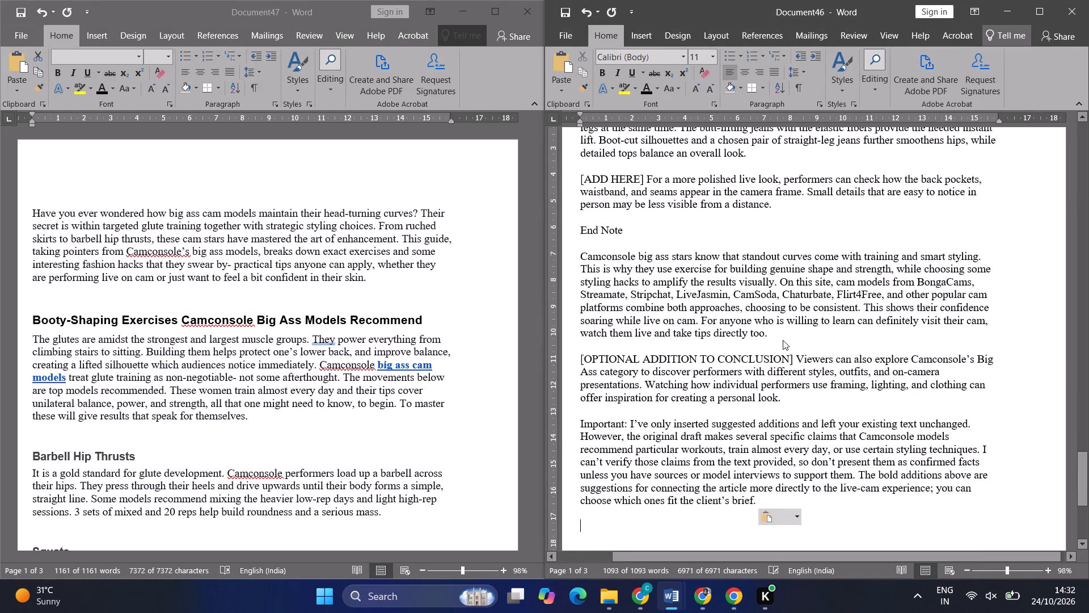
key("Up")
key("ctrl+shift+Down")
key("BackSpace")
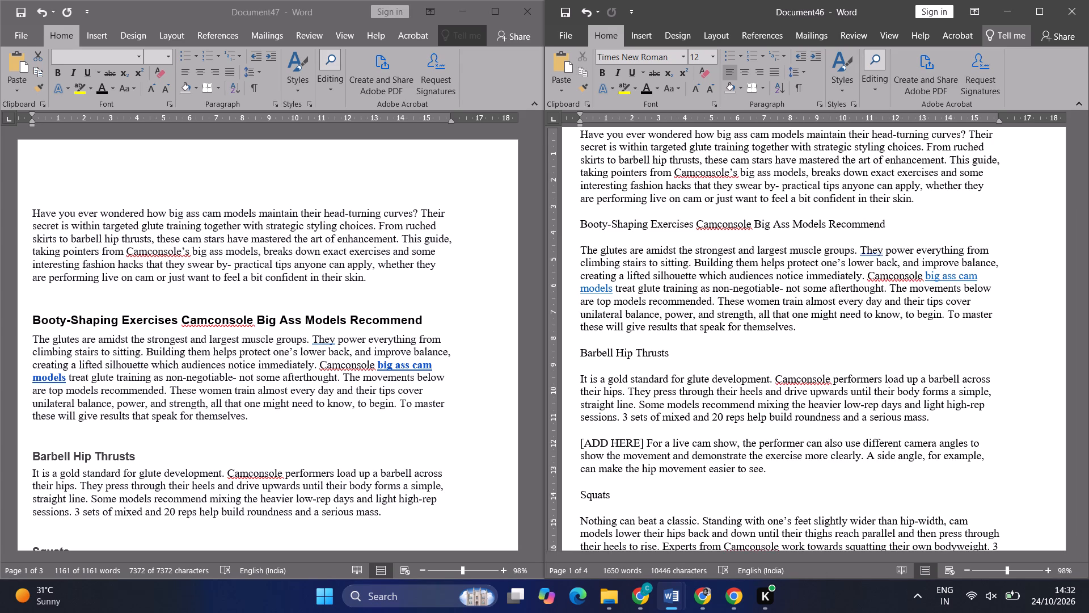
Delete the "Have you ever wondered" introduction paragraph from Document46.
key("ctrl+shift+Down")
triple_click(407, 264)
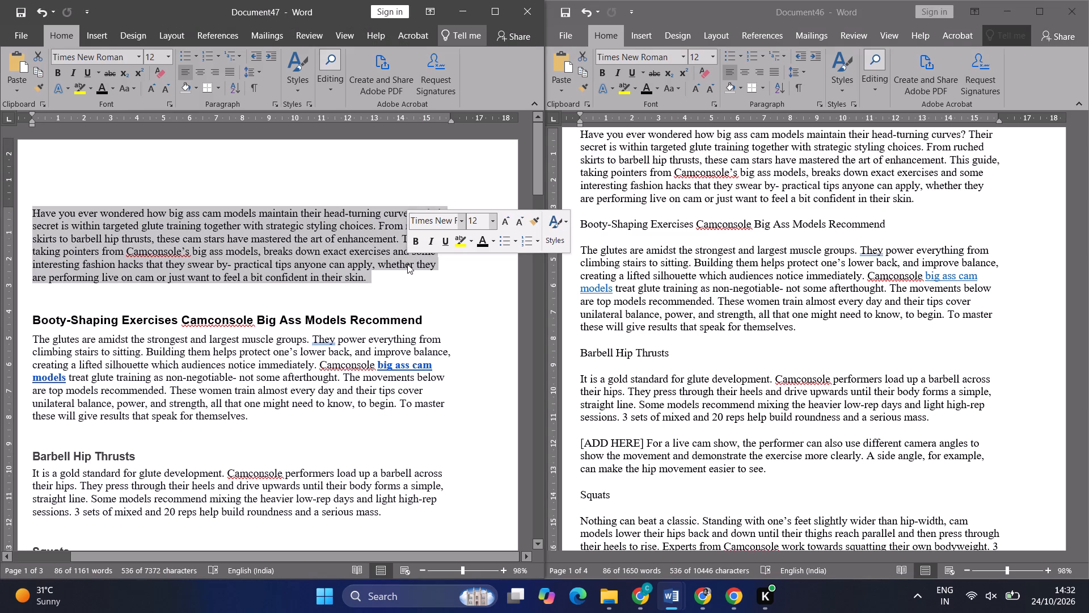
double_click(767, 139)
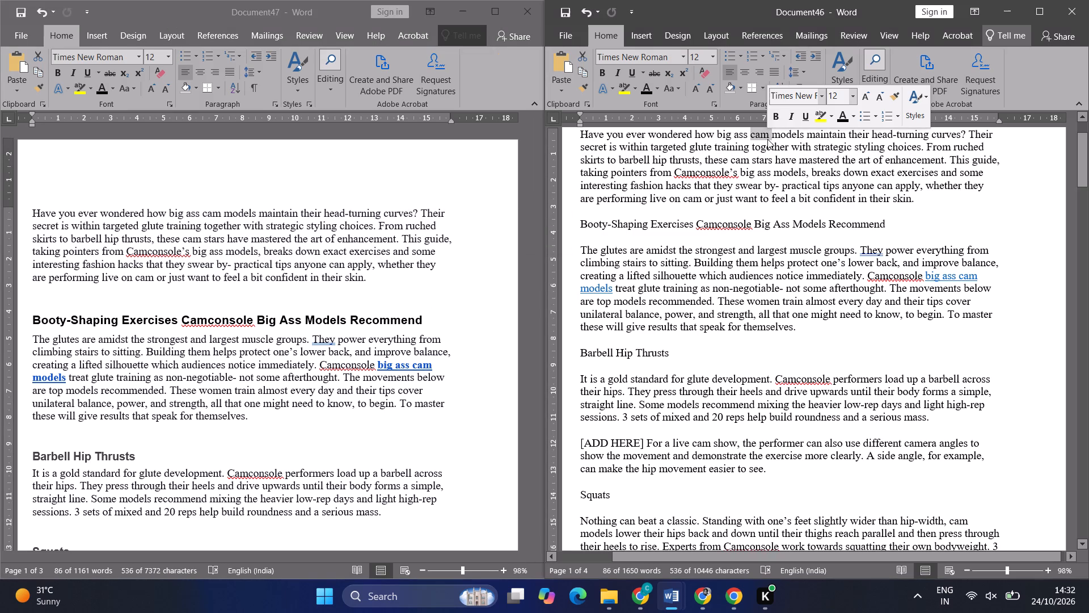
key("ctrl+shift+Up")
key("BackSpace")
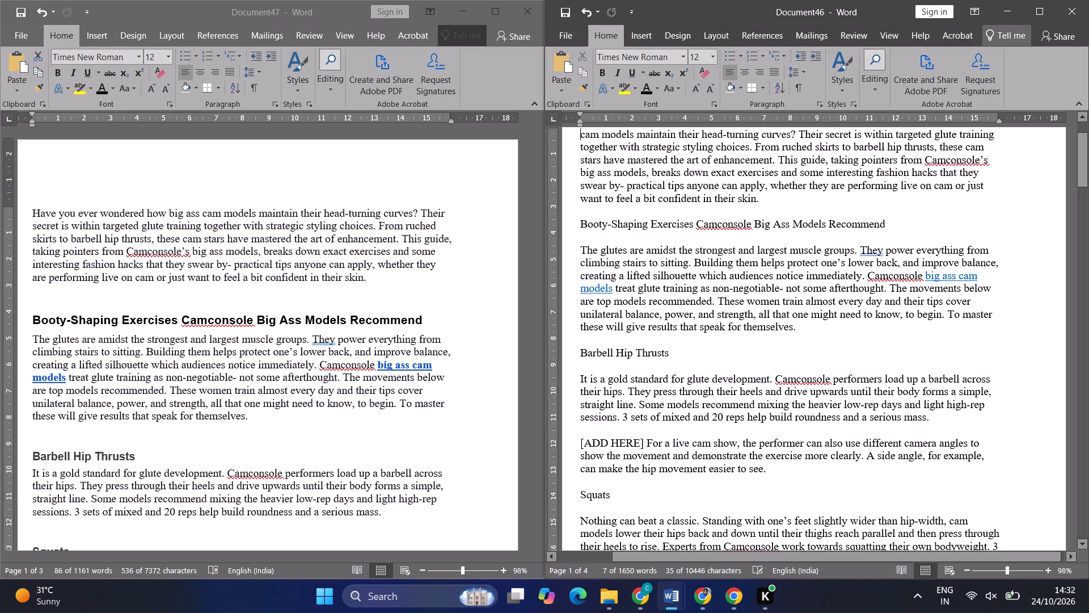
key("ctrl+shift+Down")
key("BackSpace")
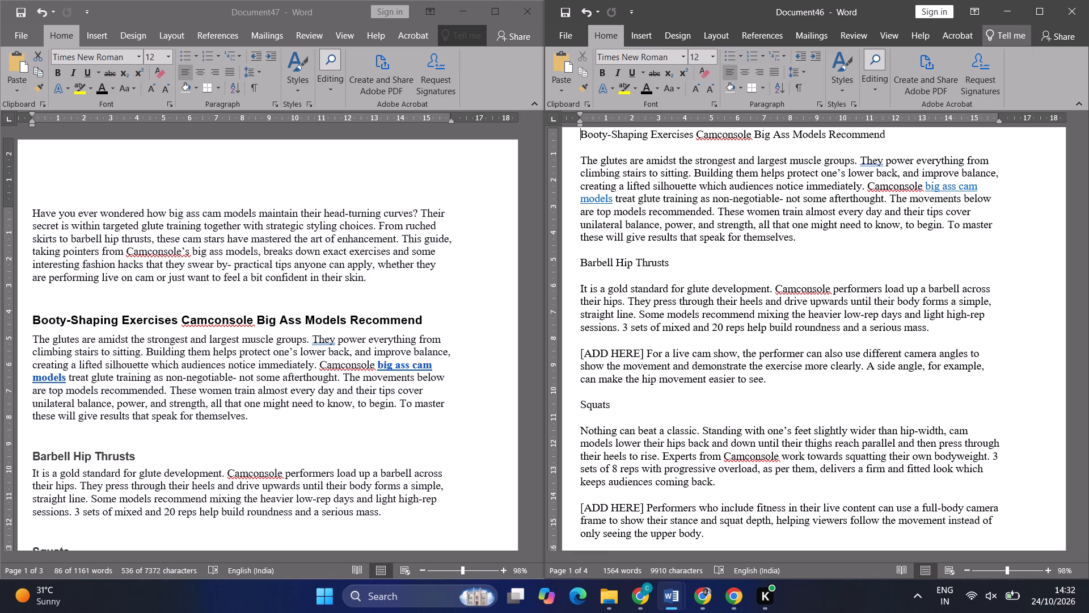
Delete the Booty-Shaping Exercises heading, its paragraph and the original Barbell Hip Thrusts text from Document46, up to the first [ADD HERE] note.
key("ctrl+shift+Down")
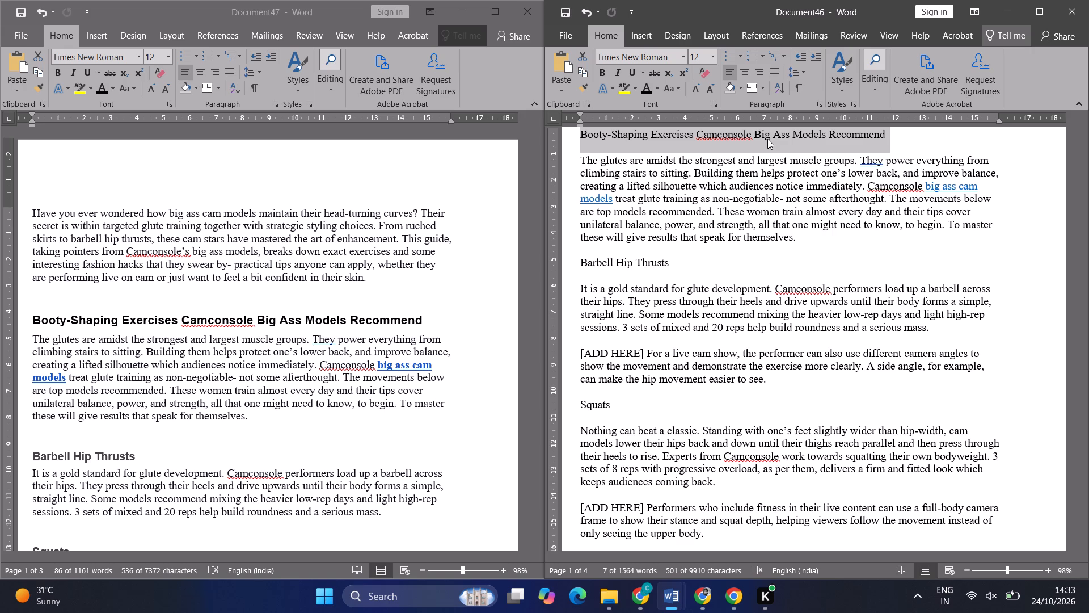
key("BackSpace")
key("ctrl+shift+Down")
key("BackSpace")
key("ctrl+shift+Down")
key("ctrl+shift+Down")
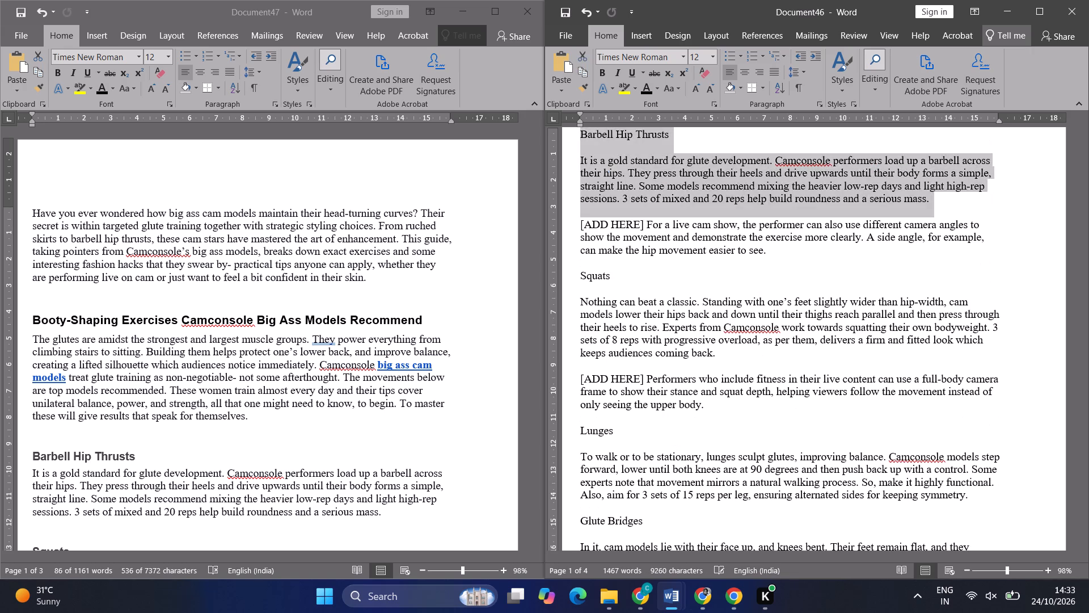
key("BackSpace")
Under Document47's Barbell Hip Thrusts, add "Models who include their fitness routine in live content use full-body camera frame, showing their squat depth and stance.".
left_click(311, 303)
scroll(311, 303, "down", 1)
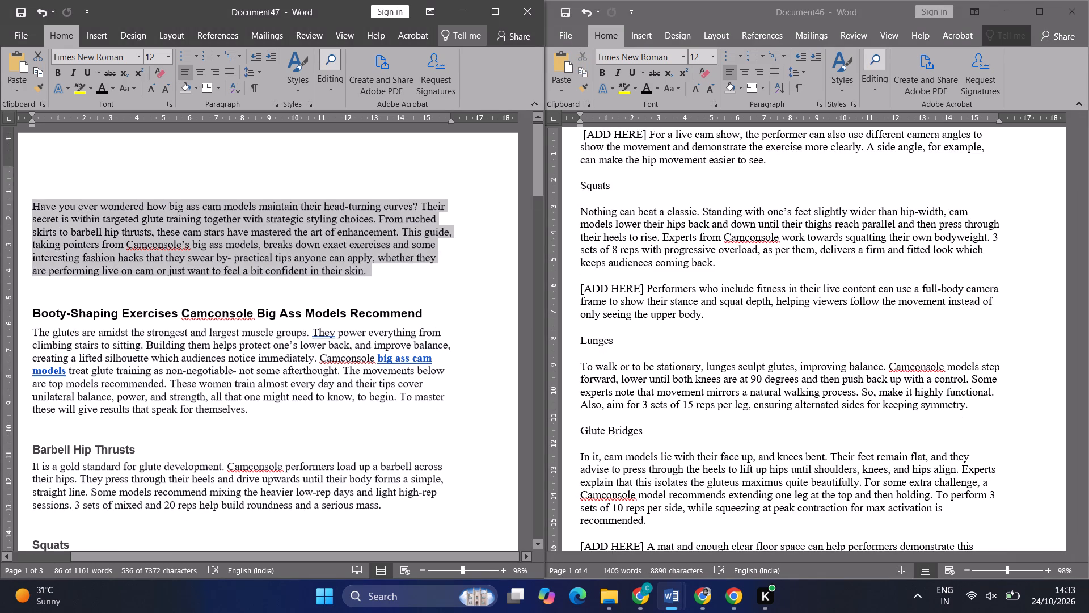
scroll(311, 303, "down", 1)
left_click(402, 405)
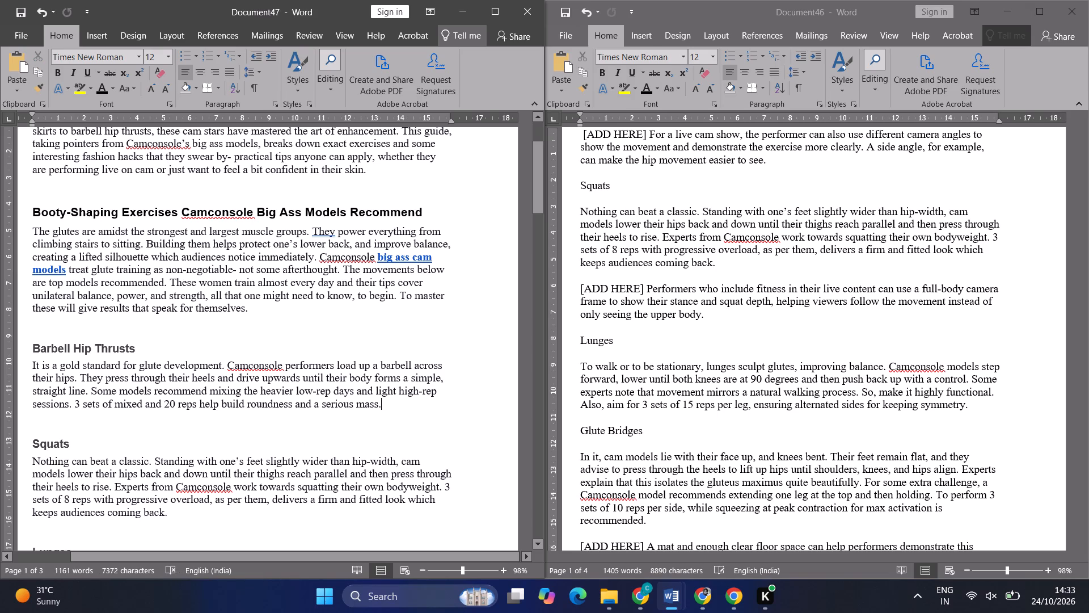
key("Return")
type("Models who include hteir f")
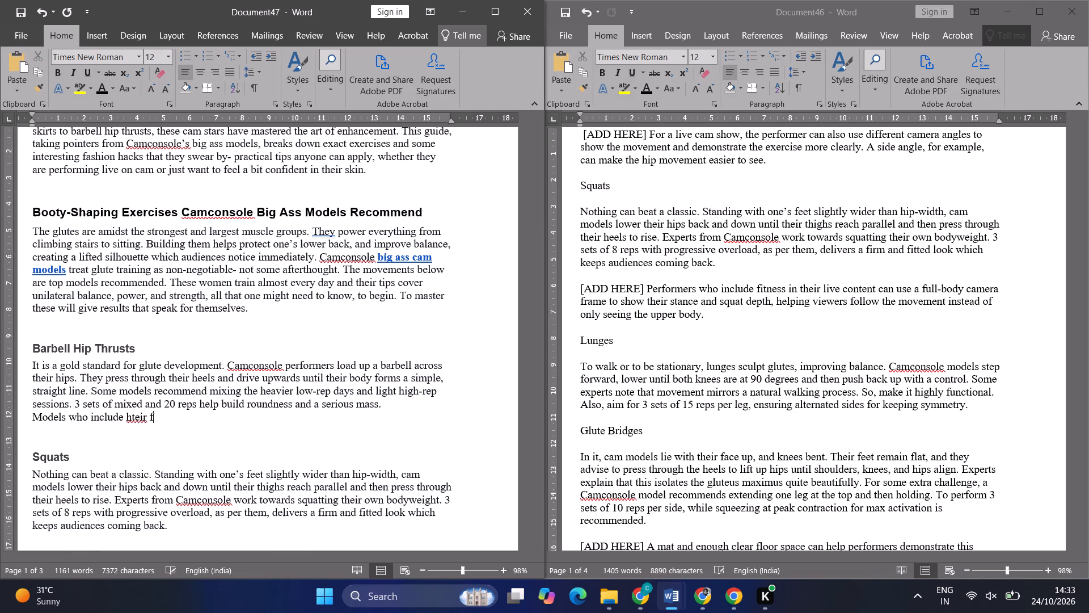
key("BackSpace")
key("BackSpace")
key("BackSpace")
key("BackSpace")
key("BackSpace")
key("BackSpace")
key("BackSpace")
type("te")
key("BackSpace")
type("heir fitness routine in live contet")
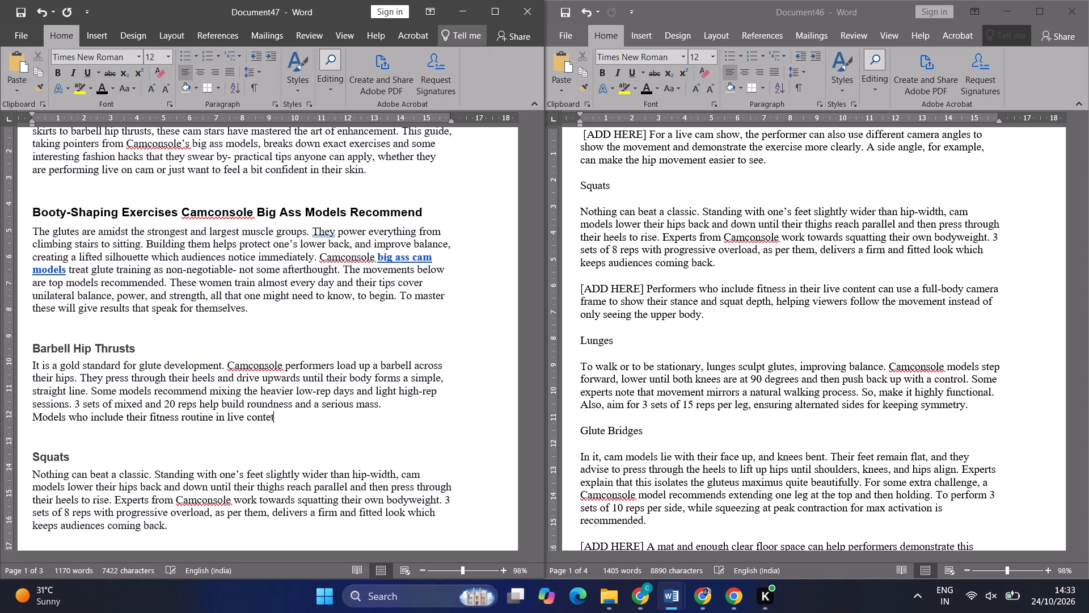
key("BackSpace")
type("nt use full-body camera frame, showing")
key("space")
type("their squat depth and stance. it helps all")
Replace the "It helps all" fragment with "Using it, anyone can follow their movement, instead of just seeing their upper body.".
key("ctrl+shift+Left")
key("BackSpace")
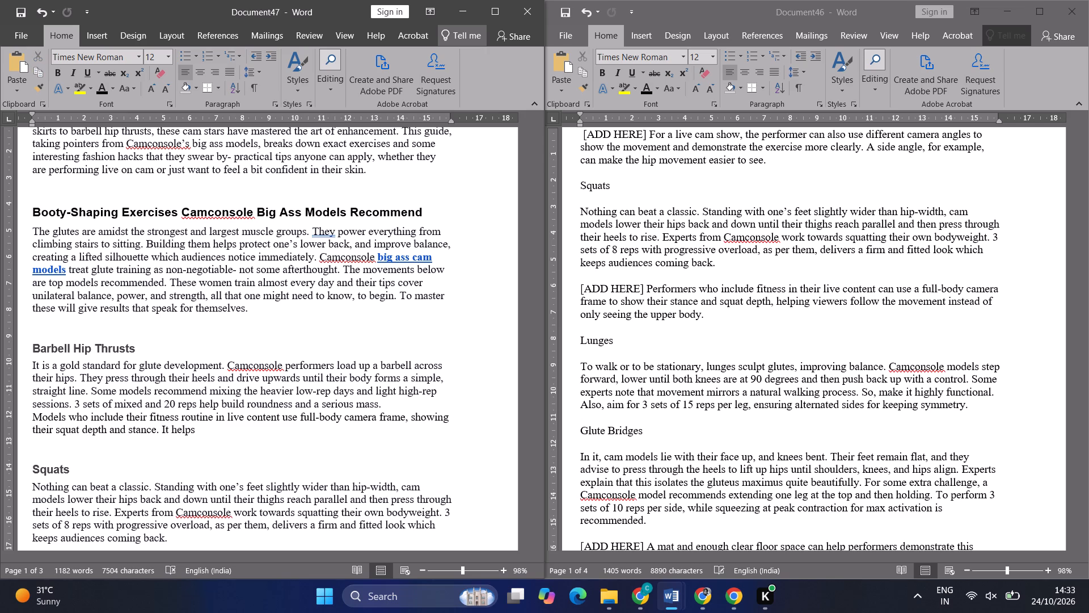
key("ctrl+shift+Left")
key("BackSpace")
key("ctrl+shift+Left")
type("Using it, anyone can l")
key("BackSpace")
type("follow their movement")
key("space")
key("BackSpace")
type(", instead of just seeting")
key("space")
key("BackSpace")
key("BackSpace")
key("BackSpace")
key("BackSpace")
key("BackSpace")
key("BackSpace")
type("ing")
key("space")
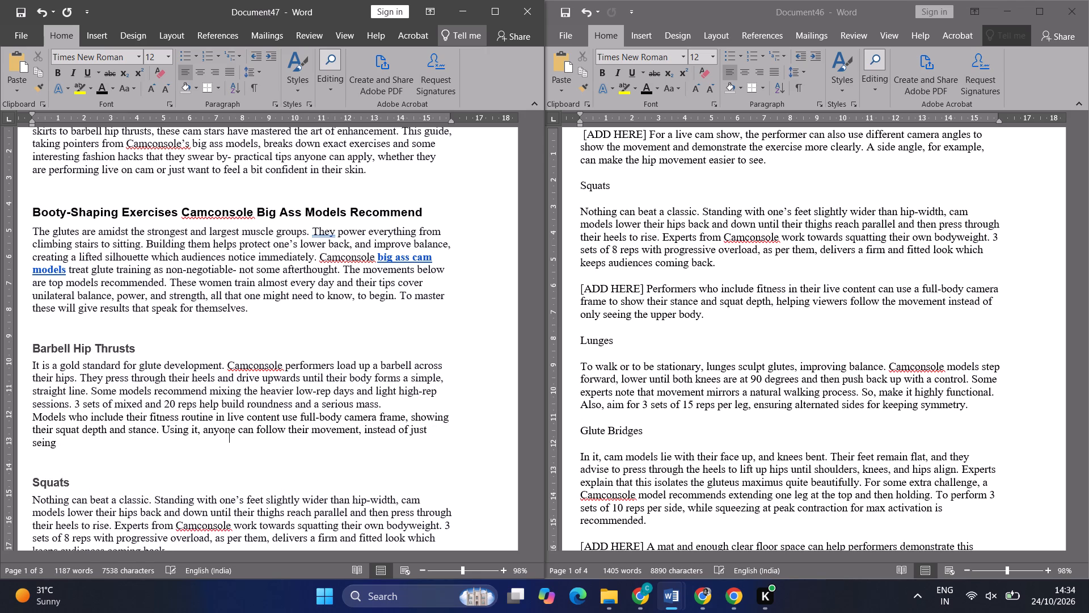
key("BackSpace")
key("BackSpace")
key("BackSpace")
key("BackSpace")
type("eing their upper body")
key("space")
key("BackSpace")
key("period")
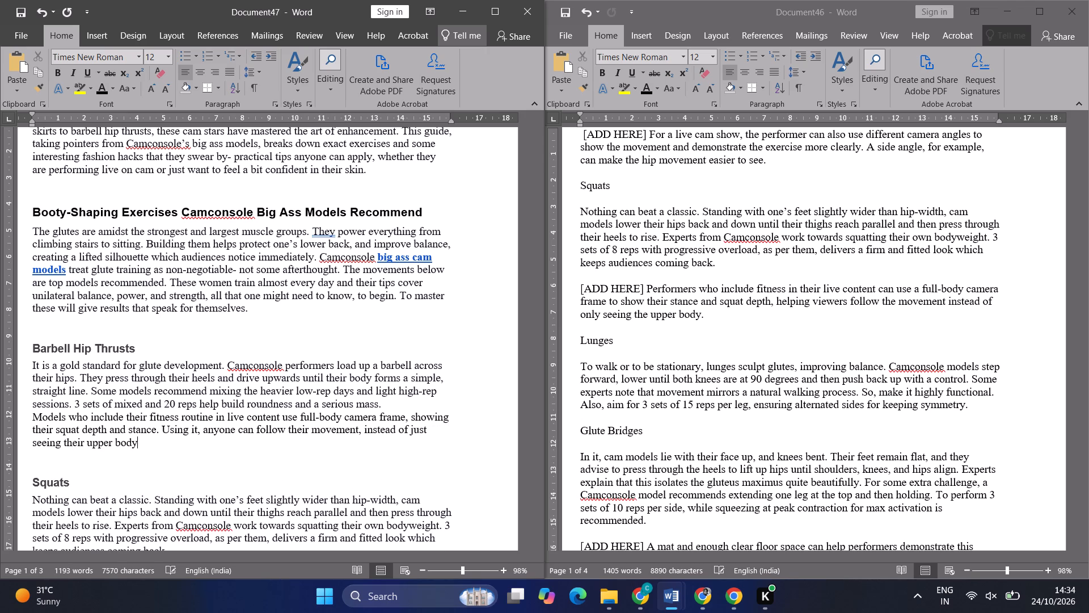
Insert "in focus" after "upper body" at the end of the new sentence.
key("Left")
key("space")
type("n")
key("BackSpace")
type("in focus")
key("Right")
Copy the new paragraph into Grammarly and accept the suggestion to add "a" before "full-body".
key("ctrl+shift+Up")
key("ctrl+c")
key("alt+Tab")
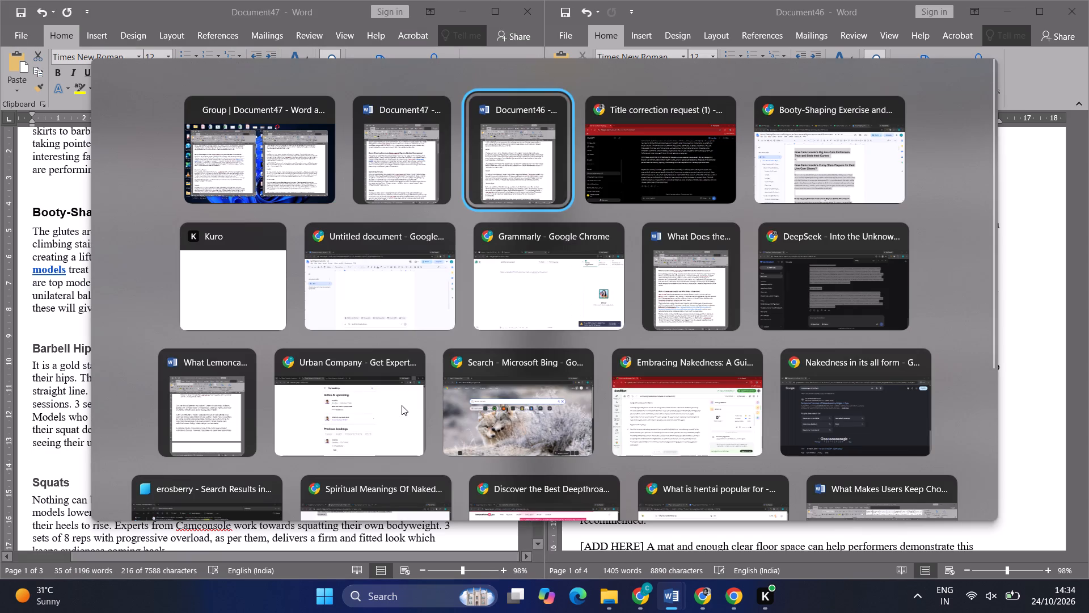
key("alt+Down")
key("ctrl+v")
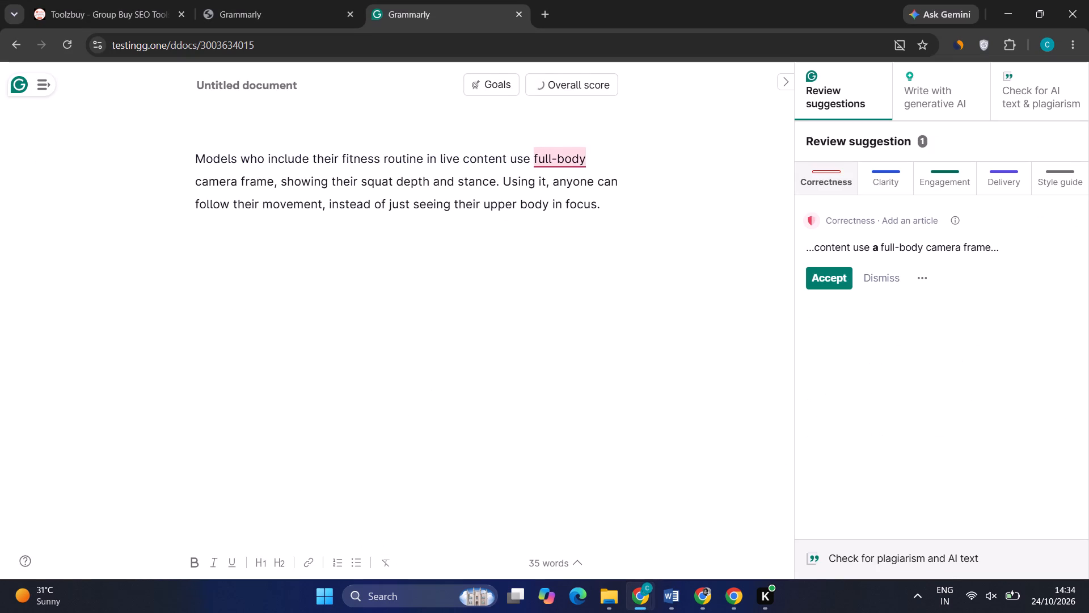
left_click(828, 283)
Cut the corrected paragraph from Grammarly and paste it below the Barbell Hip Thrusts text in the Booty-Shaping Exercise Google Doc.
triple_click(567, 188)
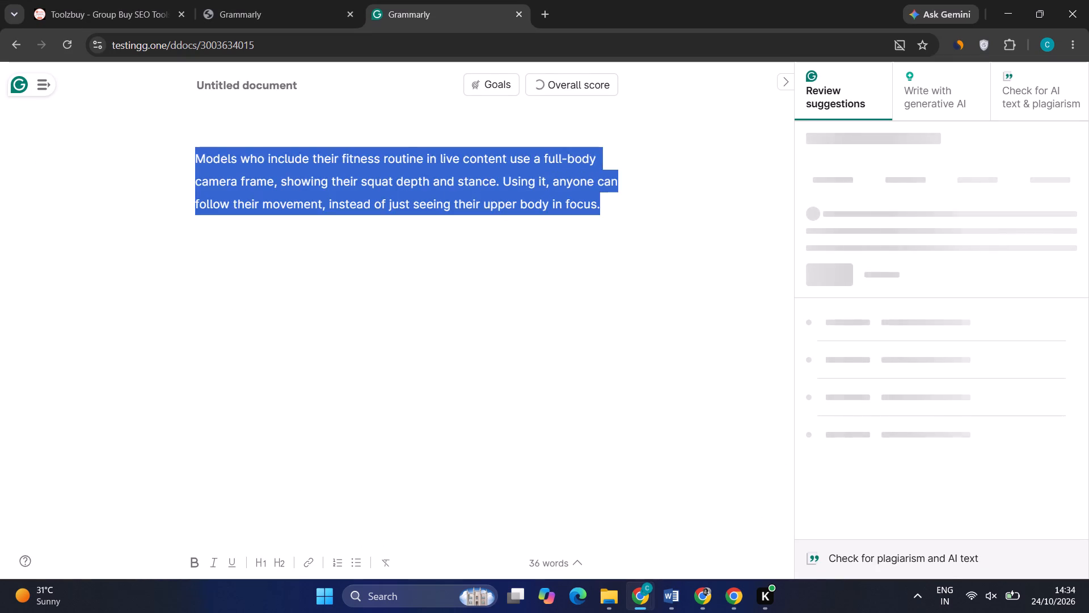
left_click(567, 188)
key("ctrl+x")
key("alt+Tab")
key("alt+Right")
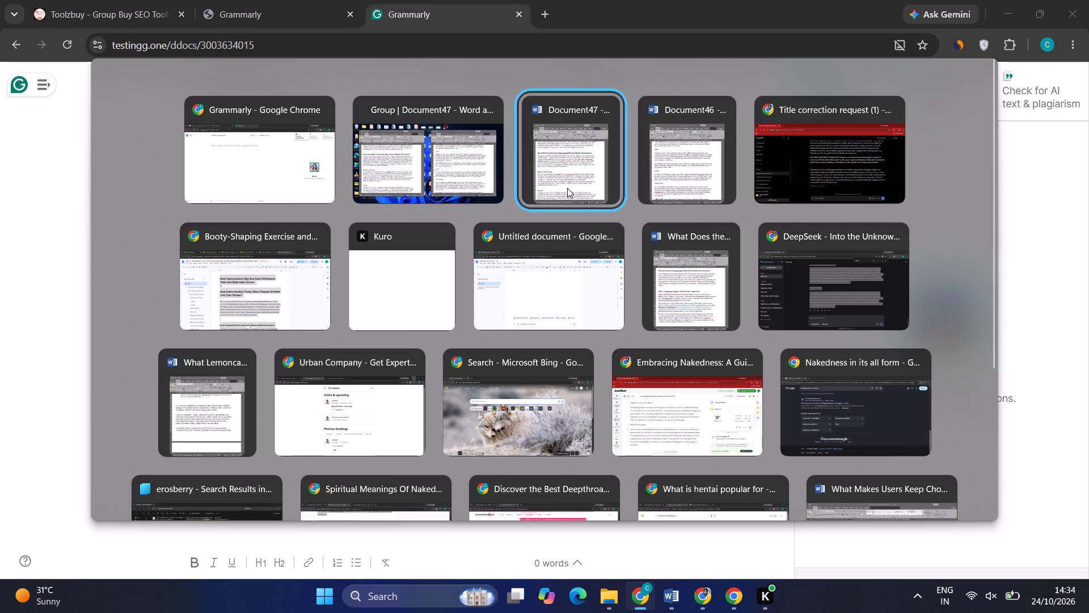
key("alt+Down")
key("alt+Left")
key("alt+Left")
left_click(556, 222)
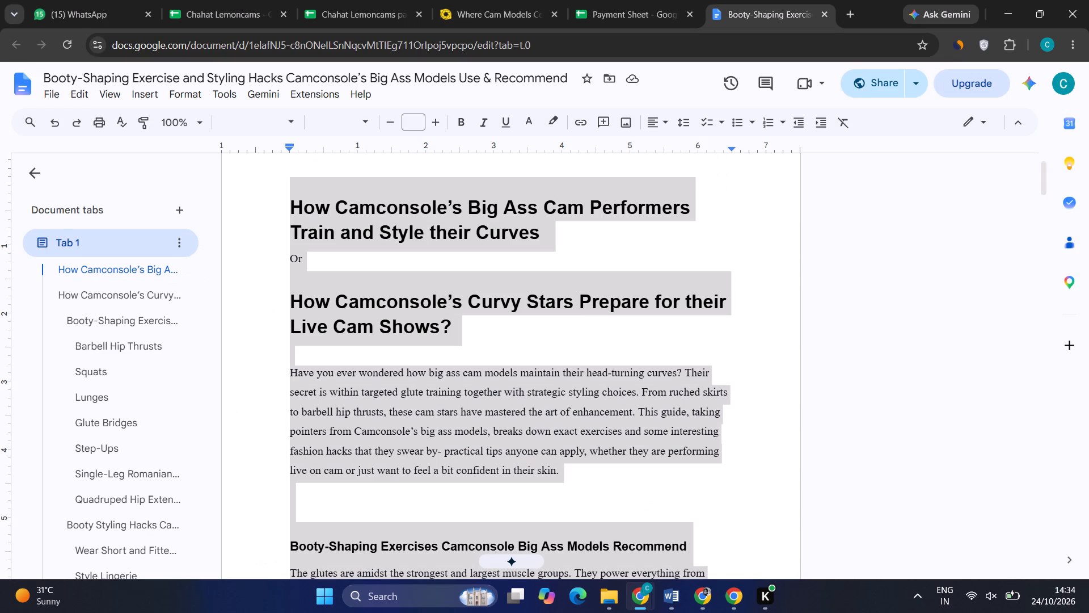
scroll(589, 373, "down", 4)
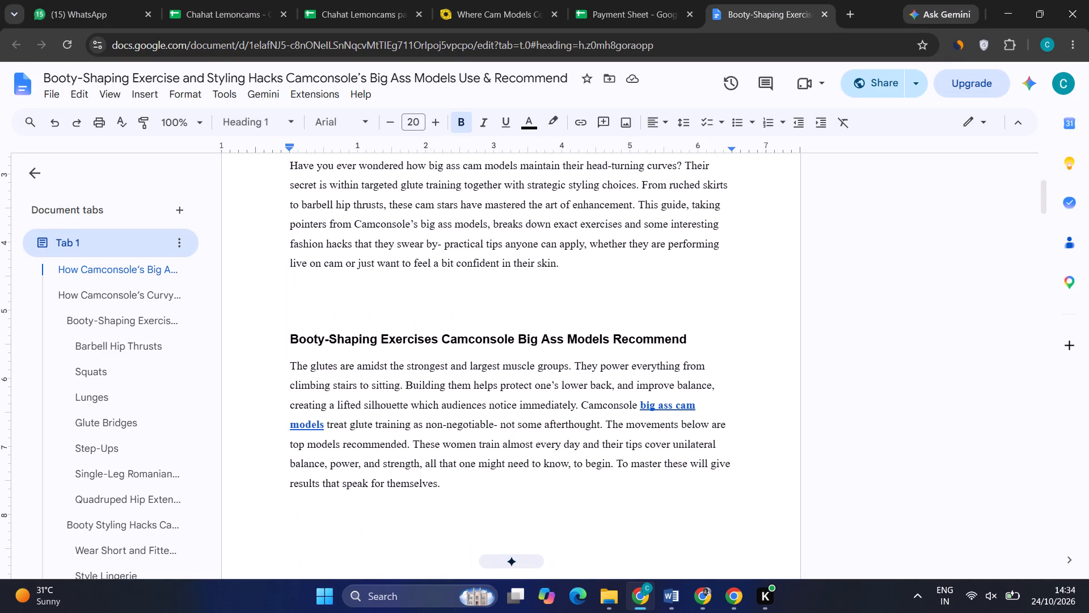
scroll(480, 420, "down", 5)
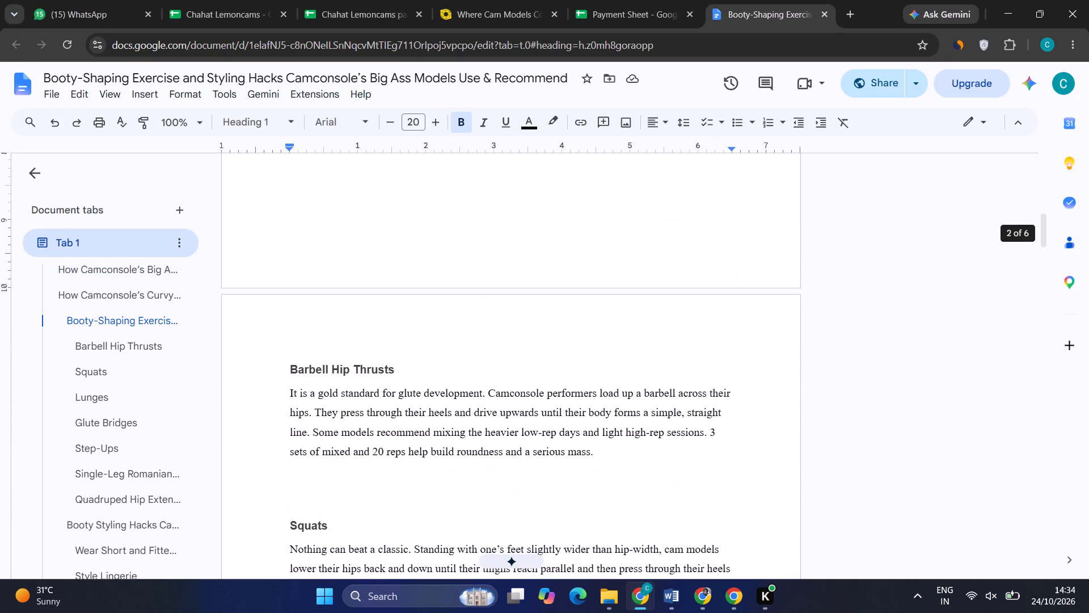
left_click(458, 464)
key("Down")
key("ctrl+v")
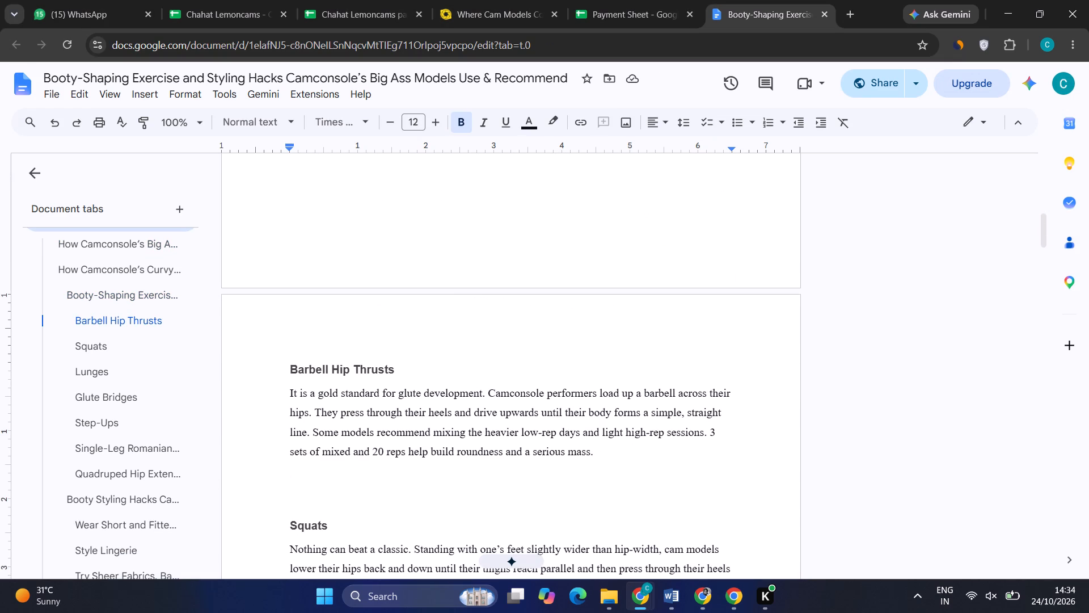
Remove the bold formatting from the pasted paragraph and insert a blank line above it.
key("ctrl+shift+Up")
key("ctrl+b")
key("Left")
key("Return")
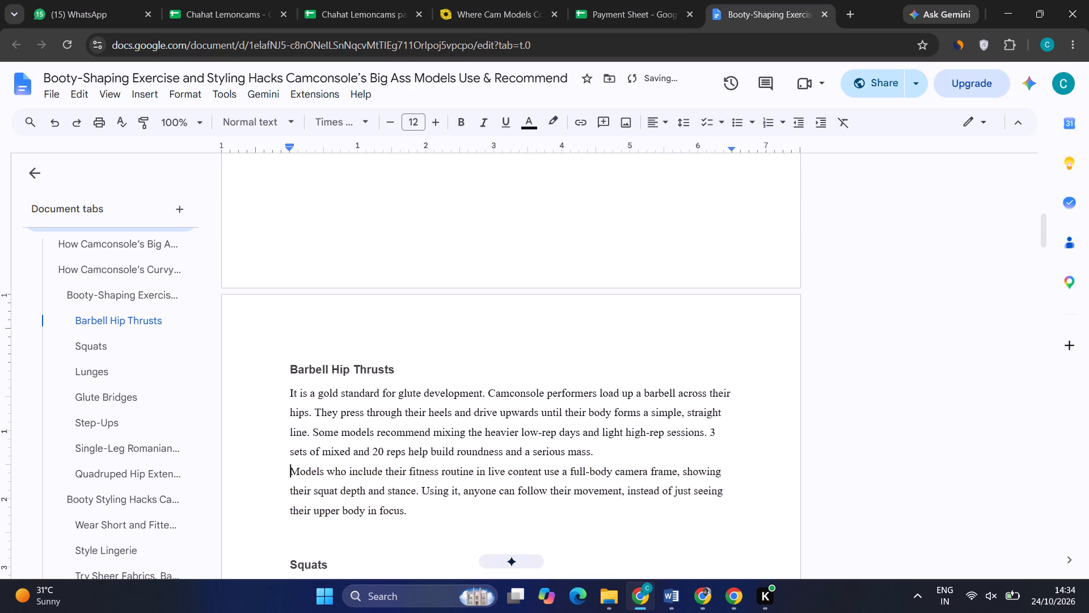
Move the insertion point to the empty line below the Squats paragraph in the Google Doc.
key("ctrl+shift+Down")
key("Right")
key("Down")
key("ctrl+shift+Down")
key("ctrl+shift+Down")
key("ctrl+shift+Down")
key("Right")
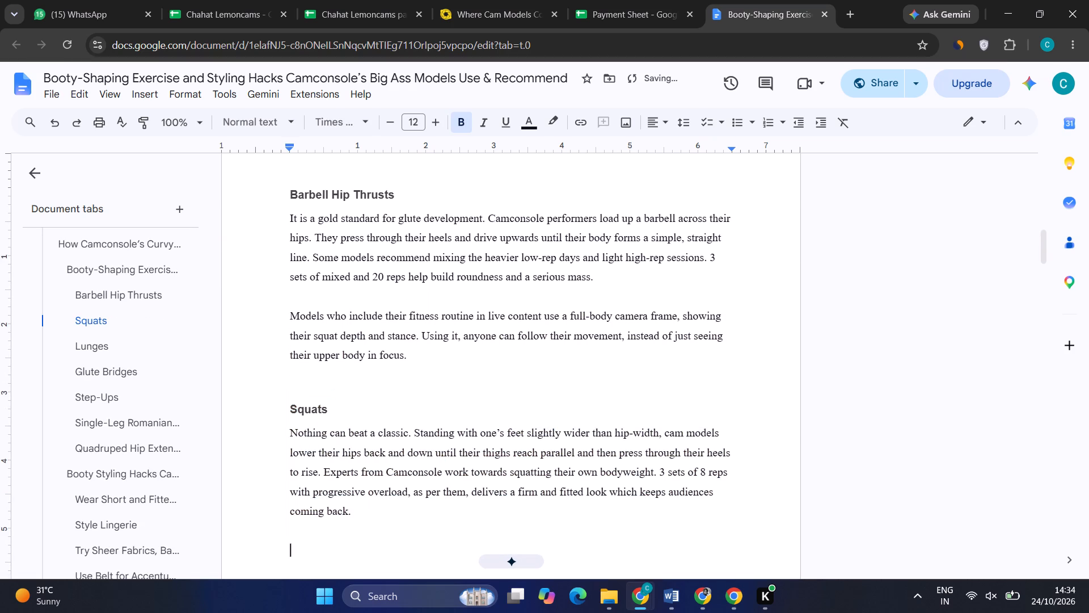
In Word's Document47, delete everything above the Squats section, including the new Barbell Hip Thrusts paragraph.
key("alt+Tab")
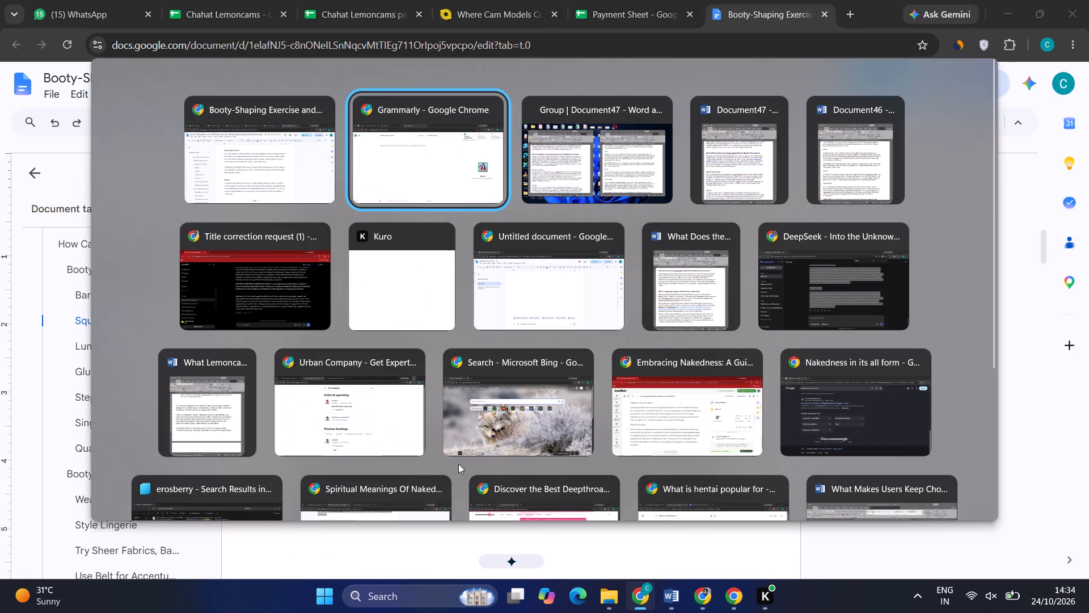
key("alt+Tab")
key("Right")
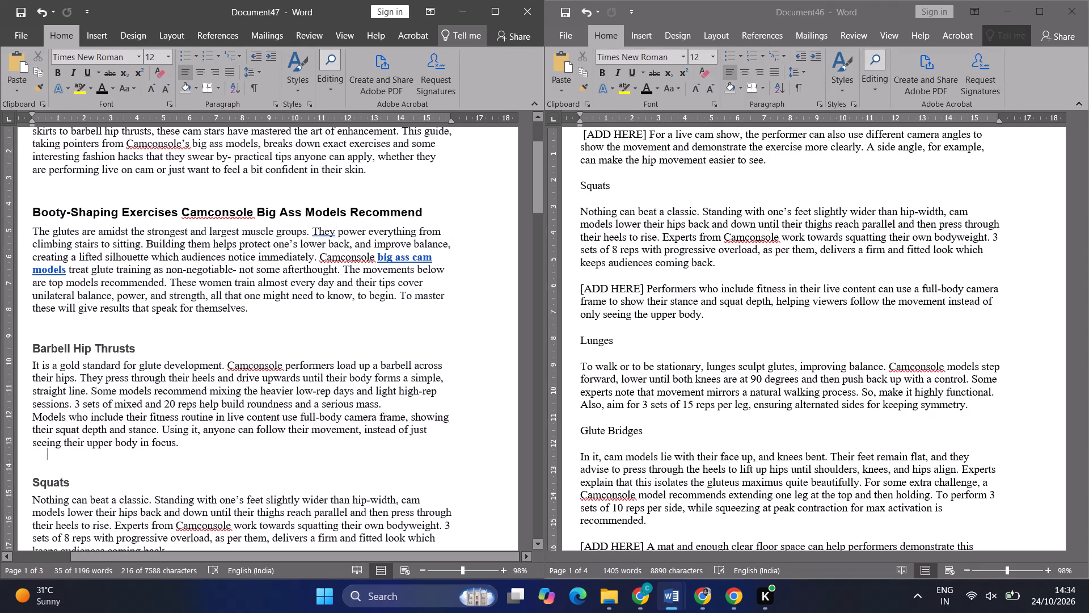
key("ctrl+shift+Up")
key("ctrl+shift+Up")
key("ctrl+shift+Up")
key("ctrl+shift+Up")
key("ctrl+shift+Up")
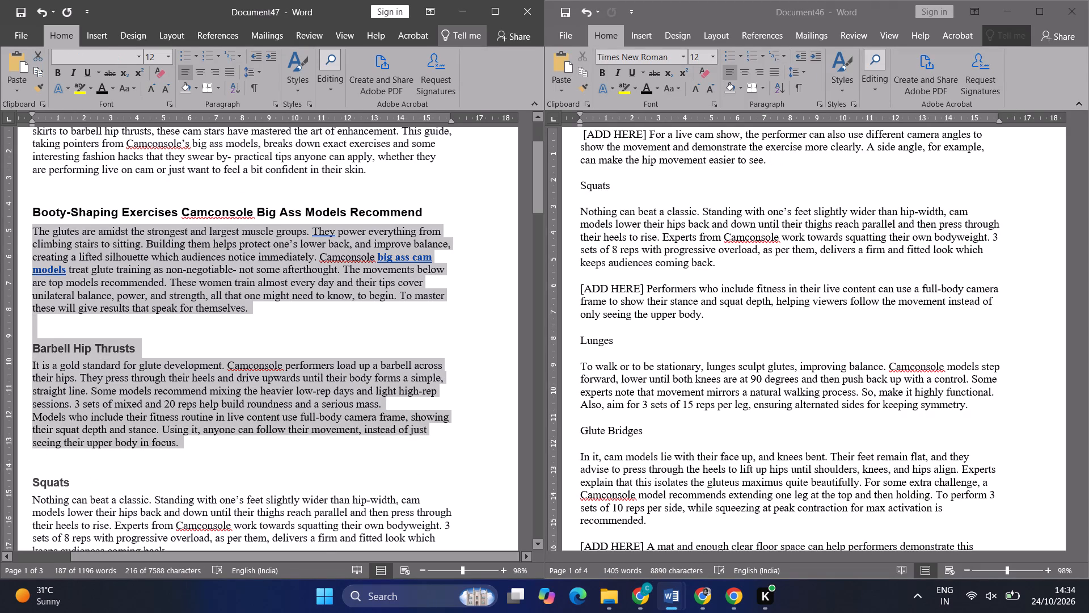
key("ctrl+shift+Up")
key("ctrl+shift+Up")
key("ctrl+shift+Up")
key("ctrl+shift+Up")
key("ctrl+shift+Up")
key("BackSpace")
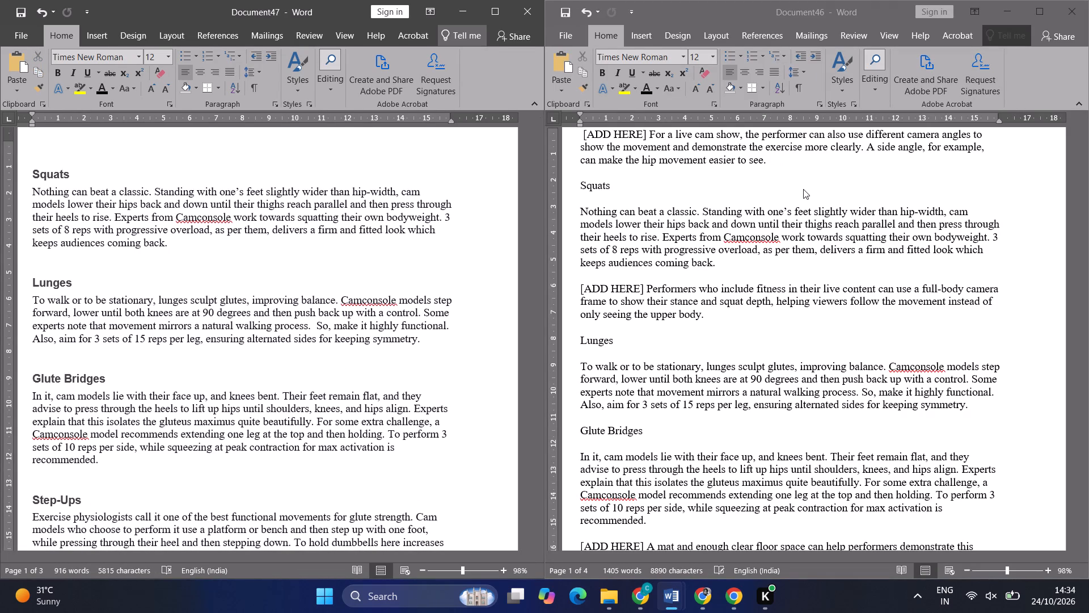
In Document47, undo the deletion of the text above the Squats section and the last wording edits under Barbell Hip Thrusts.
triple_click(777, 161)
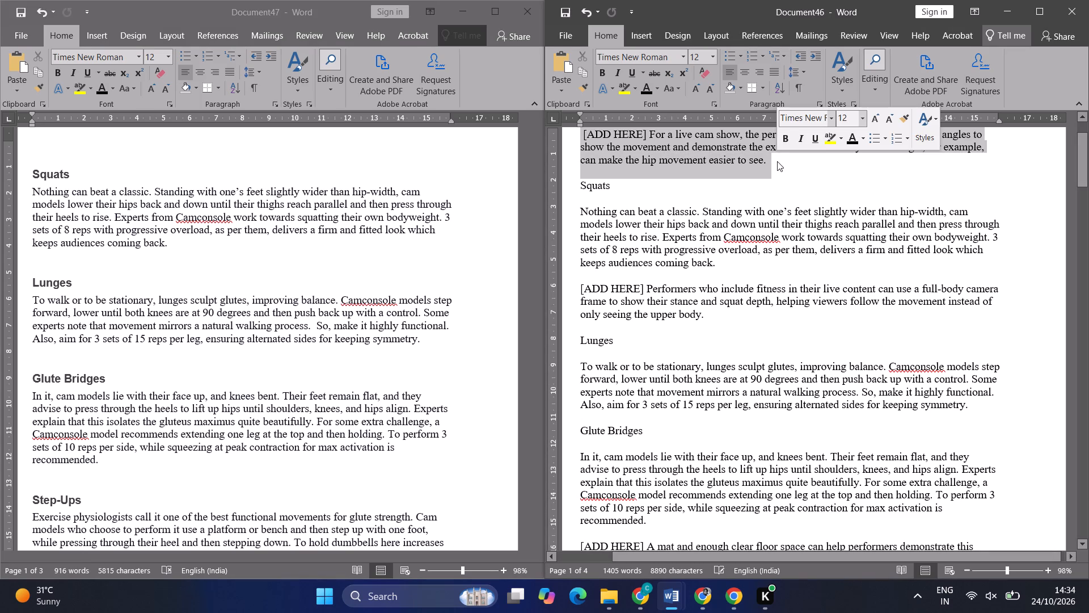
left_click(265, 227)
key("ctrl+z")
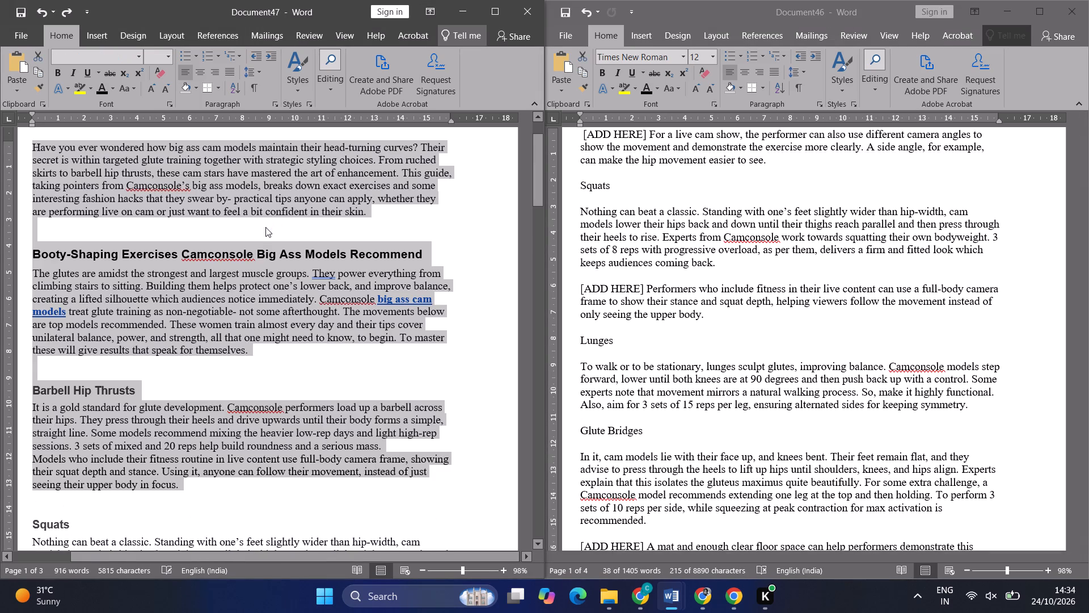
key("Left")
key("ctrl+shift+Down")
key("ctrl+shift+Down")
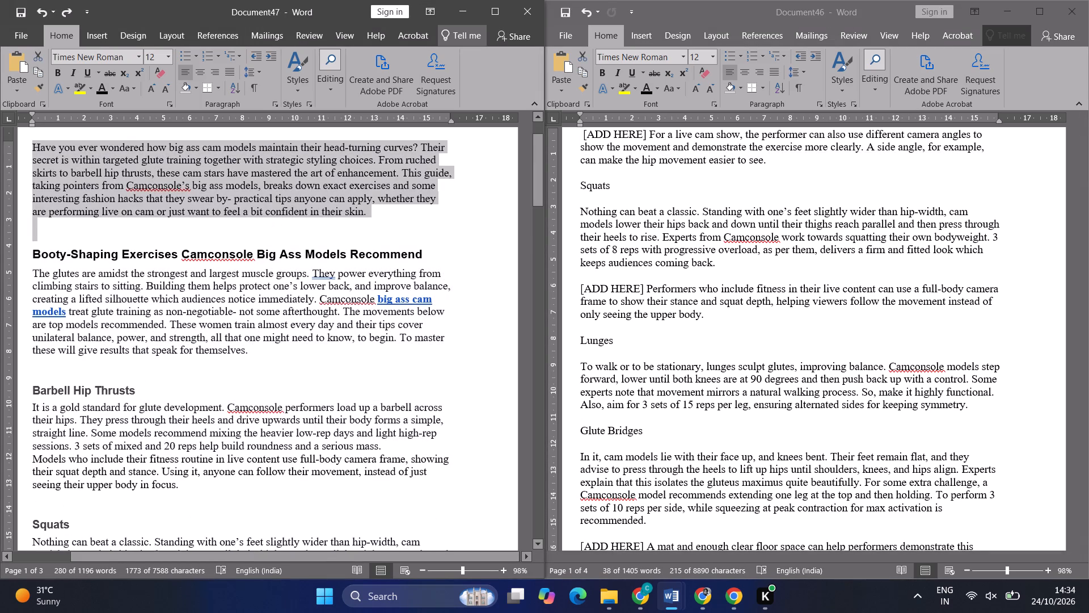
key("ctrl+shift+Down")
key("ctrl+shift+Down")
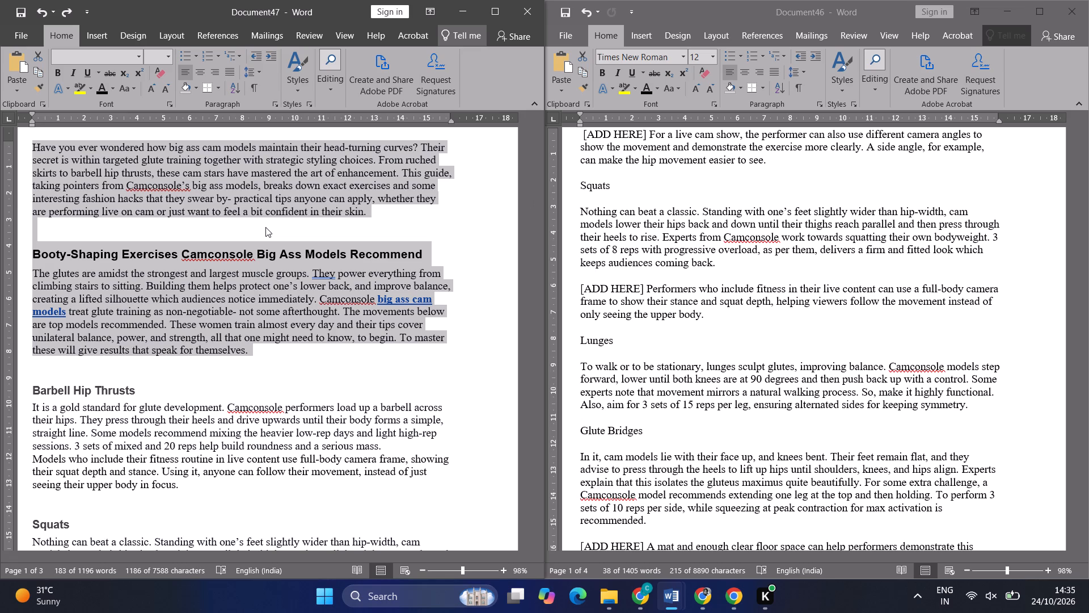
key("ctrl+z")
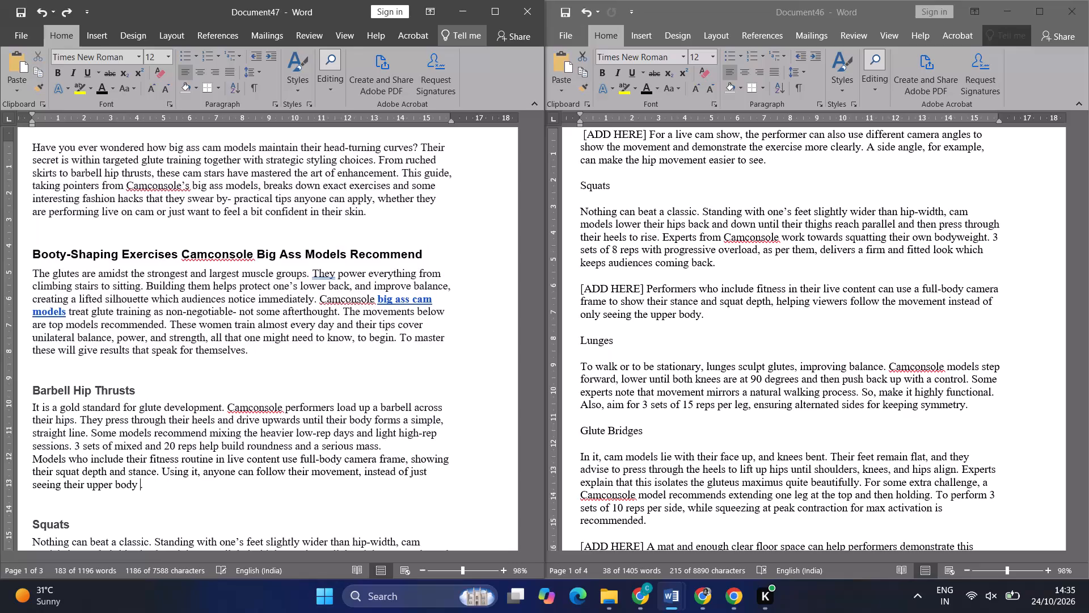
key("ctrl+z")
left_click(310, 276)
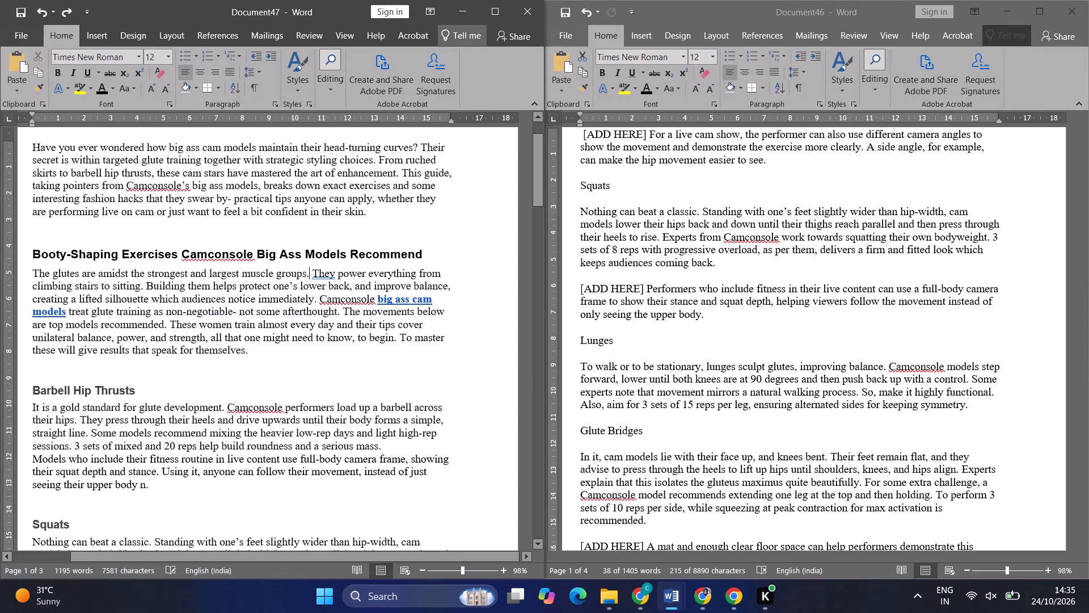
In Document46, undo the recent deletions to restore the Barbell Hip Thrusts section, and delete the glutes introduction paragraph above it.
left_click(754, 261)
key("ctrl+z")
key("ctrl+z")
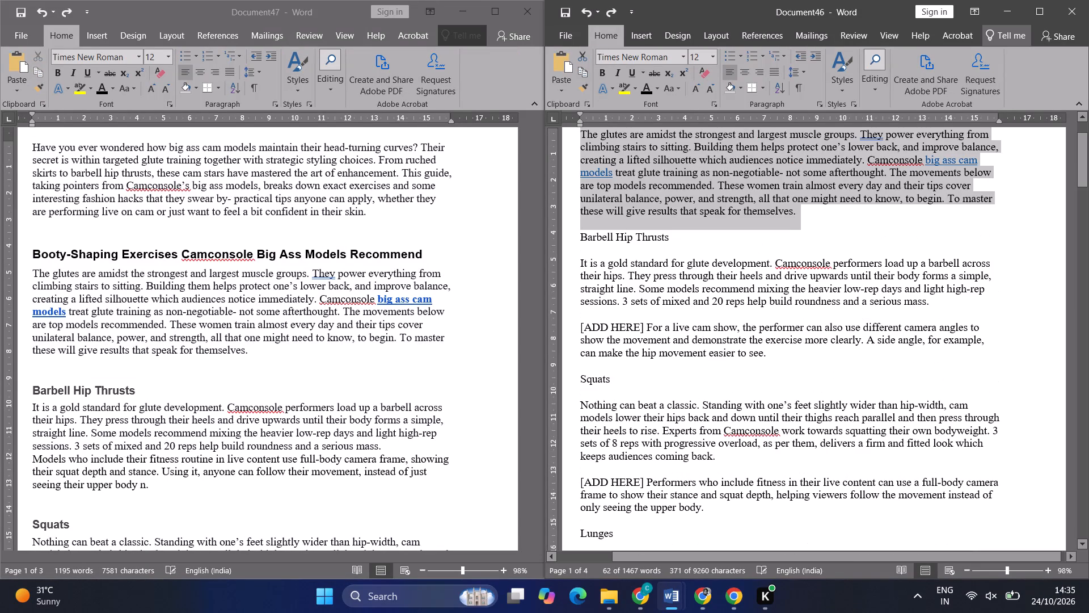
key("BackSpace")
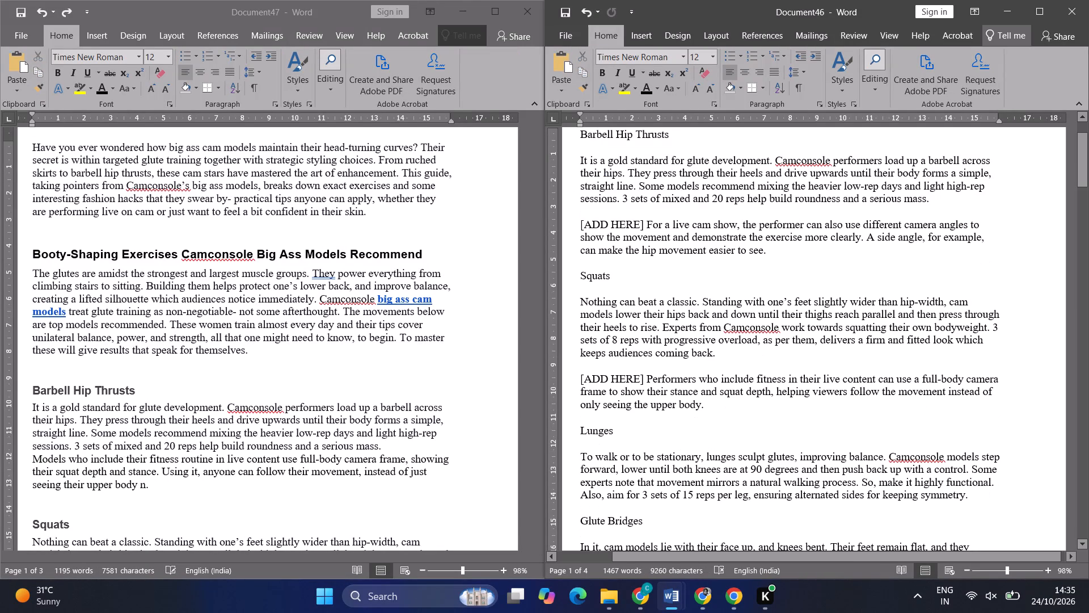
key("ctrl+shift+Down")
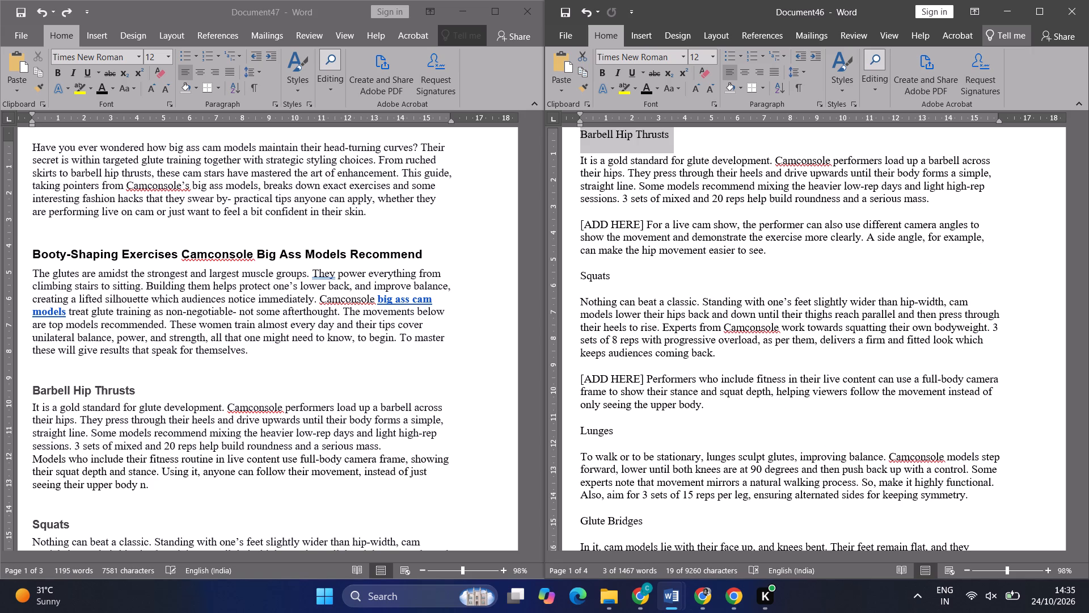
In the Booty-Shaping Exercise Google Doc, move the full-body camera frame paragraph from Barbell Hip Thrusts to below the Squats text.
key("alt+Tab")
key("alt+Right")
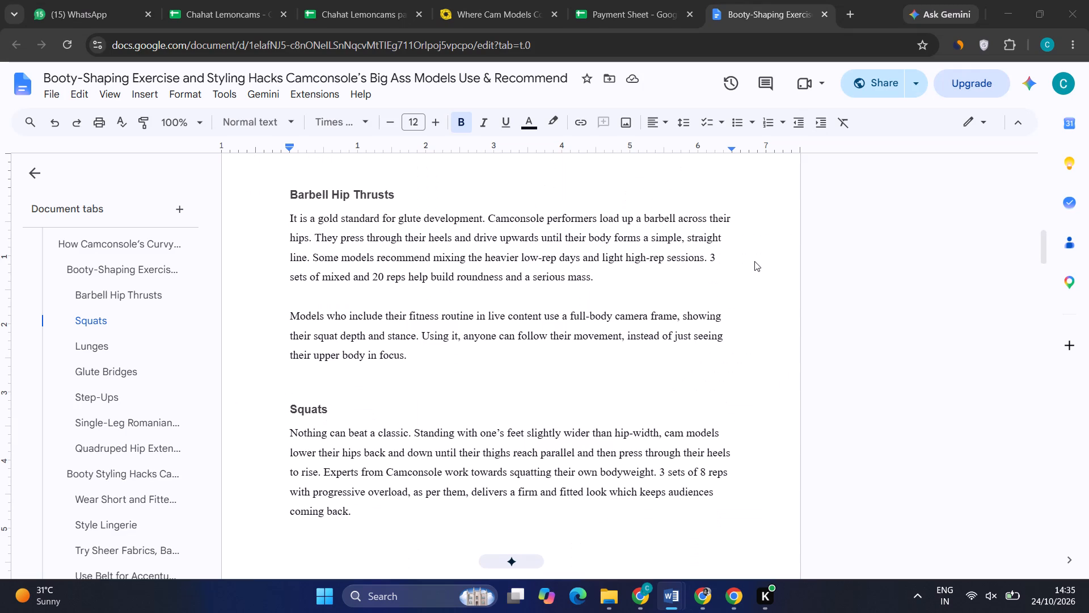
double_click(377, 335)
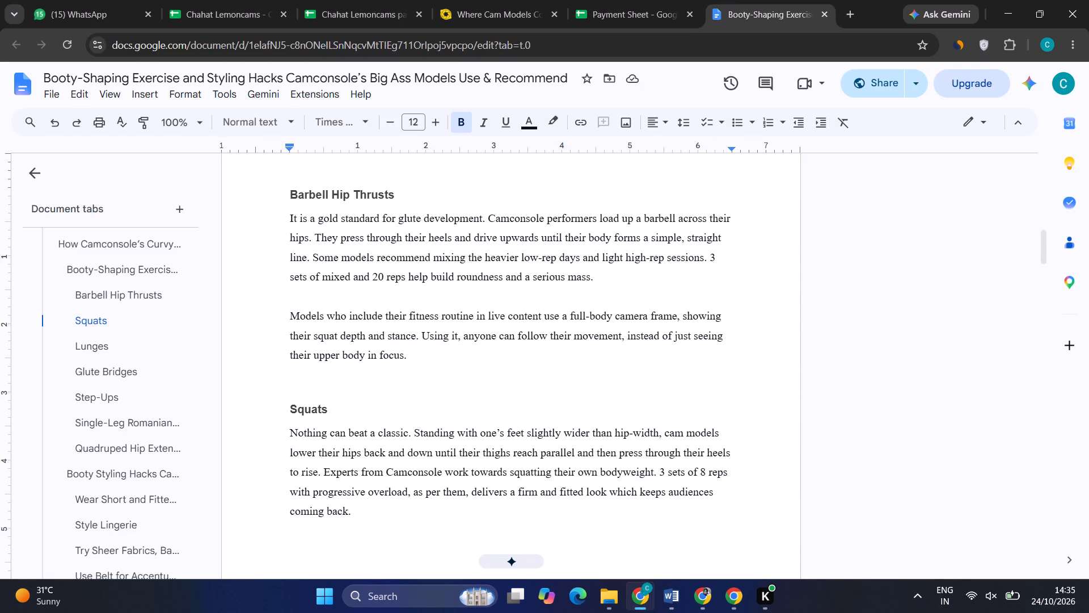
triple_click(377, 334)
key("ctrl+c")
key("ctrl+x")
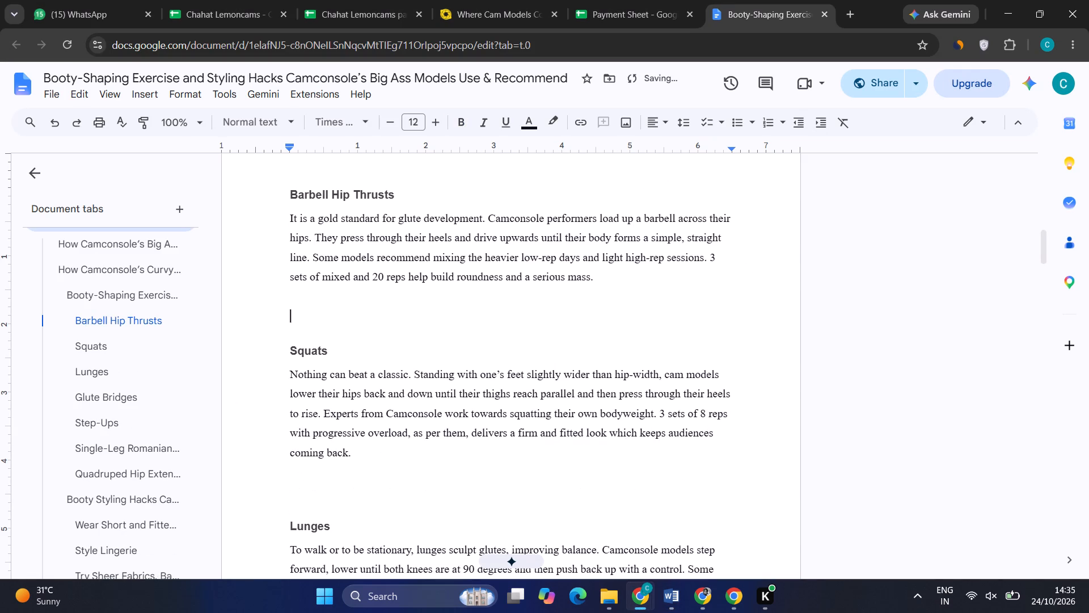
key("ctrl+shift+Down")
key("ctrl+shift+Down")
key("ctrl+shift+Down")
key("ctrl+shift+Down")
key("ctrl+shift+Down")
key("ctrl+shift+Down")
key("Right")
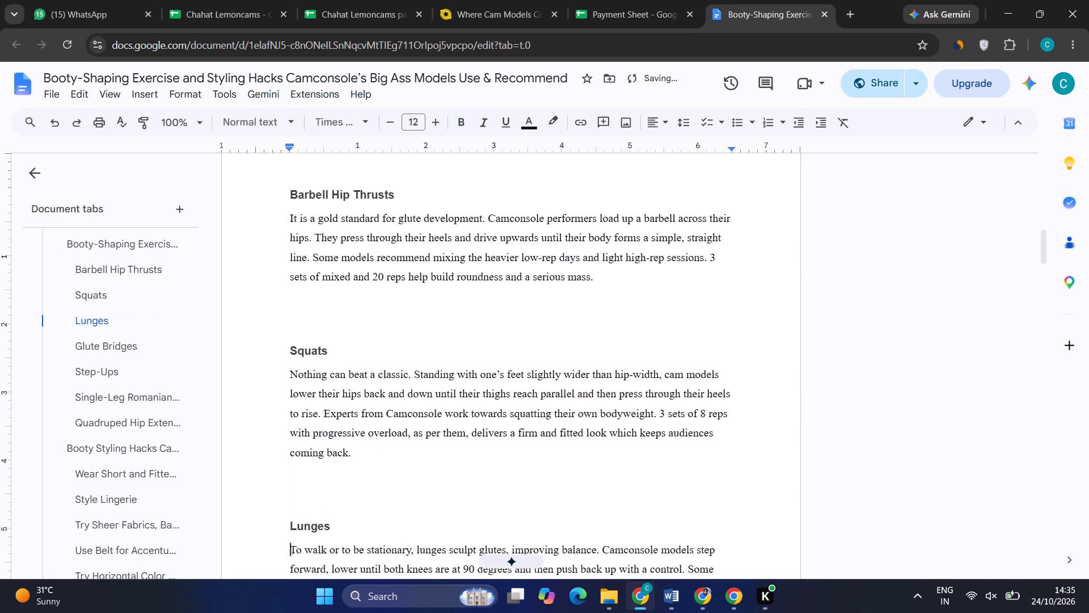
key("Up")
key("Up")
key("Up")
key("Return")
key("ctrl+v")
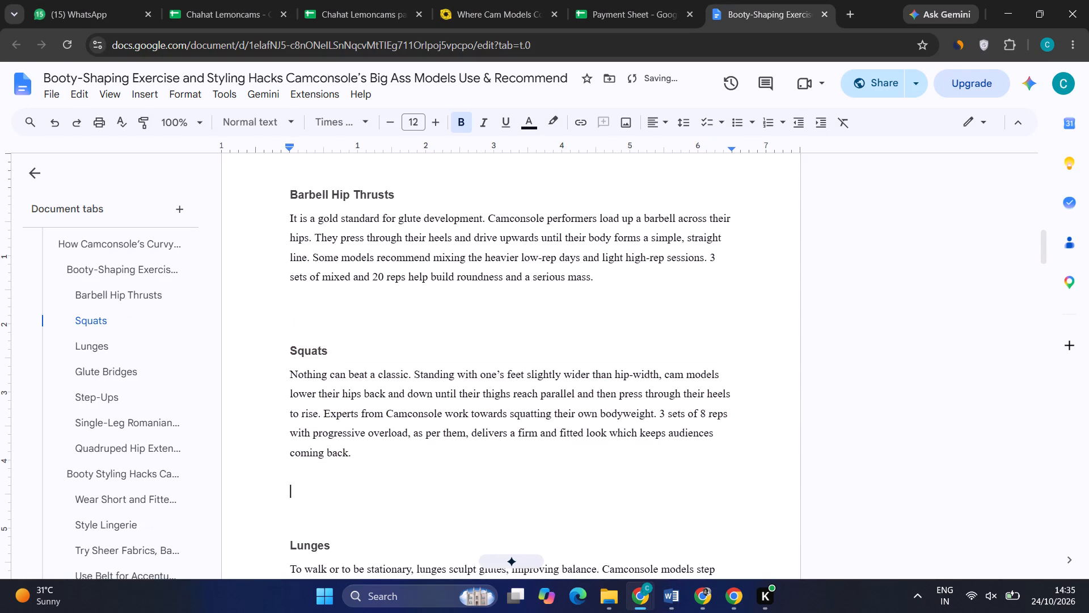
Move the insertion point back to the empty line below the Barbell Hip Thrusts paragraph.
key("ctrl+shift+Up")
key("ctrl+shift+Up")
key("ctrl+shift+Up")
key("ctrl+shift+Up")
key("Up")
key("Up")
key("Down")
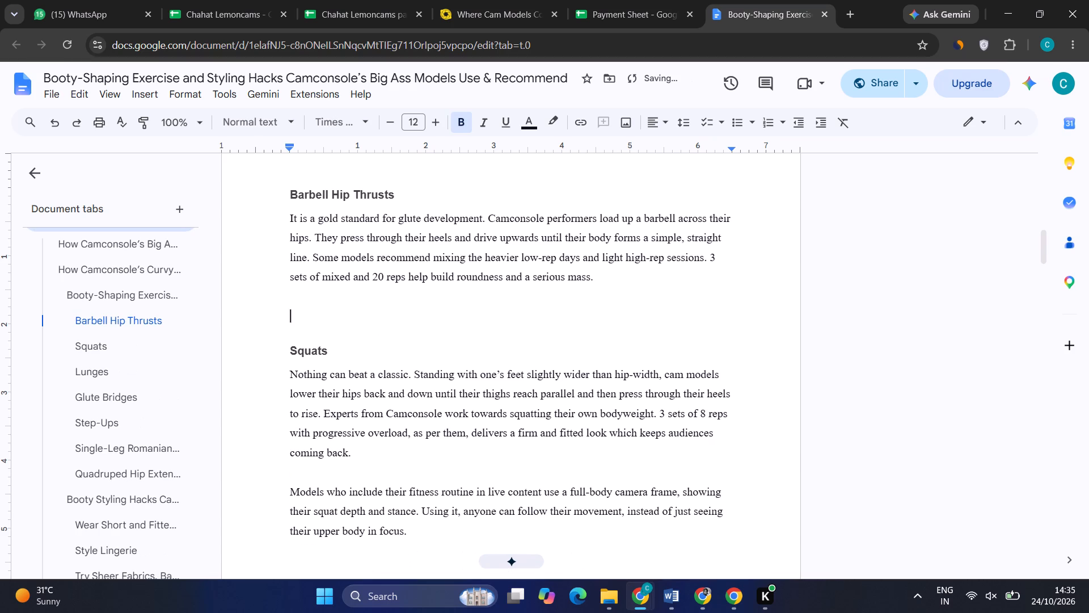
Switch to Word and delete the full-body camera frame paragraph under Barbell Hip Thrusts in Document47.
key("alt+Tab")
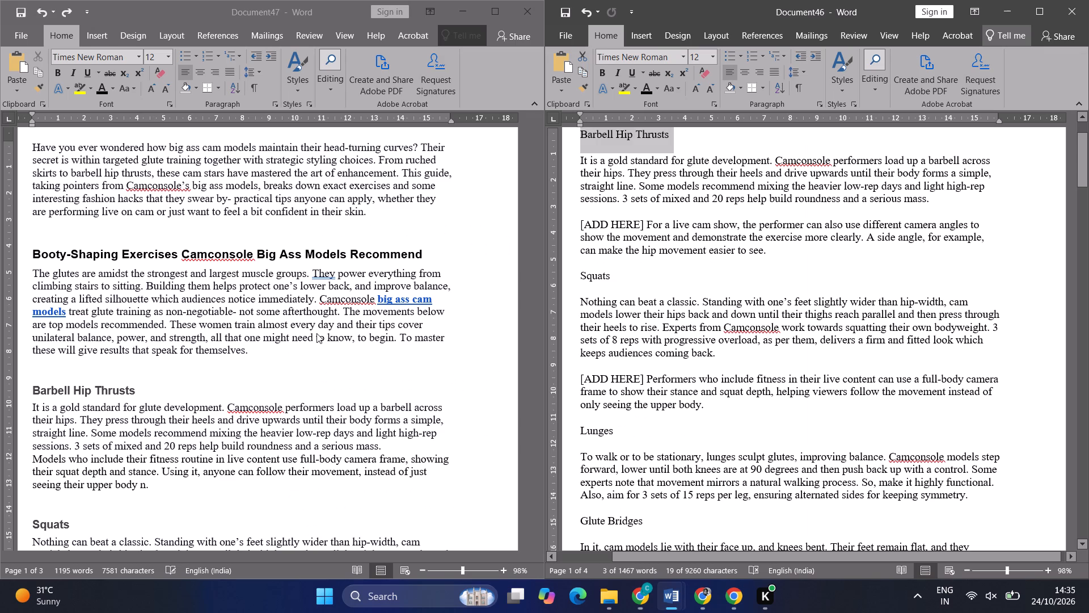
left_click(209, 402)
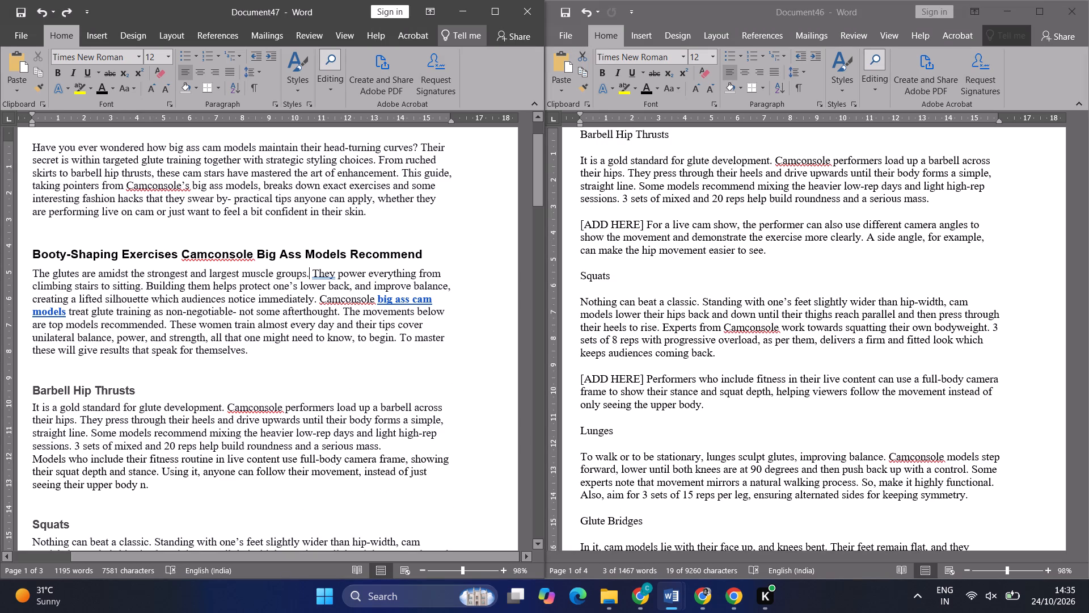
left_click(225, 456)
key("Down")
key("Down")
key("Return")
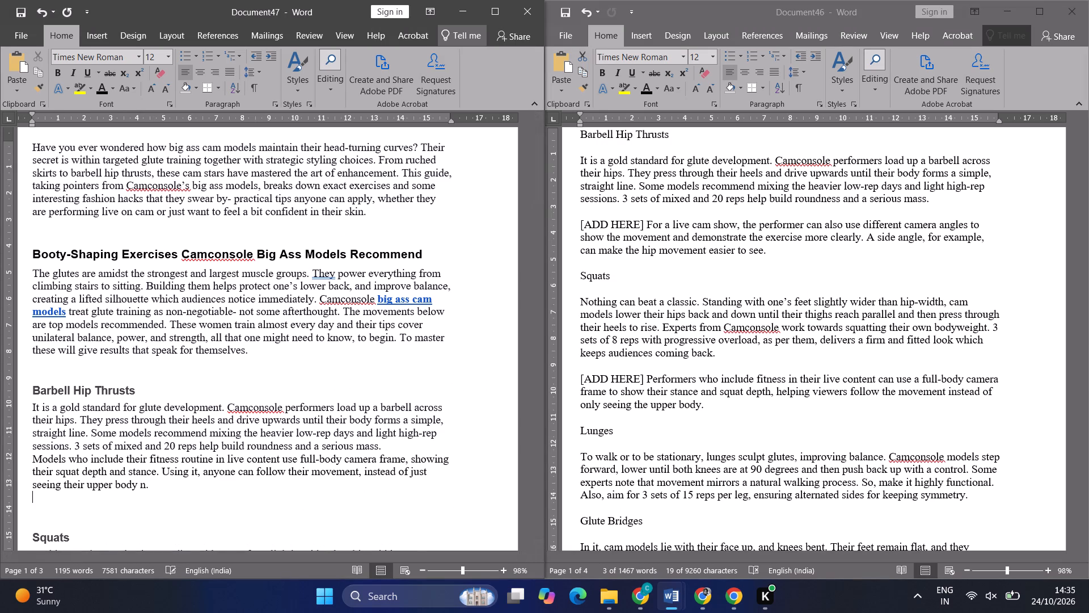
key("BackSpace")
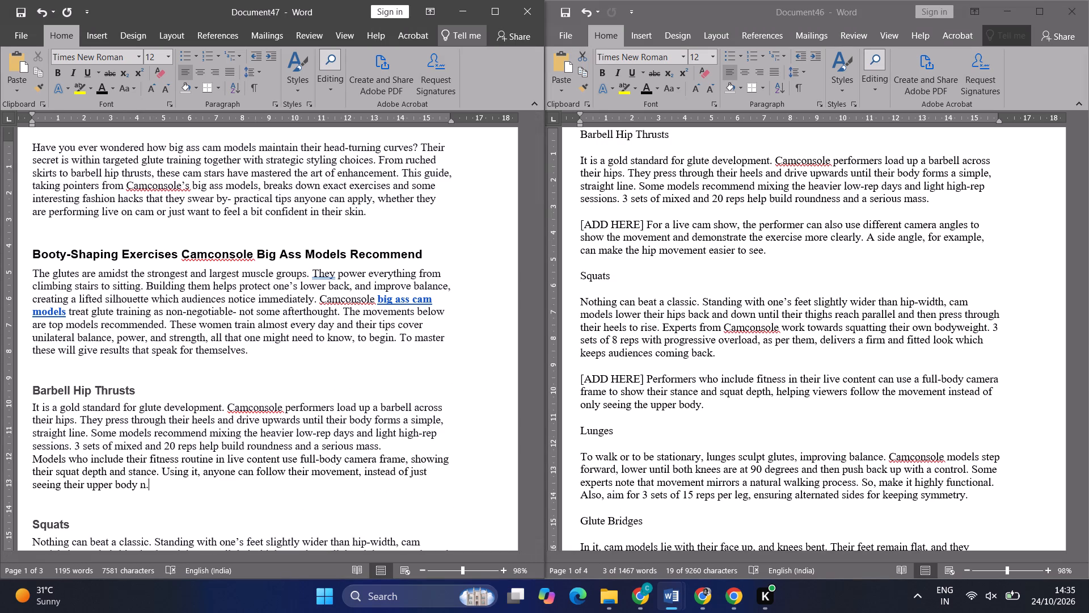
key("ctrl+shift+Up")
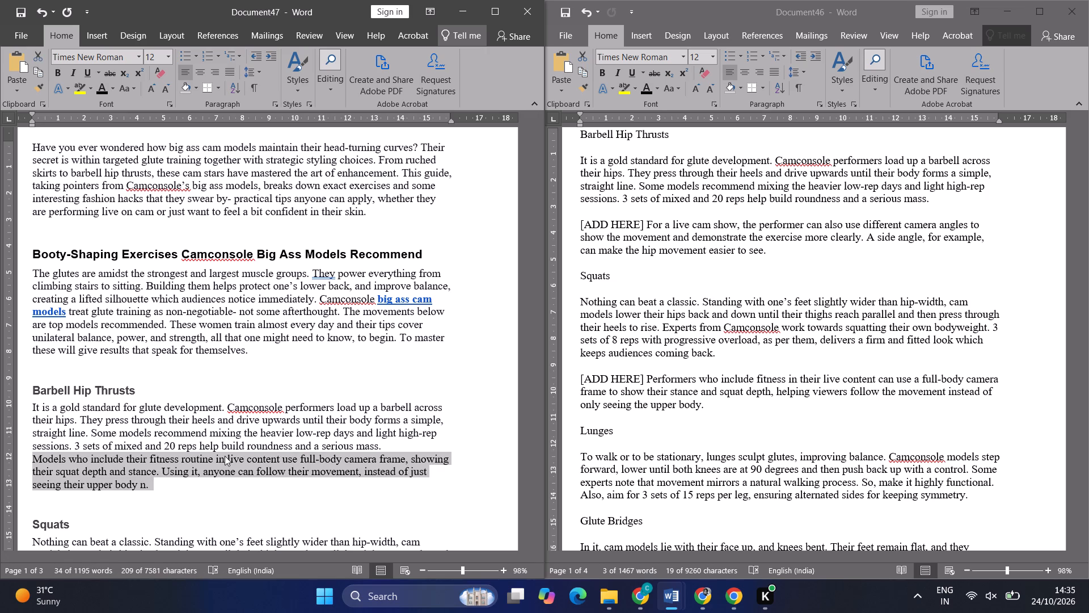
key("BackSpace")
Write there: "For a live cam show, a model can even use different angles to show movement and demonstrate their exercises more clearly.".
type("For a lve")
key("BackSpace")
key("BackSpace")
type("ive cam show, a model can even use different angles to show movement")
key("space")
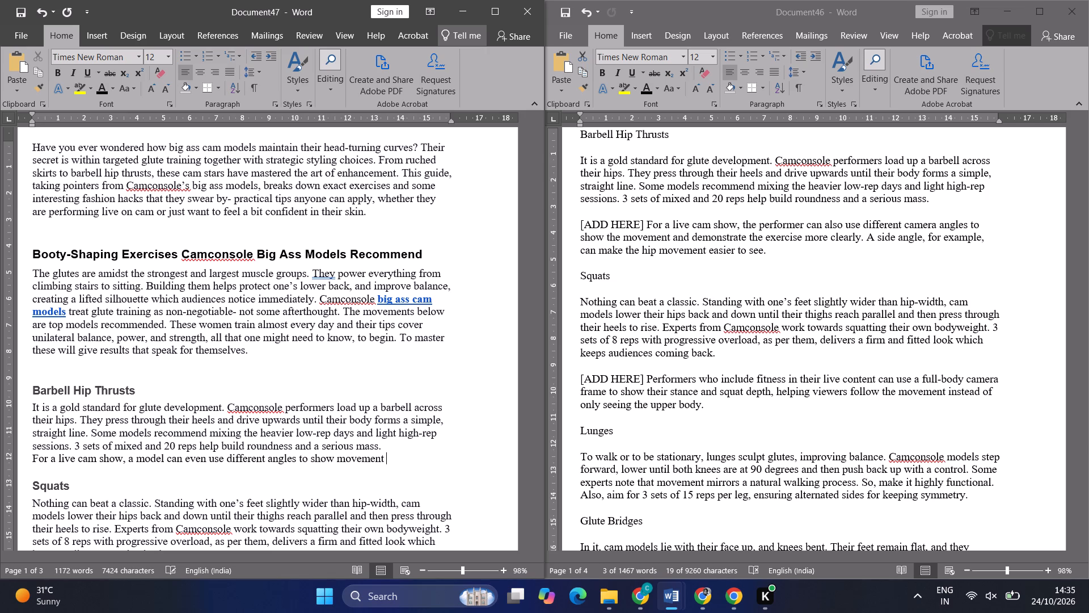
type("and demonsteate")
key("space")
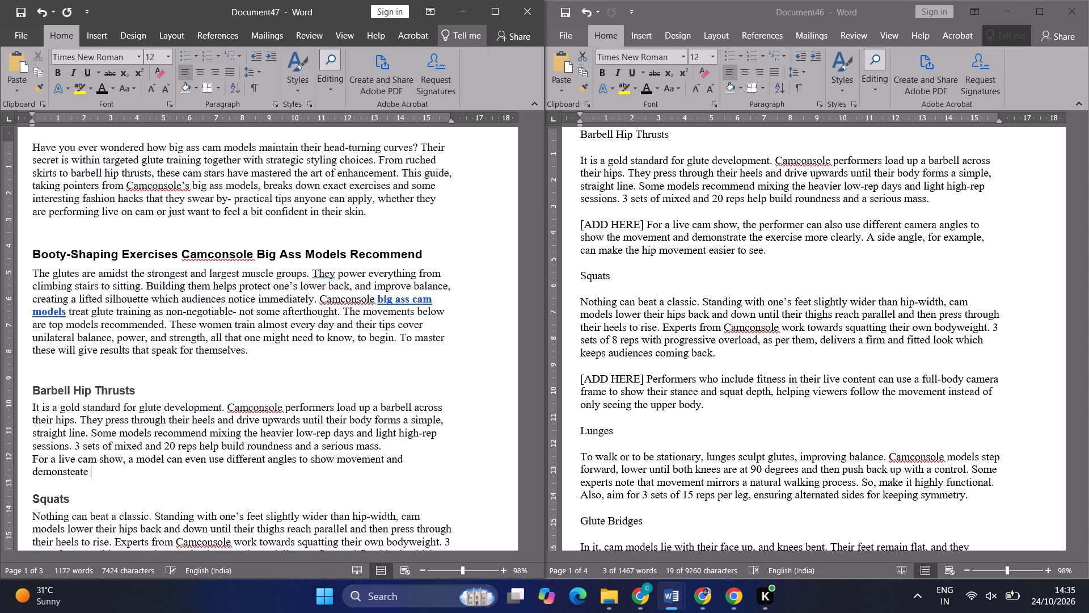
key("BackSpace")
key("BackSpace")
key("BackSpace")
key("BackSpace")
key("BackSpace")
type("rate")
key("space")
type("their expercis")
key("BackSpace")
key("BackSpace")
key("BackSpace")
key("BackSpace")
key("BackSpace")
key("BackSpace")
type("ercises more clearly. to have side")
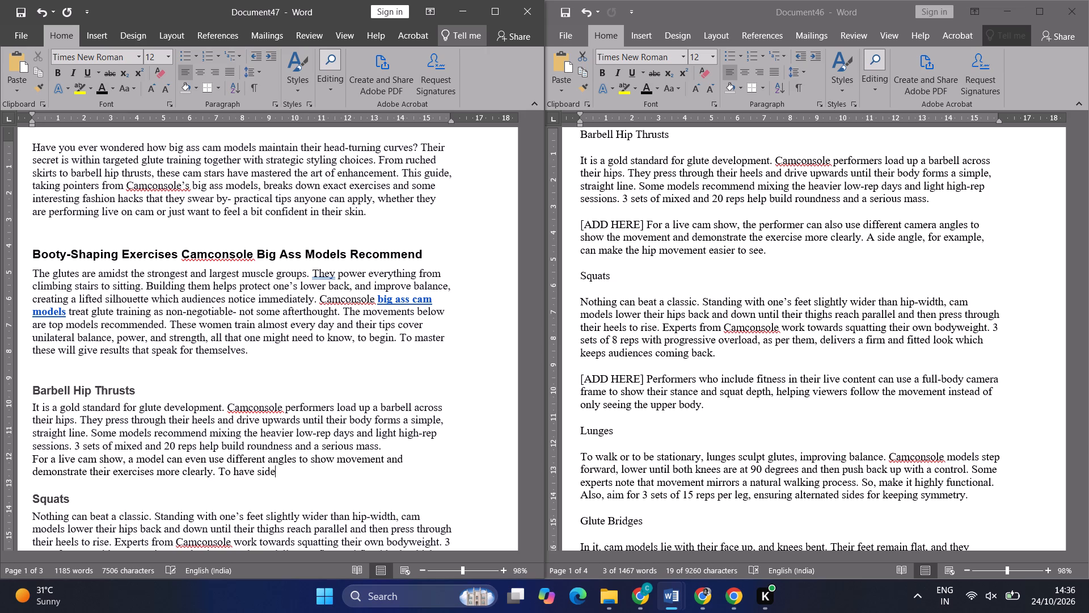
Replace the unfinished second sentence with the opening "Especially with a side angle,".
key("ctrl+shift+Left")
key("ctrl+shift+Left")
key("ctrl+shift+Left")
type("Especially if you")
key("space")
key("ctrl+shift+Left")
key("ctrl+shift+Left")
key("ctrl+shift+Left")
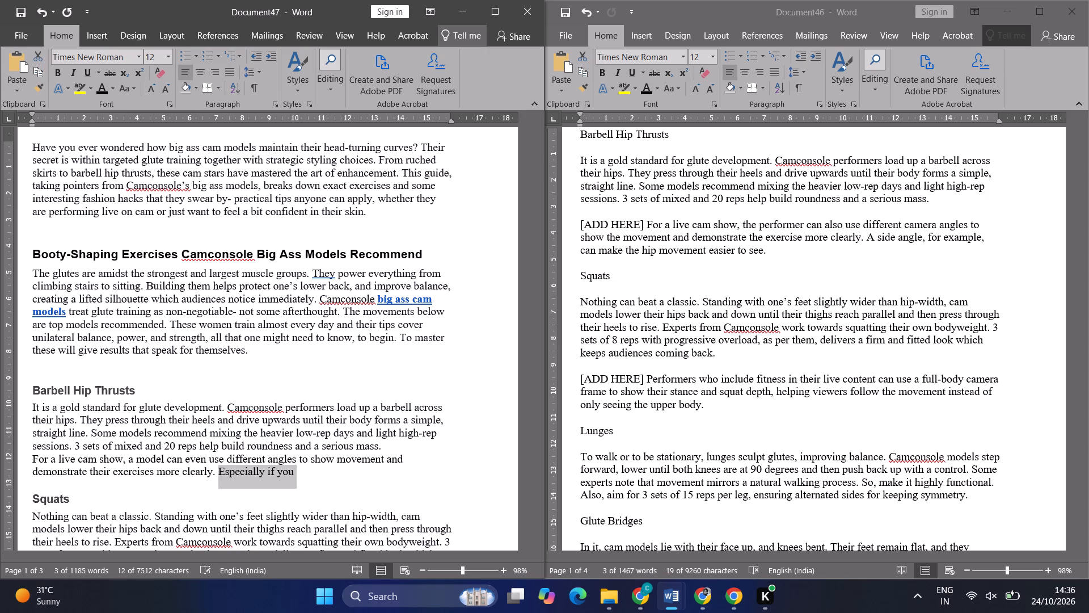
key("ctrl+shift+Right")
key("ctrl+shift+Right")
key("ctrl+shift+Left")
type("with a side ha")
key("BackSpace")
key("BackSpace")
type("angle,")
key("space")
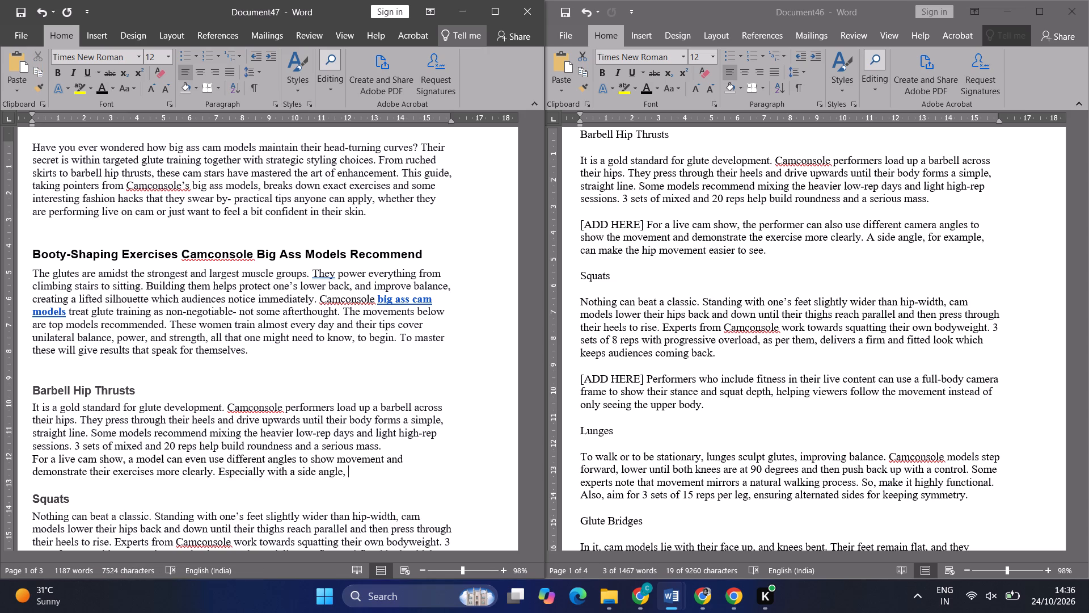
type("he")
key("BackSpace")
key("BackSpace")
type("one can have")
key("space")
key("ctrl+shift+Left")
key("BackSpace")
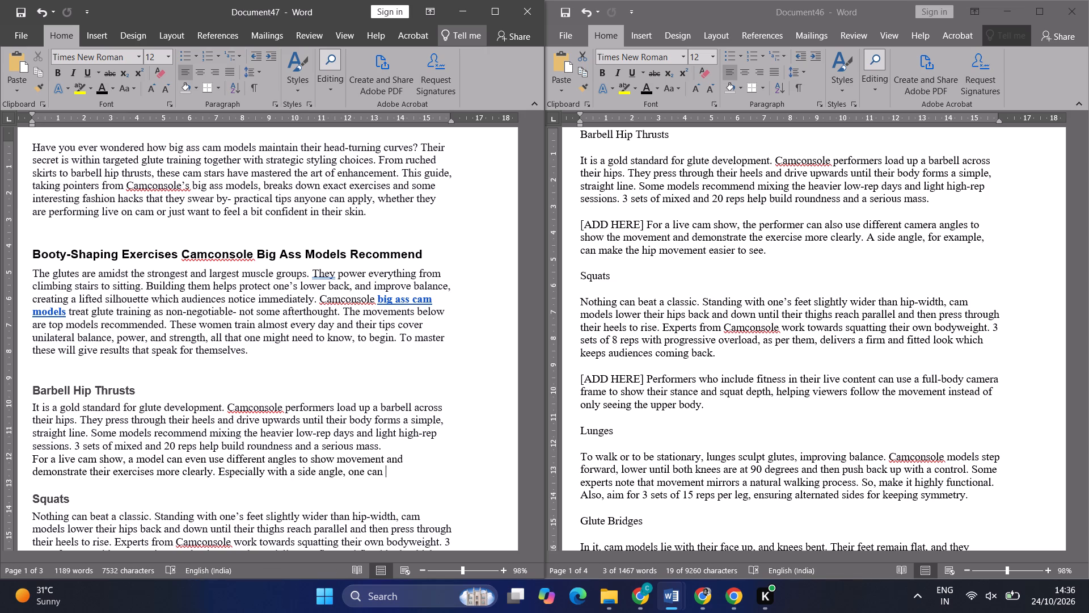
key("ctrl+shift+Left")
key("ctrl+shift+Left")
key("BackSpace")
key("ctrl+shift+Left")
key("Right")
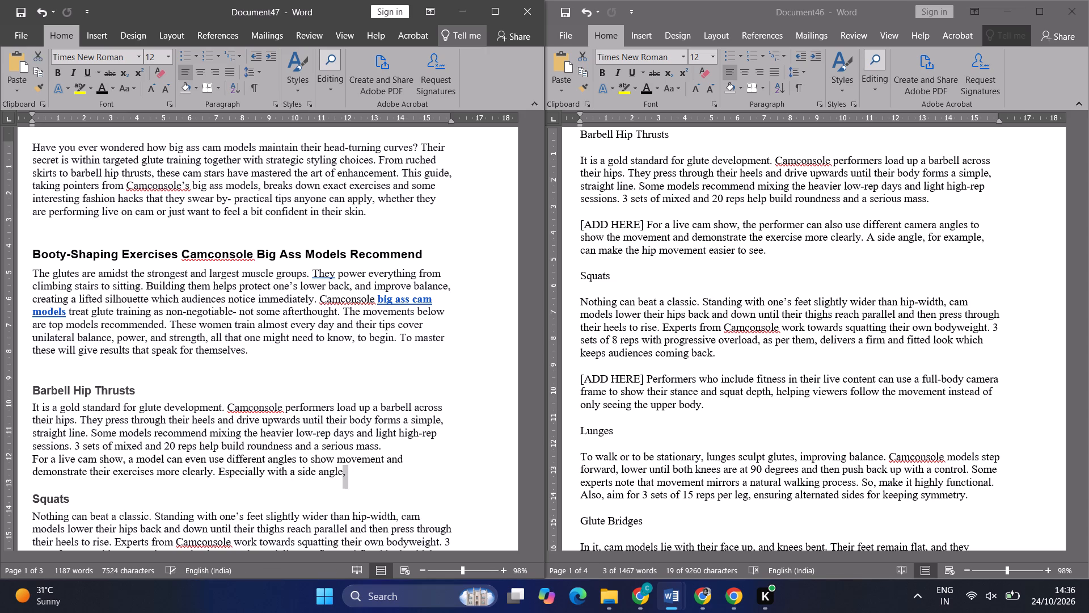
Complete the second sentence with "one gets to see hip movements easily.".
type("one et")
key("BackSpace")
key("BackSpace")
type("gets to see hip movement s")
key("BackSpace")
key("s")
key("BackSpace")
key("BackSpace")
type("s easily.")
Copy the whole new live cam show paragraph under Barbell Hip Thrusts.
key("ctrl+shift+Up")
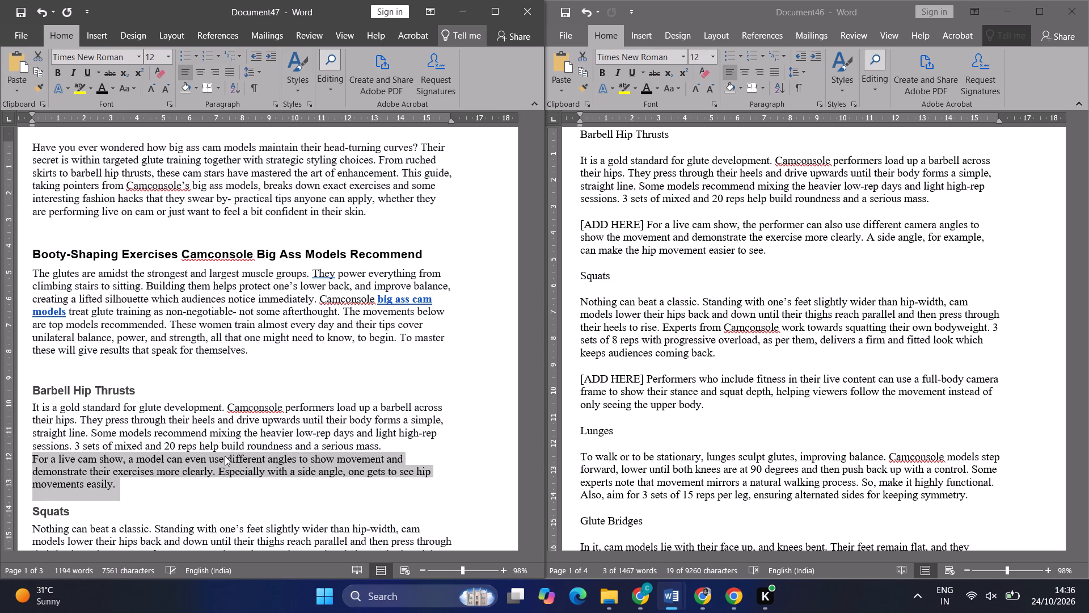
key("ctrl+c")
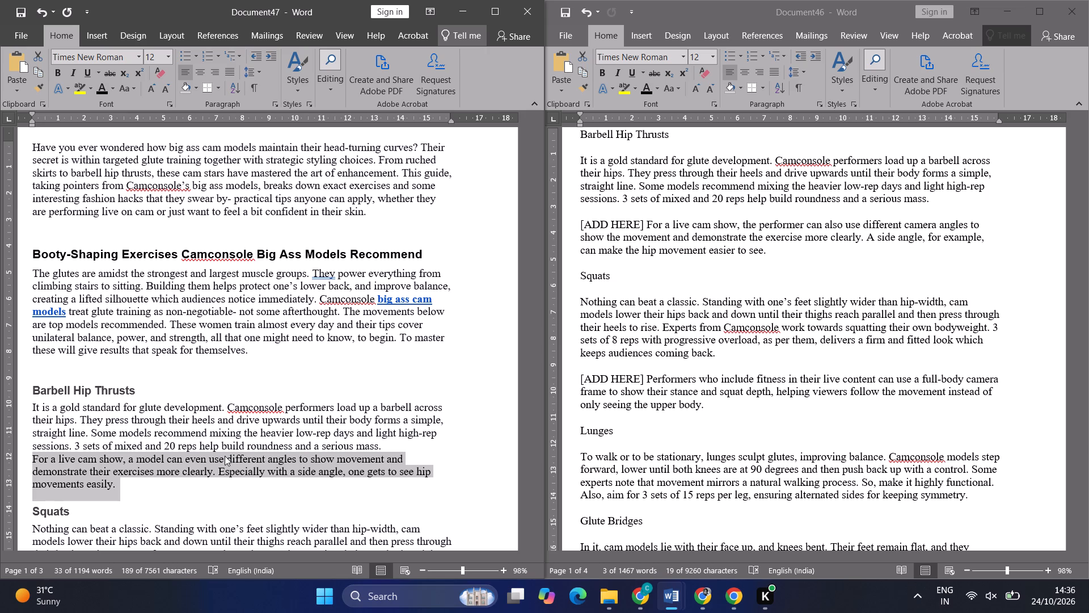
Replace the opening word of the paragraph's second sentence, "Especially", with "For example,".
key("Left")
key("Down")
key("ctrl+shift+Right")
key("ctrl+shift+Right")
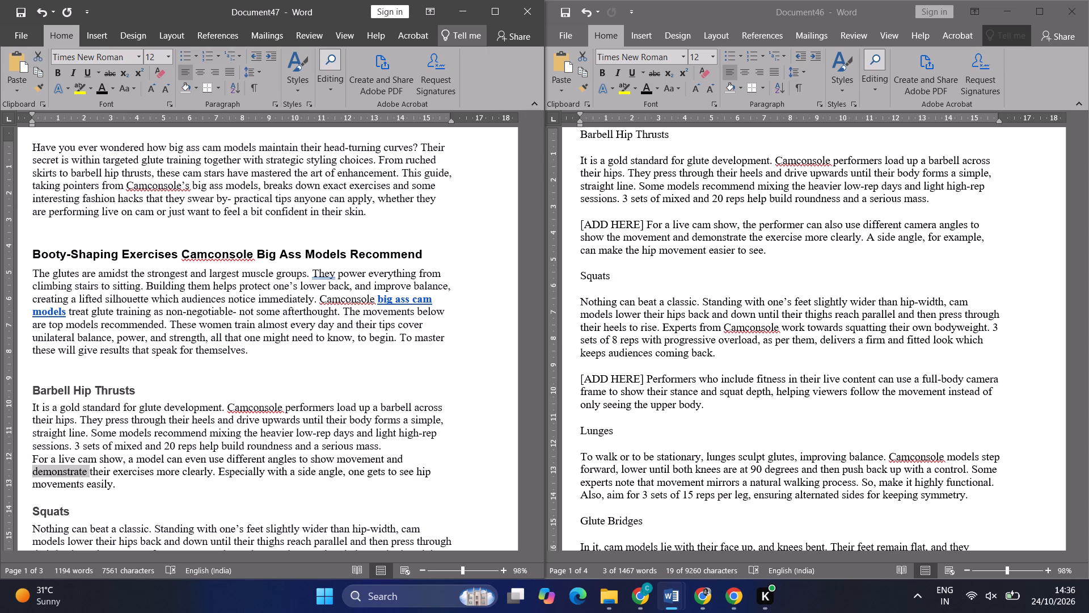
key("ctrl+shift+Right")
key("ctrl+shift+Right")
key("ctrl+shift+Right")
key("ctrl+shift+Right")
key("ctrl+shift+Right")
key("Right")
key("ctrl+shift+Left")
type("For example,")
key("space")
Reword "with a" before "side angle" as "focusing on the".
key("ctrl+shift+Right")
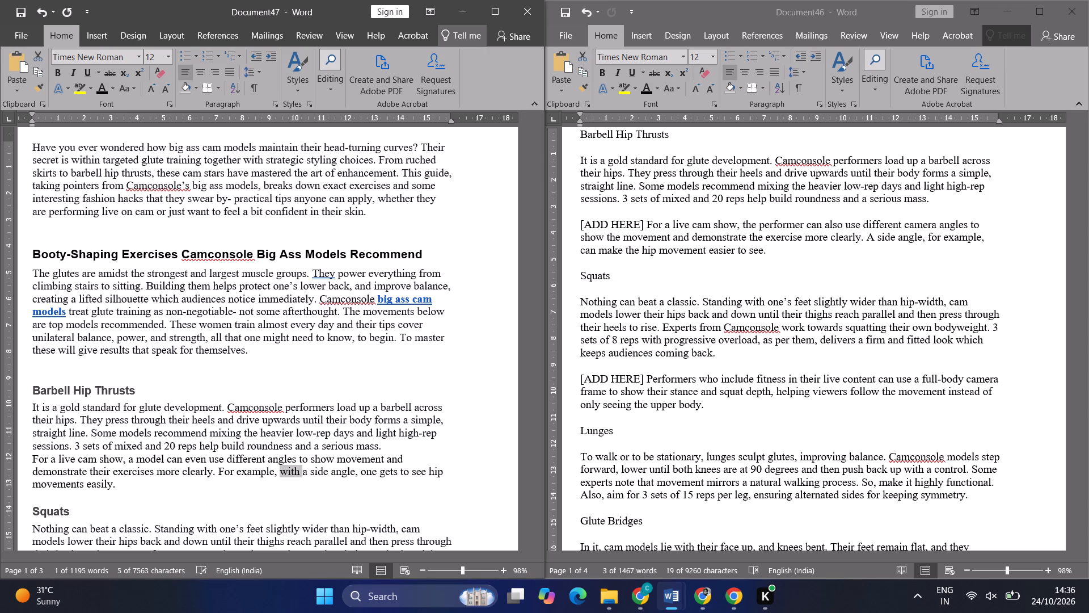
key("ctrl+shift+Right")
type("focusing on the")
key("space")
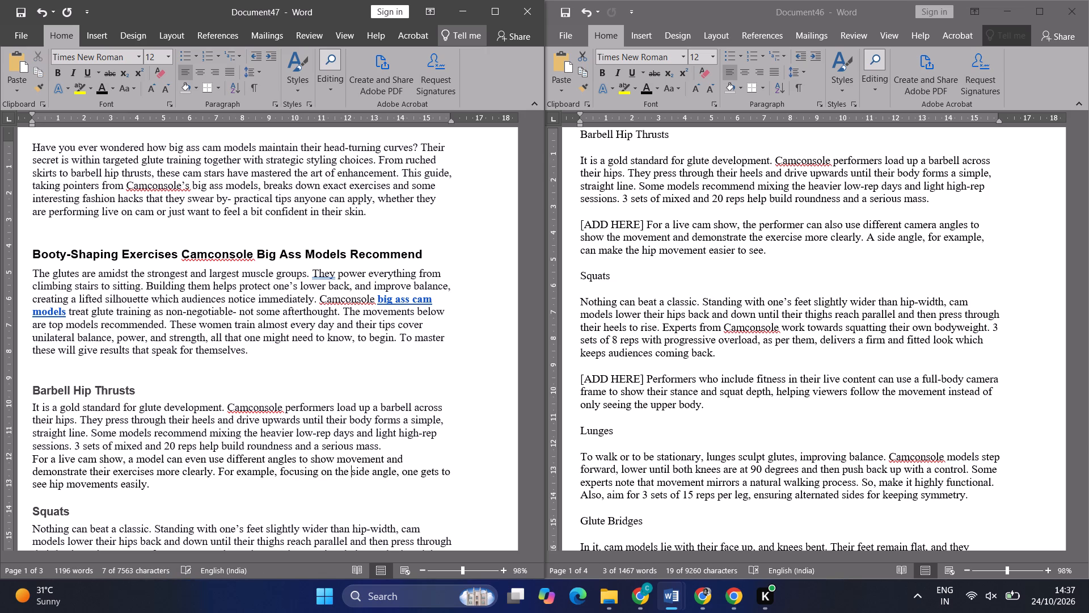
Reread the reworded side-angle sentence and the live cam show paragraph under Barbell Hip Thrusts.
key("ctrl+shift+Right")
key("ctrl+shift+Right")
key("ctrl+shift+Right")
key("Right")
key("ctrl+shift+Left")
key("Left")
key("Right")
key("Right")
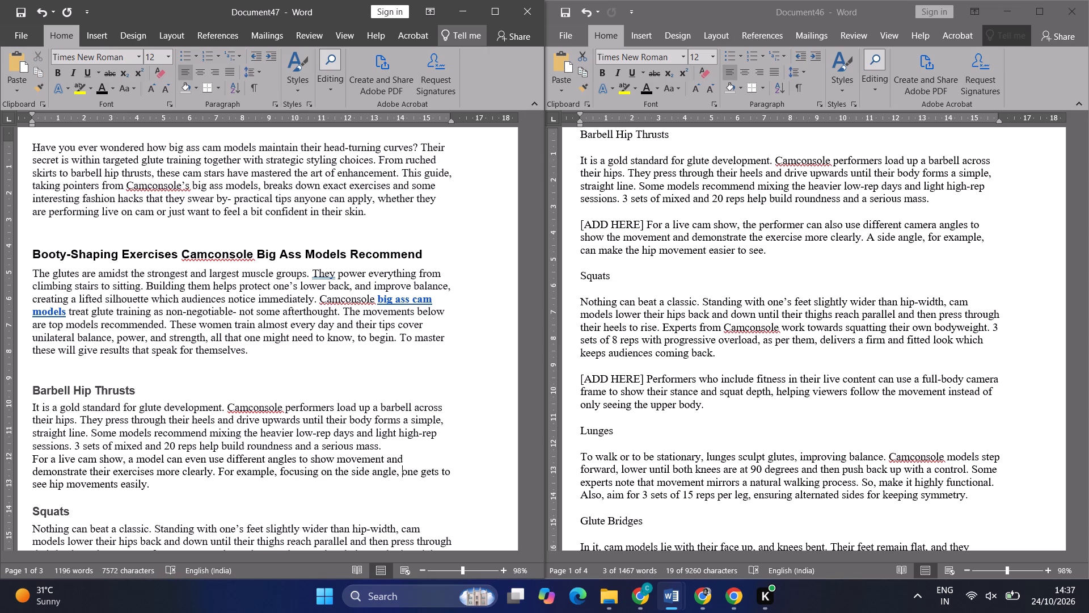
key("ctrl+shift+Up")
key("Left")
key("Down")
key("Down")
Delete the word "can" after "a model" in the live cam show sentence.
key("Left")
key("ctrl+shift+Left")
key("ctrl+shift+Left")
key("ctrl+shift+Left")
key("ctrl+shift+Left")
key("Up")
key("ctrl+shift+Left")
key("ctrl+shift+Left")
key("ctrl+shift+Left")
key("ctrl+shift+Left")
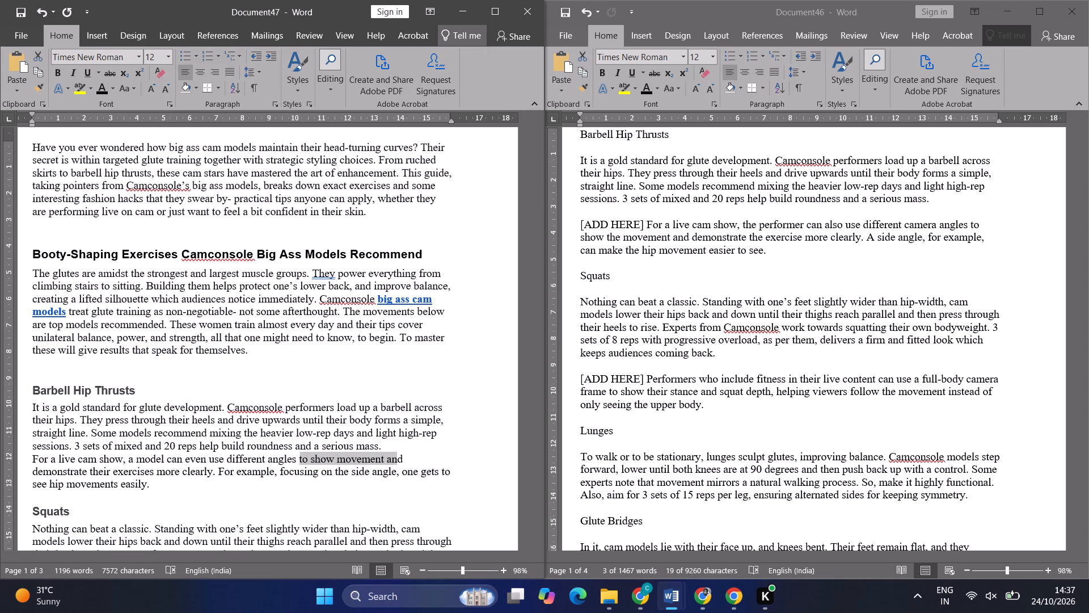
key("ctrl+shift+Left")
key("ctrl+shift+Left")
key("ctrl+shift+Left")
key("ctrl+shift+Left")
key("Left")
key("ctrl+shift+Left")
key("BackSpace")
Change the verb before "different angles" to "uses".
key("ctrl+shift+Right")
key("ctrl+shift+Right")
key("ctrl+shift+Right")
key("ctrl+shift+Right")
key("ctrl+shift+Right")
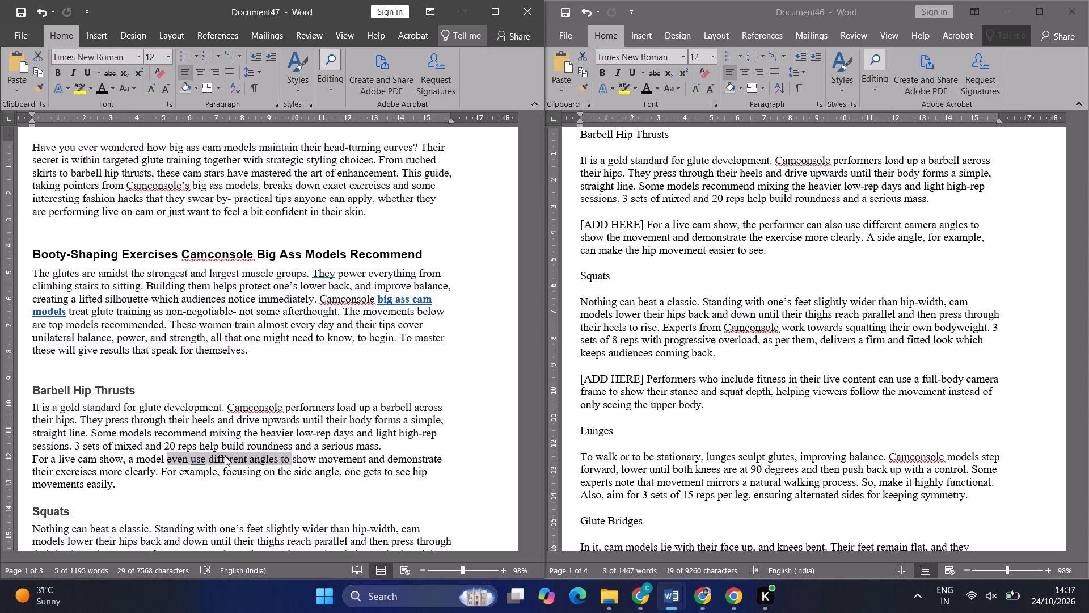
left_click(148, 472)
left_click(190, 456)
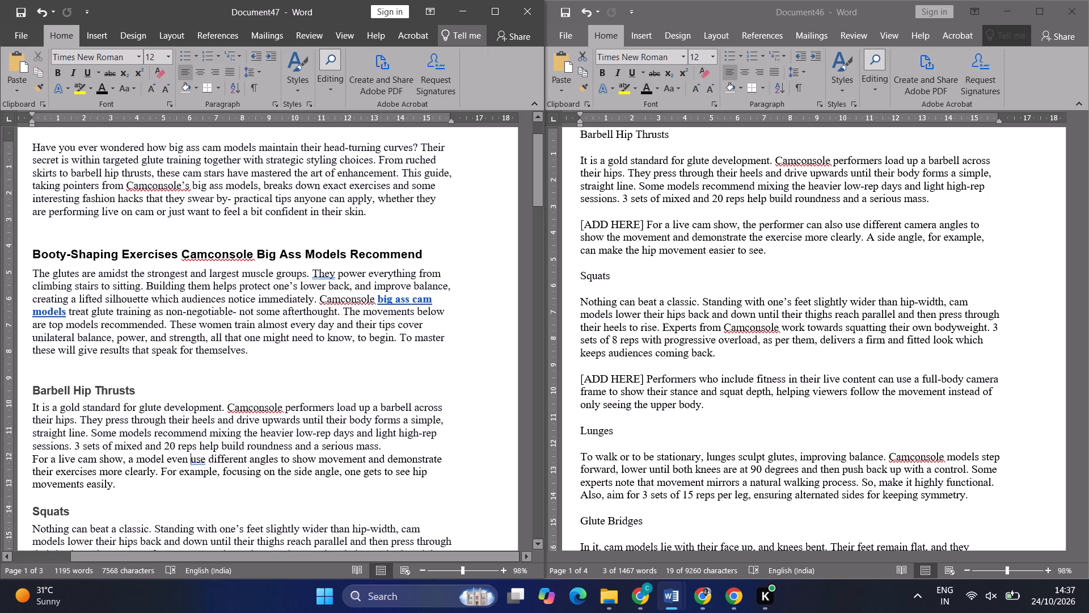
key("Right")
key("Right")
key("Right")
key("s")
Reword the end of the first sentence from "movement and demonstrate" to "movement, demonstrating".
key("Right")
key("Right")
key("ctrl+shift+Right")
key("ctrl+shift+Right")
key("ctrl+shift+Right")
key("ctrl+shift+Right")
key("ctrl+shift+Right")
key("ctrl+shift+Right")
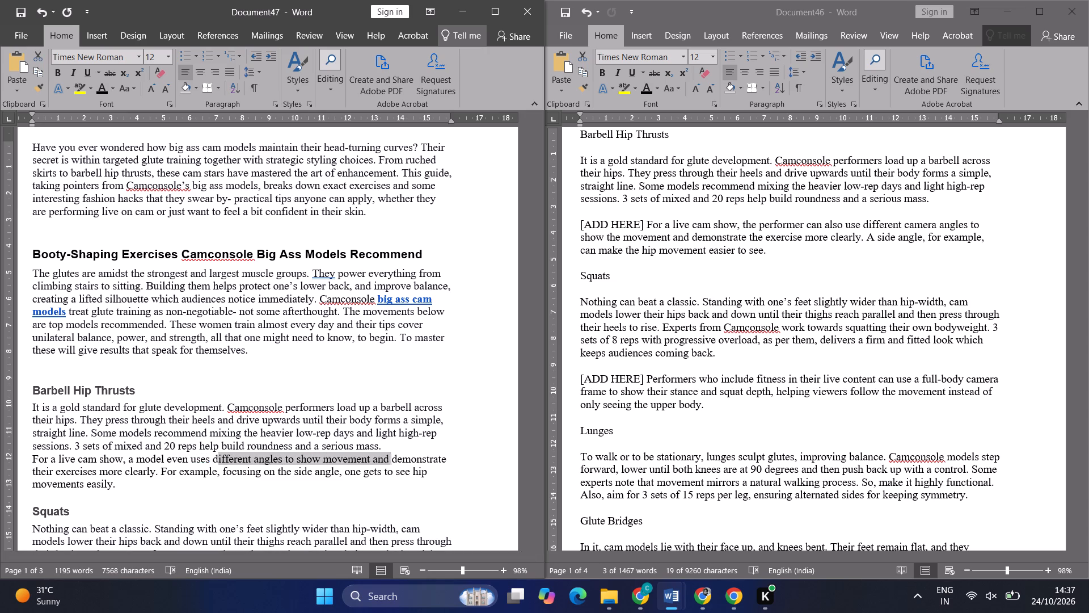
key("Right")
key("ctrl+shift+Left")
key("ctrl+shift+Left")
key("Left")
key("ctrl+shift+Right")
key("ctrl+shift+Right")
key("ctrl+shift+Right")
key("Right")
key("ctrl+shift+Left")
key("Left")
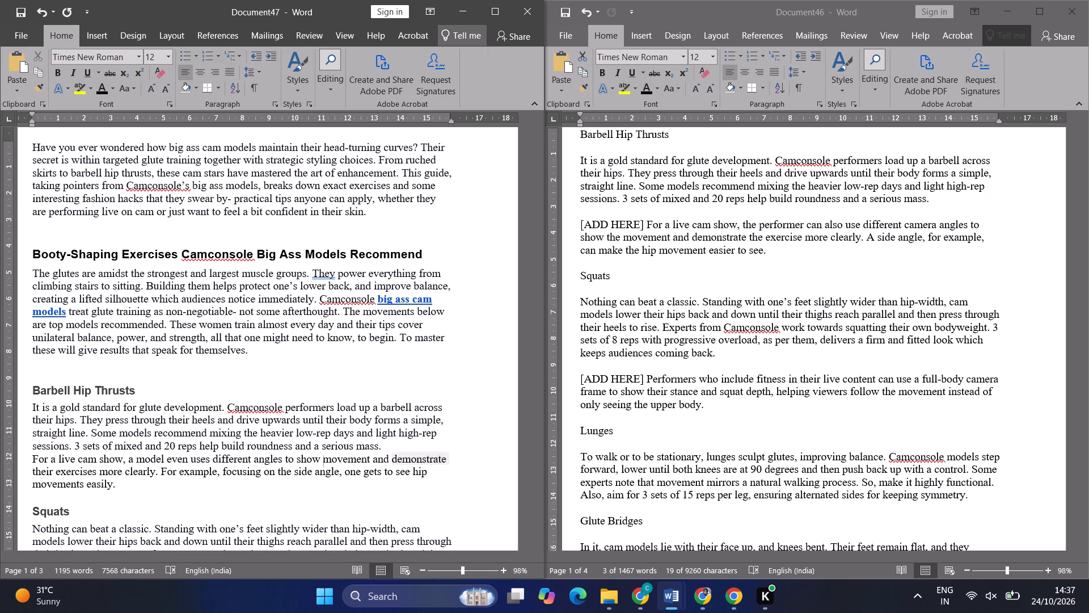
key("ctrl+shift+Left")
key("BackSpace")
key("BackSpace")
type(",")
key("space")
key("ctrl+shift+Right")
key("Right")
key("BackSpace")
key("BackSpace")
type("ing")
key("space")
Replace the subject "one" in the second sentence with "audiences".
key("ctrl+shift+Right")
key("ctrl+shift+Right")
key("ctrl+shift+Right")
key("ctrl+shift+Right")
key("Right")
key("ctrl+shift+Right")
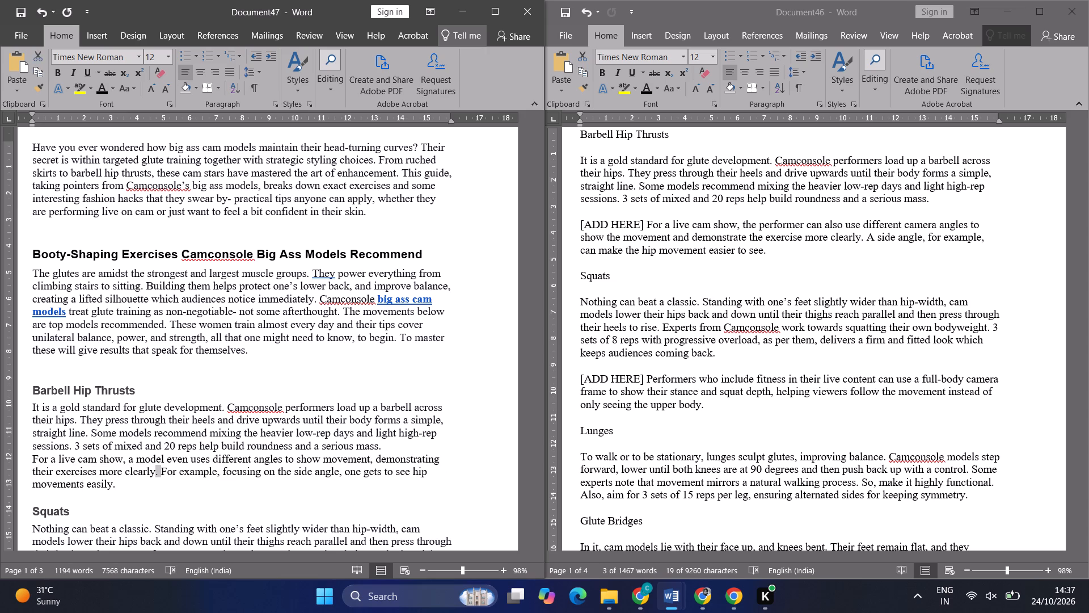
key("ctrl+shift+Right")
key("Right")
key("ctrl+shift+Right")
key("ctrl+shift+Right")
key("ctrl+shift+Right")
key("ctrl+shift+Right")
key("ctrl+shift+Right")
key("ctrl+shift+Right")
key("ctrl+shift+Right")
key("ctrl+shift+Right")
key("Right")
key("ctrl+shift+Right")
type("auidences")
key("space")
key("ctrl+shift+Left")
type("audiences")
key("space")
Replace "focusing on" before "the side angle" with "requesting for".
key("ctrl+shift+Left")
key("ctrl+shift+Left")
key("ctrl+shift+Left")
key("ctrl+shift+Left")
key("ctrl+shift+Left")
key("ctrl+shift+Left")
key("ctrl+shift+Left")
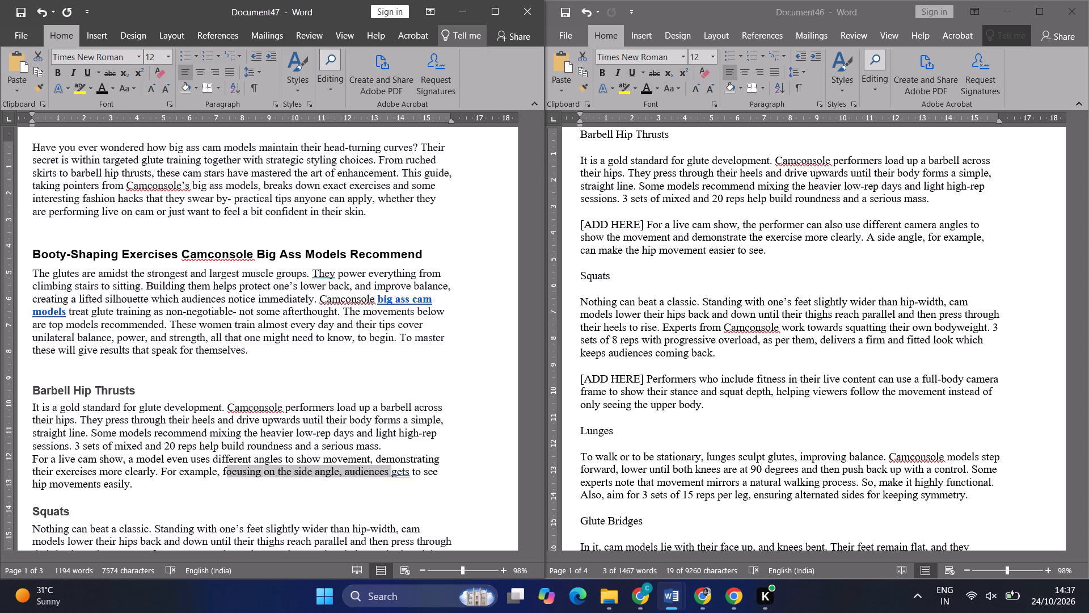
key("Left")
key("ctrl+shift+Right")
type("requesting for")
key("space")
key("ctrl+shift+Right")
key("BackSpace")
Replace the verb "gets" after "audiences" with "can have".
key("ctrl+shift+Right")
key("ctrl+shift+Right")
key("ctrl+shift+Right")
key("ctrl+shift+Right")
key("Right")
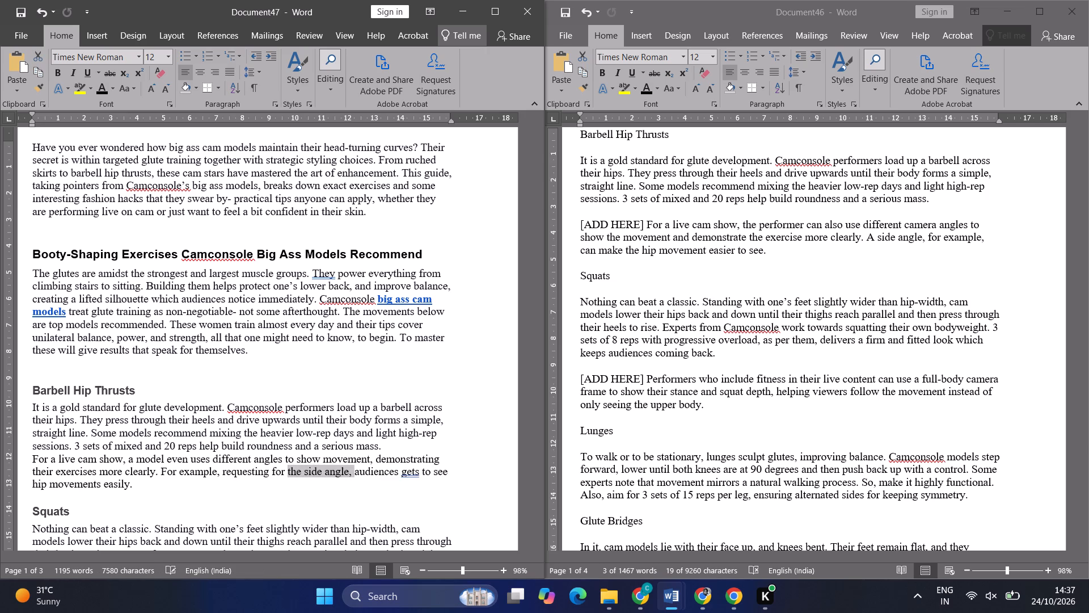
key("ctrl+shift+Right")
key("Right")
key("ctrl+shift+Right")
key("Left")
key("ctrl+shift+Right")
key("Right")
key("Left")
key("ctrl+shift+Left")
type("can have")
Replace "to see" before "hip movements" with "a clear look at".
key("Right")
key("ctrl+shift+Right")
key("ctrl+shift+Right")
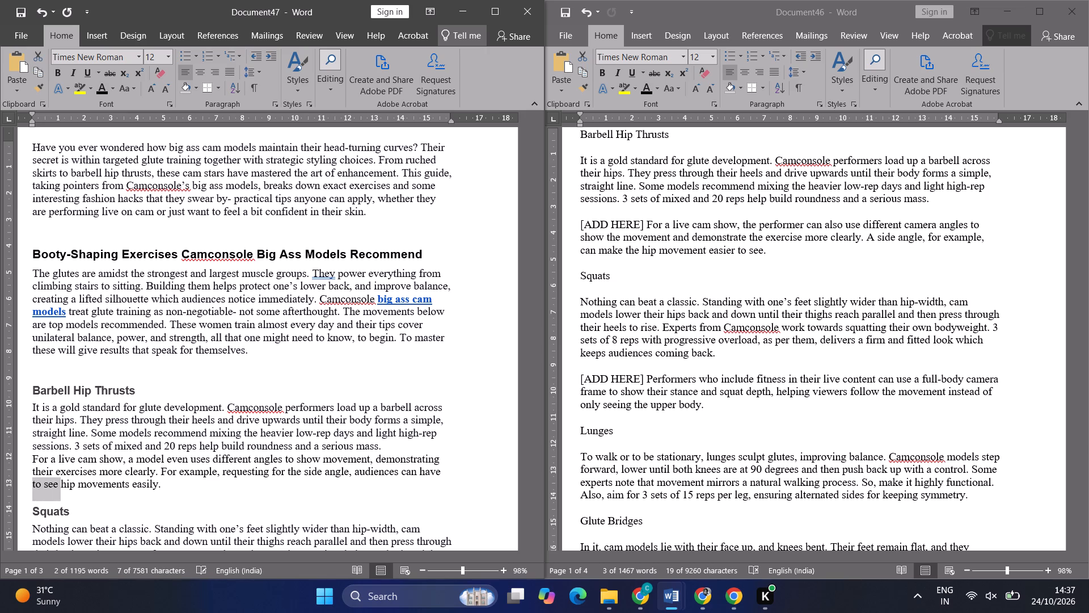
key("BackSpace")
type("a clearl lo")
key("BackSpace")
key("BackSpace")
key("BackSpace")
key("BackSpace")
key("space")
type("look at")
key("space")
Change the closing word after "hip movements" to "with ease".
key("ctrl+shift+Right")
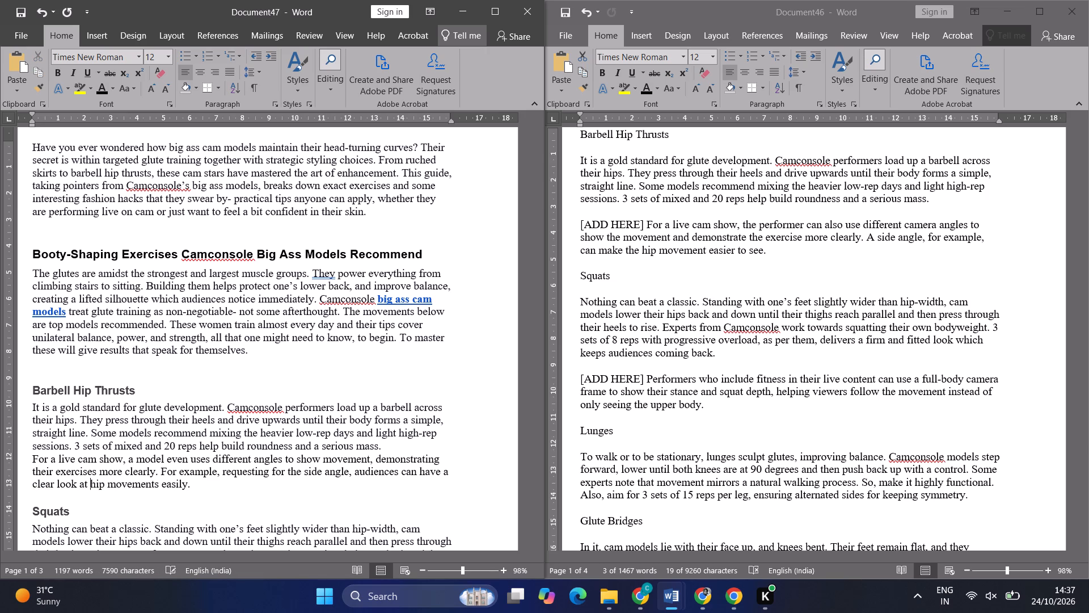
key("ctrl+shift+Right")
key("Right")
key("ctrl+shift+Right")
type("with ease")
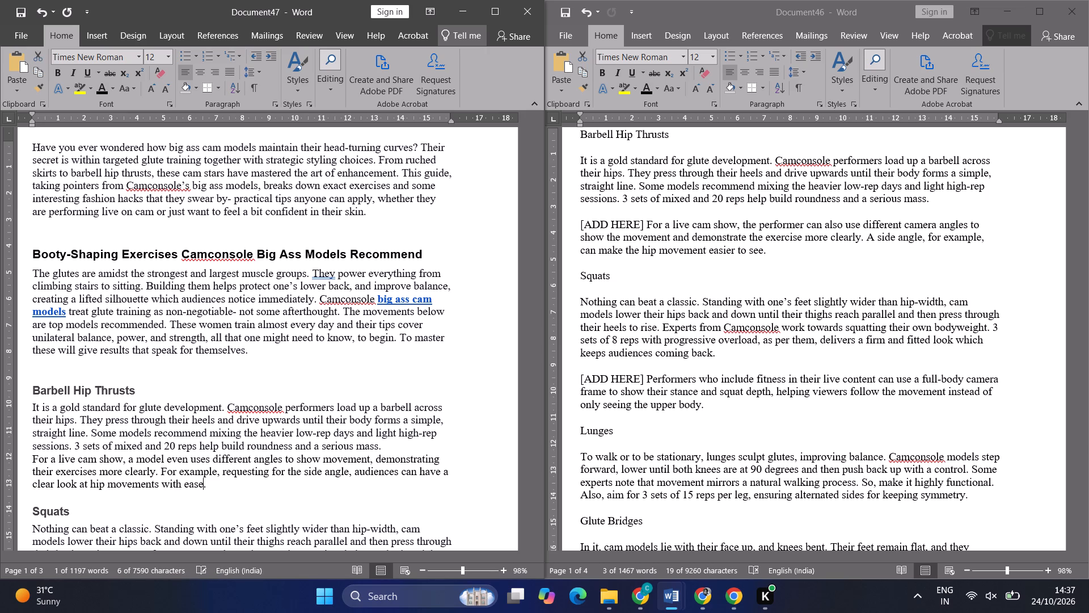
Copy the revised live cam show paragraph and paste it into the Grammarly document in Chrome for checking.
key("End")
key("ctrl+shift+Up")
key("ctrl+c")
key("alt+Tab")
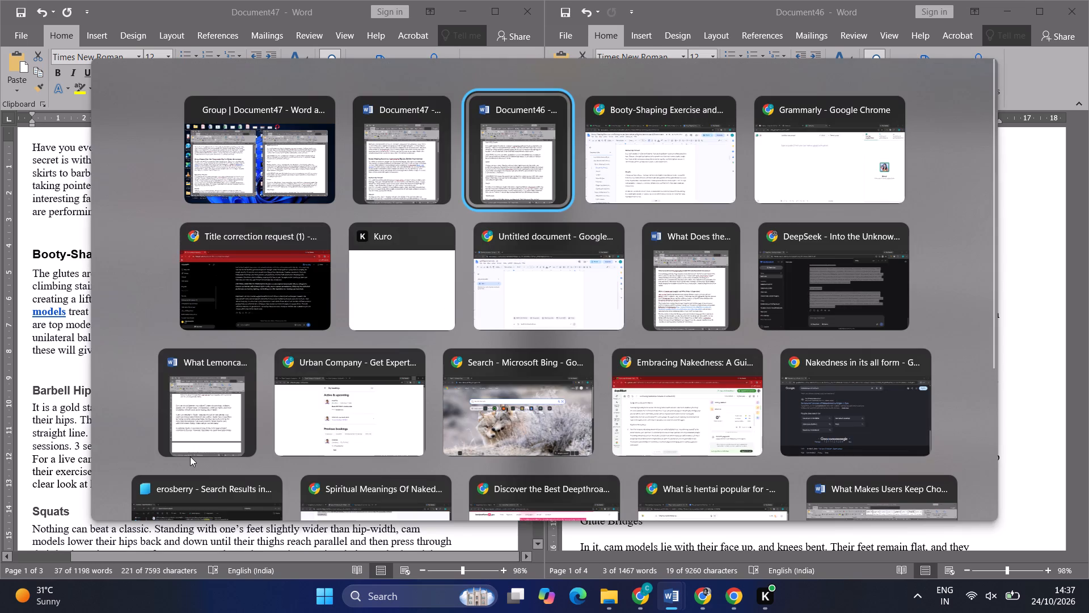
key("alt+Right")
key("alt+Right")
key("ctrl+v")
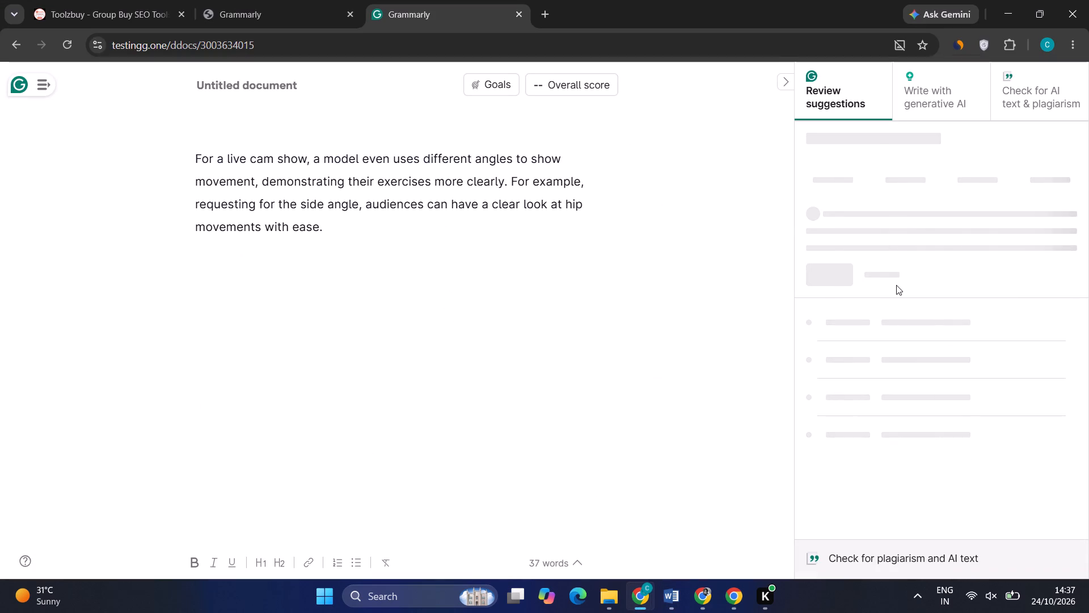
Accept Grammarly's sentence correction that adds "when" before "requesting" and removes "for".
left_click(845, 311)
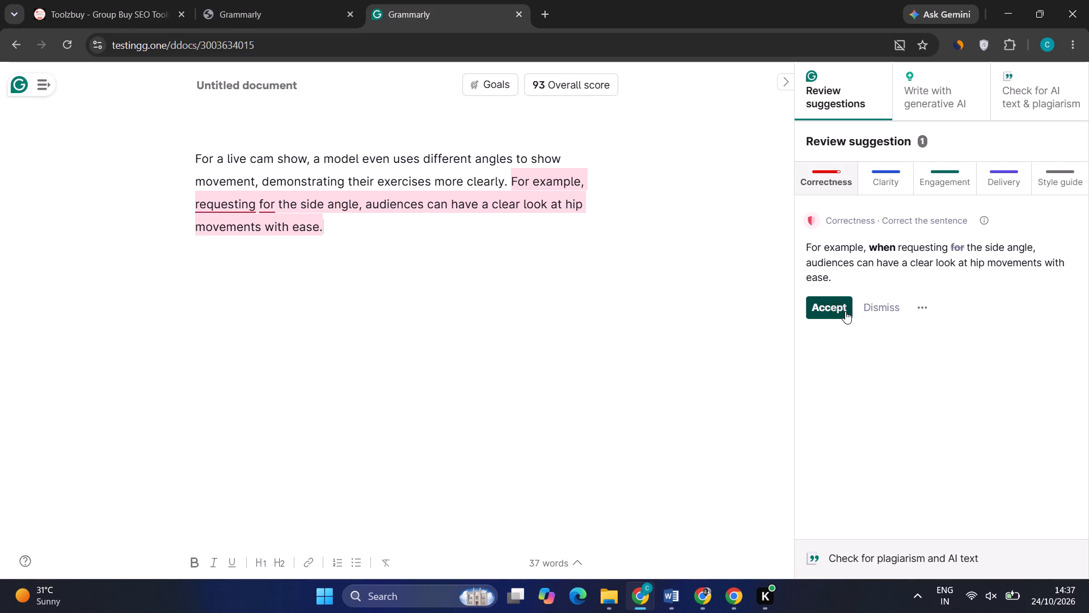
Cut the corrected paragraph from Grammarly and switch to the Booty-Shaping Exercise article in Google Docs.
triple_click(530, 195)
key("ctrl+x")
key("alt+Tab")
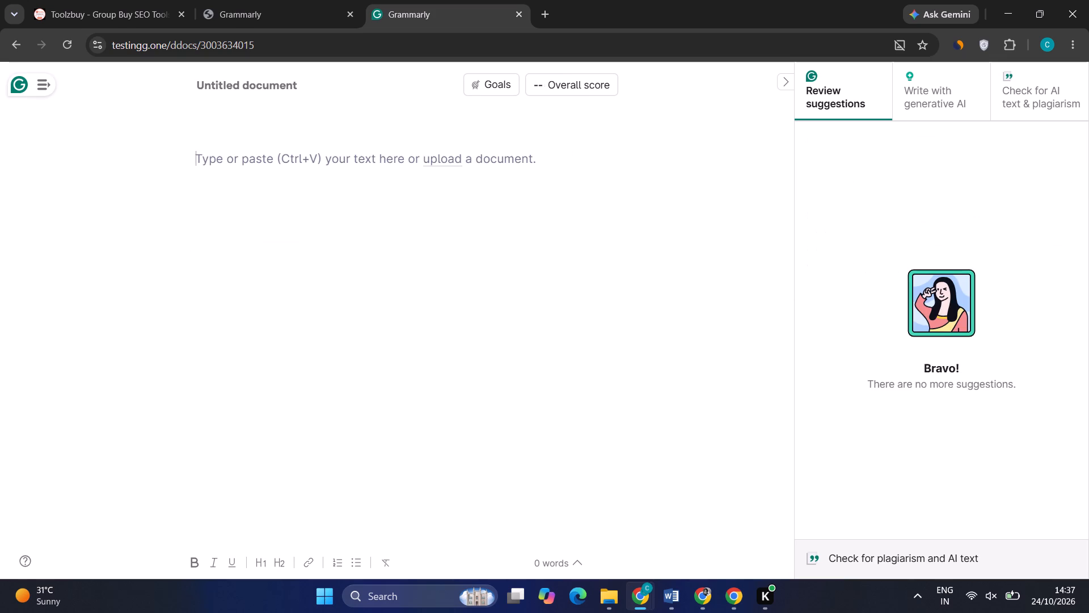
key("alt+Right")
key("alt+Right")
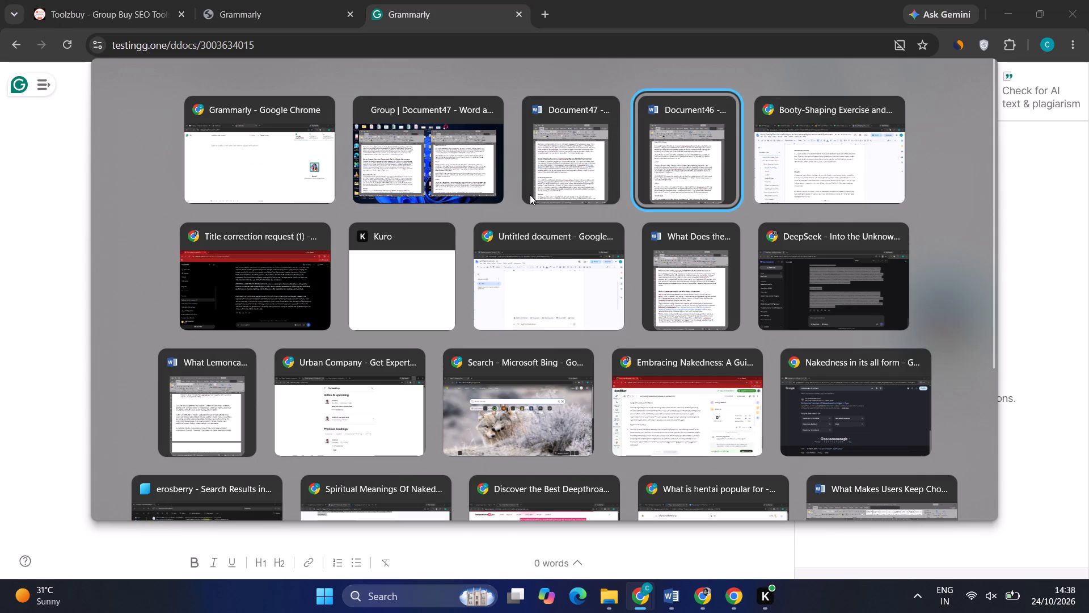
key("alt+Right")
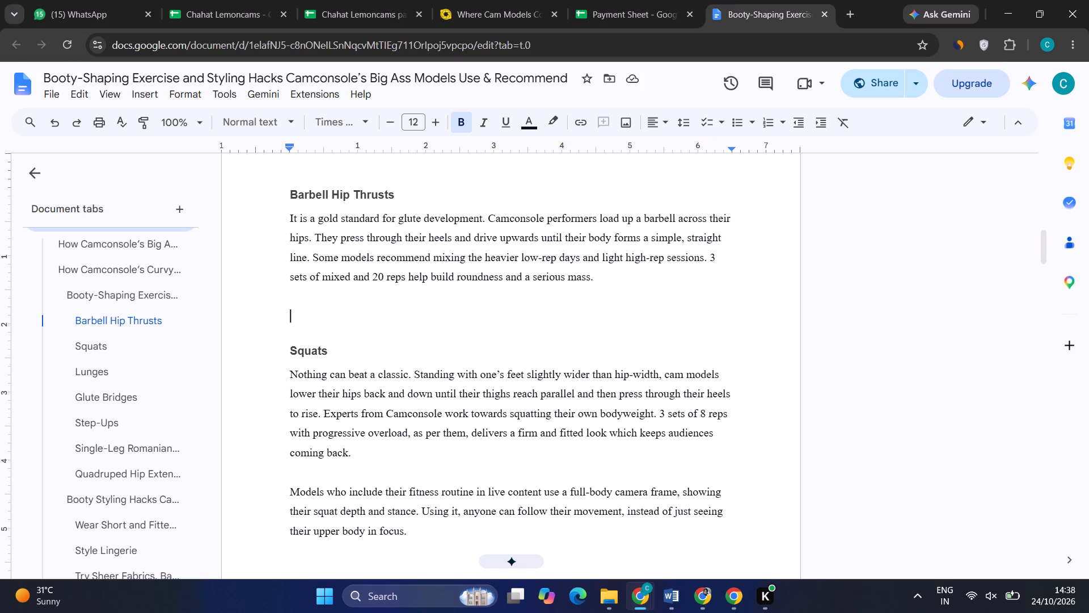
Bold the added Squats paragraph that starts with "Models who include their fitness routine".
triple_click(564, 507)
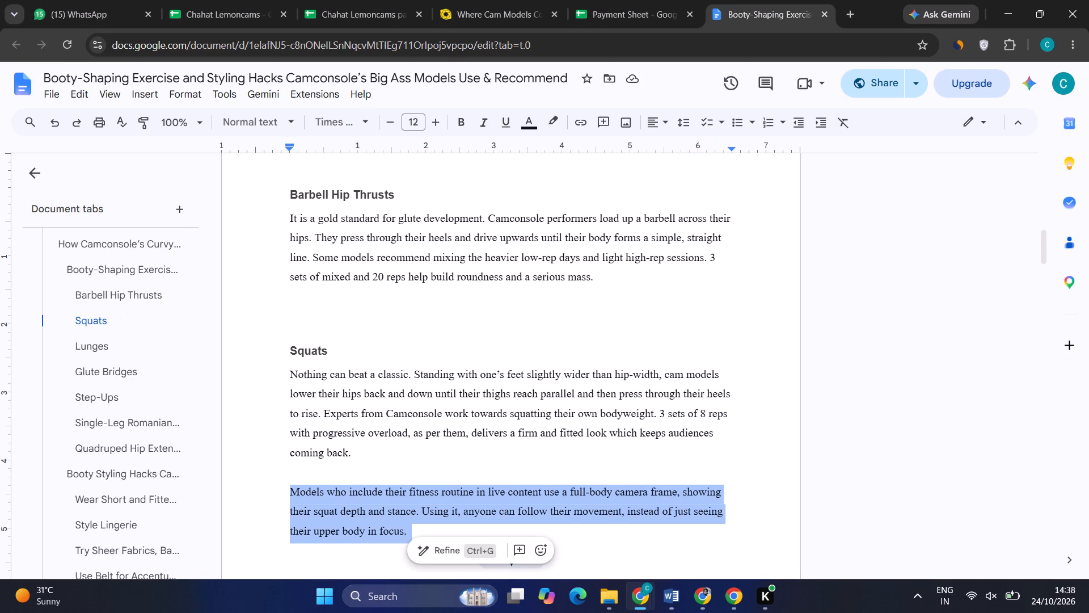
key("ctrl+b")
key("Left")
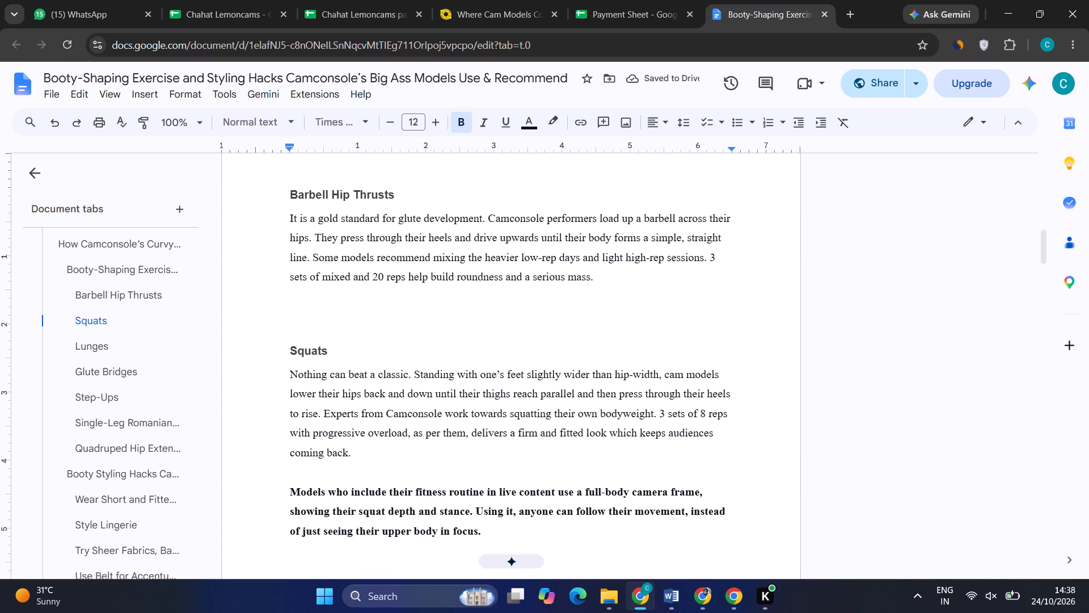
Paste the corrected live cam show text after "a serious mass." in the Barbell Hip Thrusts paragraph.
key("ctrl+shift+Up")
key("ctrl+shift+Up")
key("ctrl+shift+Up")
key("ctrl+shift+Up")
key("Left")
key("Left")
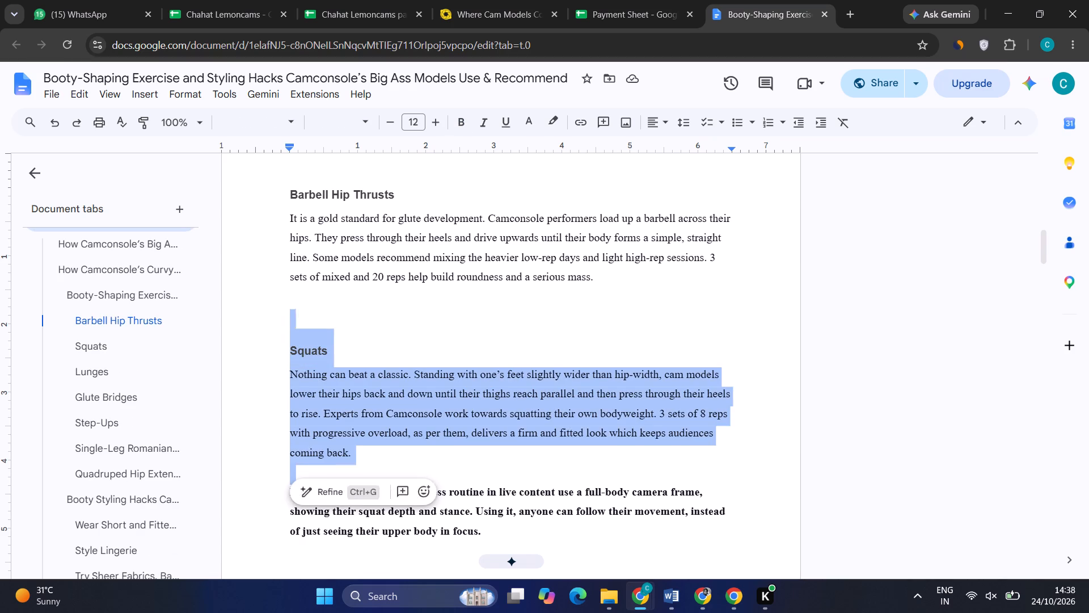
key("Left")
key("space")
key("ctrl+v")
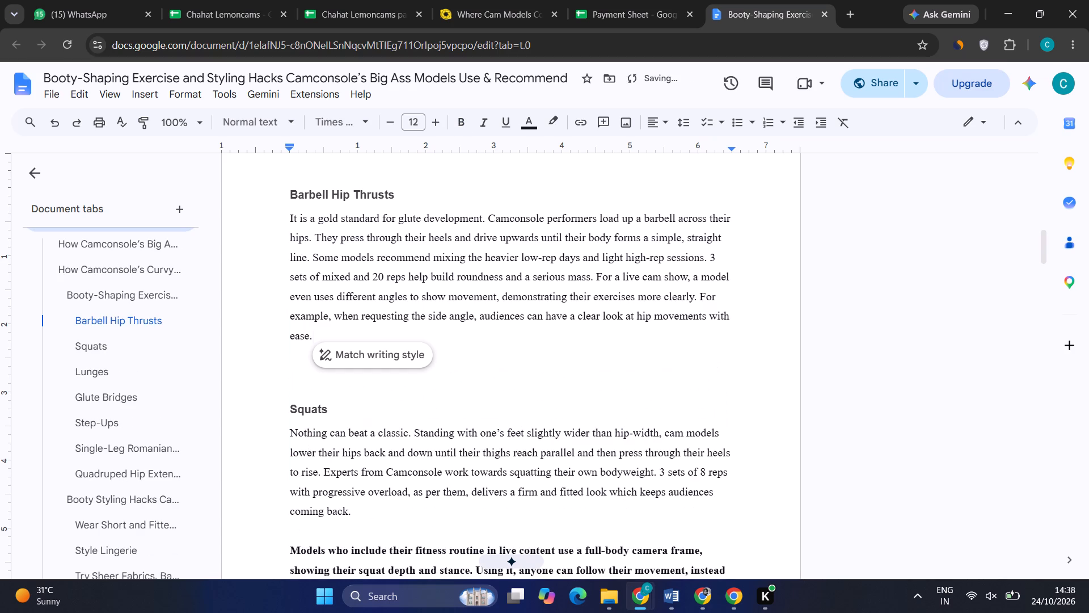
Change "a model even uses" to "many models even use" in the pasted text.
key("Up")
key("Up")
key("ctrl+shift+Left")
key("ctrl+shift+Left")
key("Left")
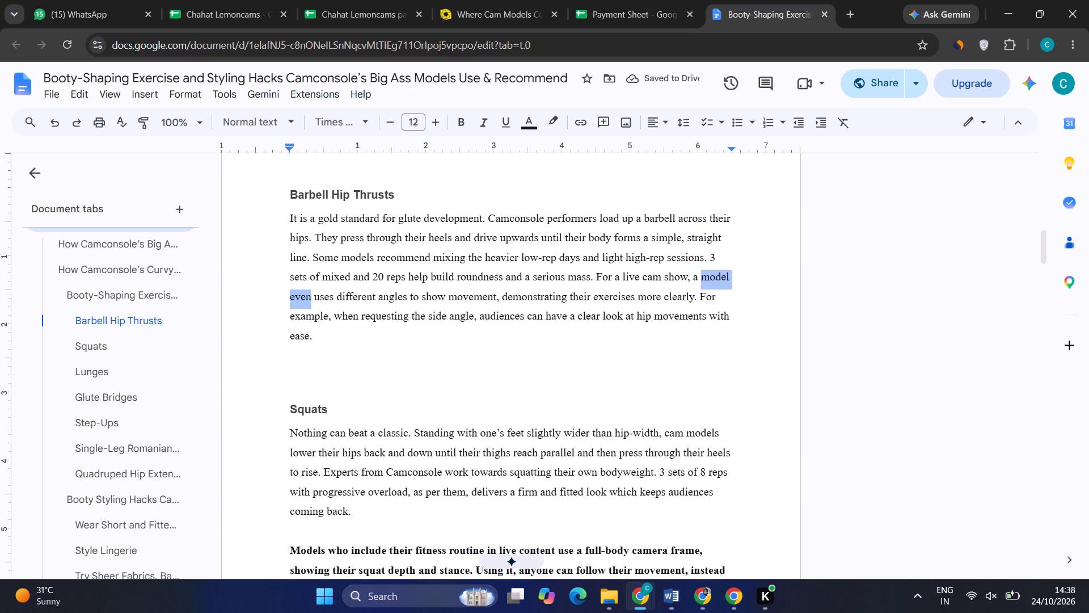
key("ctrl+shift+Left")
type("many")
key("space")
key("ctrl+shift+Right")
key("Right")
key("Left")
key("s")
key("Right")
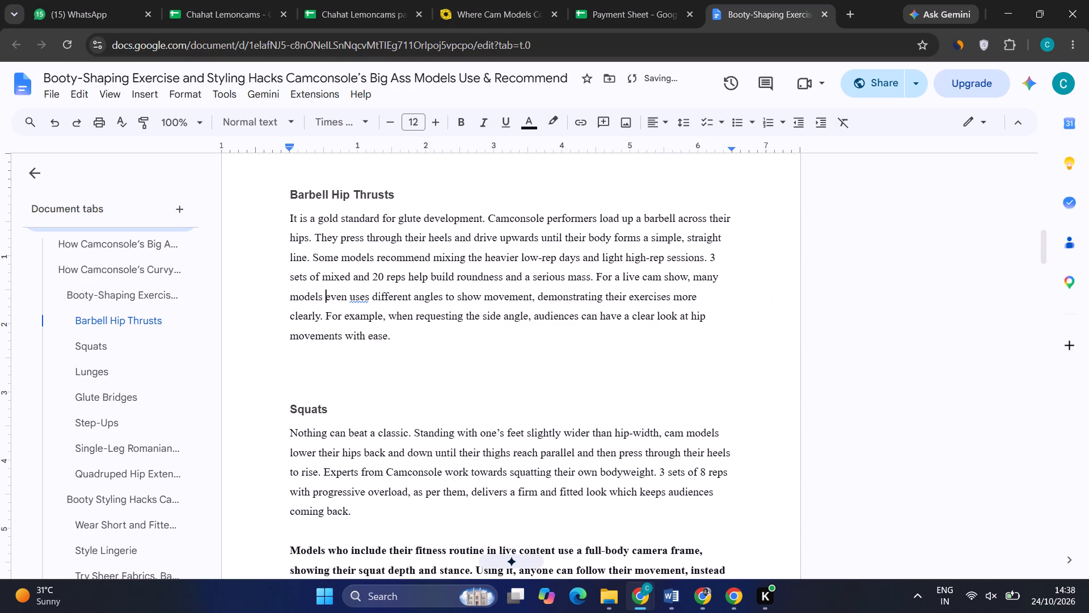
key("ctrl+shift+Right")
key("ctrl+shift+Right")
key("Right")
key("Left")
key("BackSpace")
key("Right")
Replace "to show" before "movement" with "showing".
key("ctrl+shift+Right")
key("ctrl+shift+Right")
key("ctrl+shift+Right")
key("Right")
key("ctrl+shift+Right")
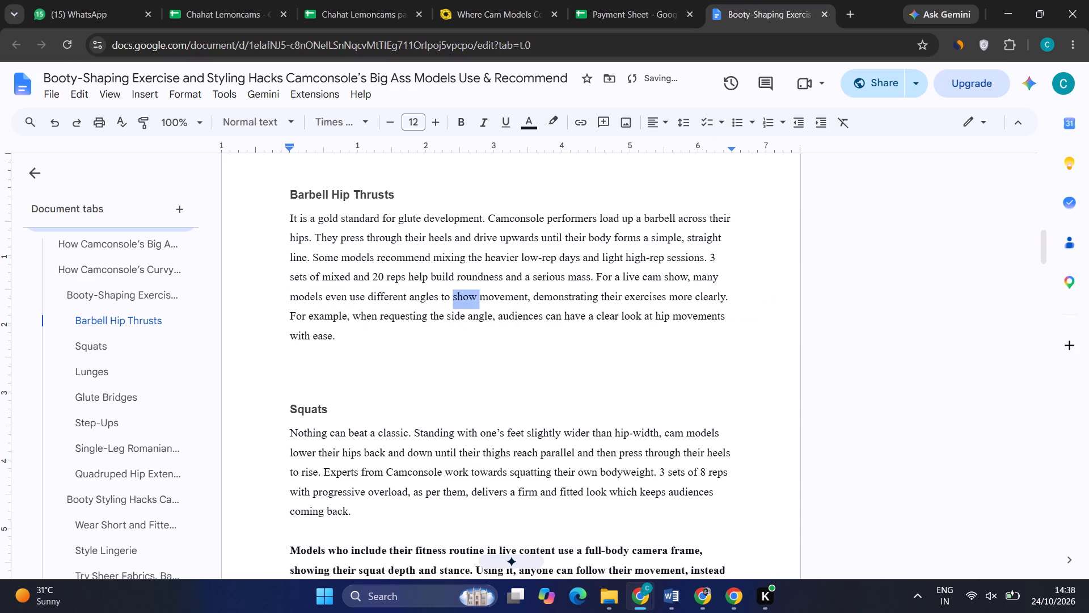
key("Right")
key("ctrl+shift+Left")
key("BackSpace")
key("ctrl+shift+Left")
type("showing")
key("space")
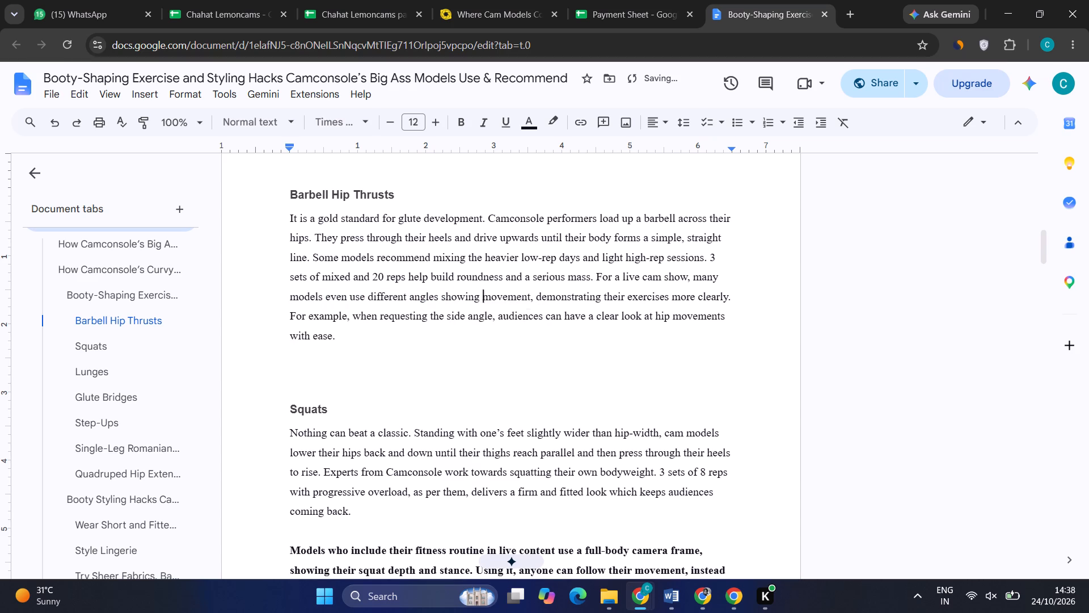
Insert "and" before "demonstrating their exercises".
key("ctrl+shift+Right")
key("ctrl+shift+Right")
key("ctrl+shift+Right")
key("Right")
key("ctrl+shift+Left")
key("Left")
type("and")
key("space")
key("ctrl+shift+Right")
key("Right")
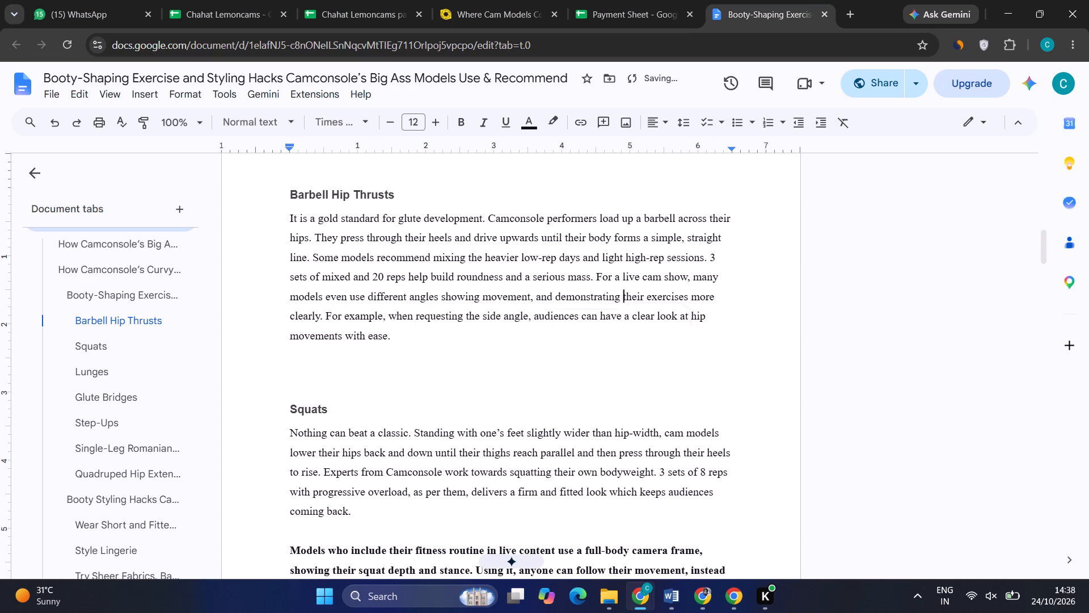
Delete "more" before "clearly" at the end of the live cam show sentence.
key("ctrl+shift+Right")
key("Right")
key("ctrl+shift+Right")
key("ctrl+shift+Right")
key("Right")
key("ctrl+shift+Right")
key("Right")
key("ctrl+shift+Left")
key("Left")
key("ctrl+shift+Left")
key("BackSpace")
Replace "when requesting the" after "For example," with "audiences can request".
key("ctrl+shift+Right")
key("ctrl+shift+Right")
key("ctrl+shift+Right")
key("Right")
key("ctrl+shift+Right")
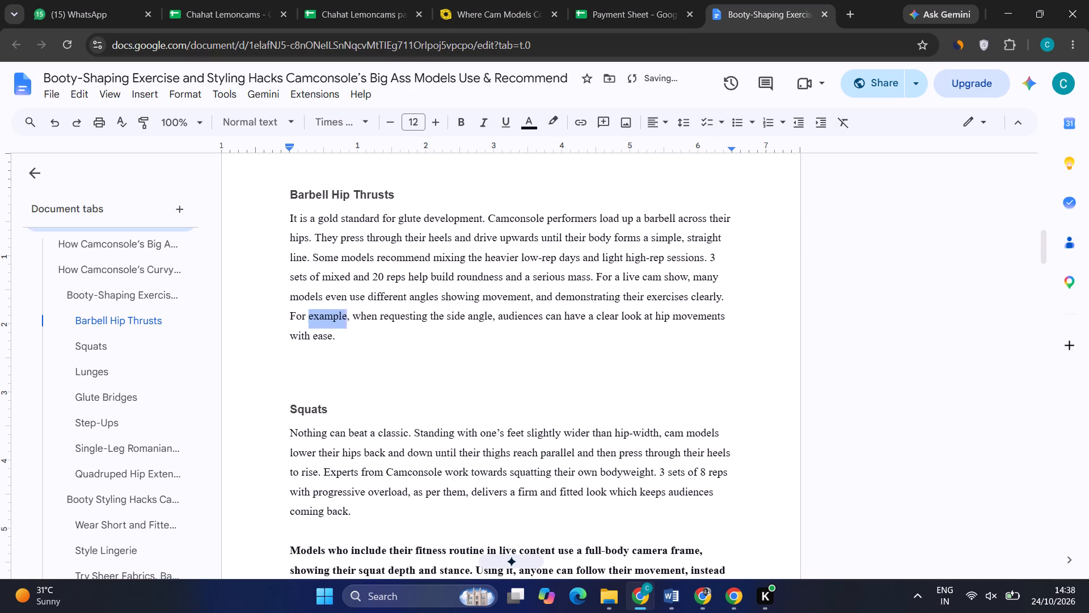
key("ctrl+shift+Right")
key("ctrl+shift+Down")
key("Left")
key("ctrl+shift+Right")
key("ctrl+shift+Right")
key("Right")
key("ctrl+shift+Right")
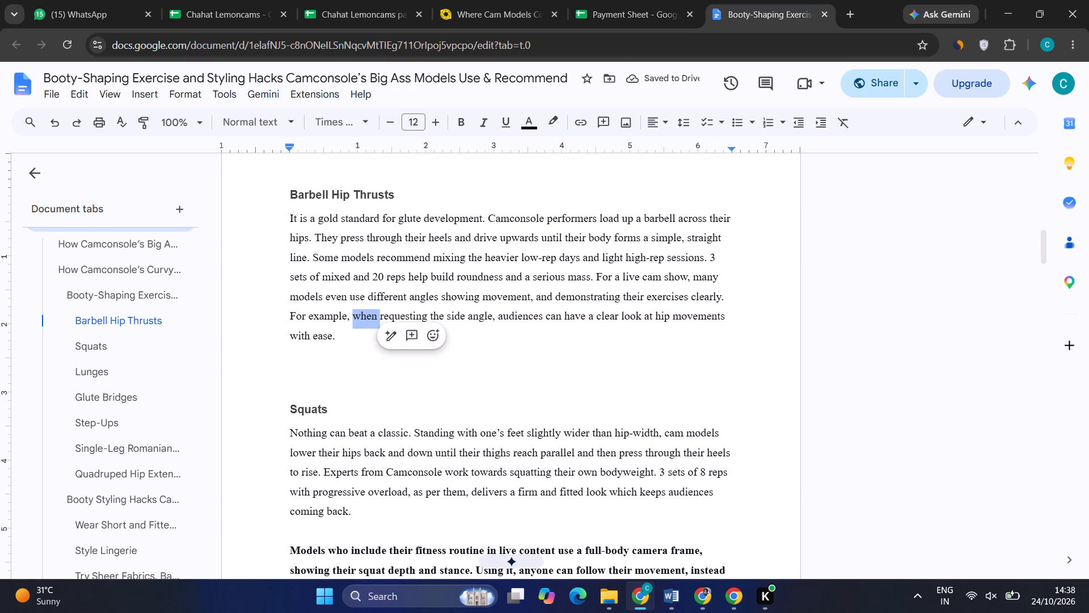
type("audiences")
key("space")
key("ctrl+shift+Left")
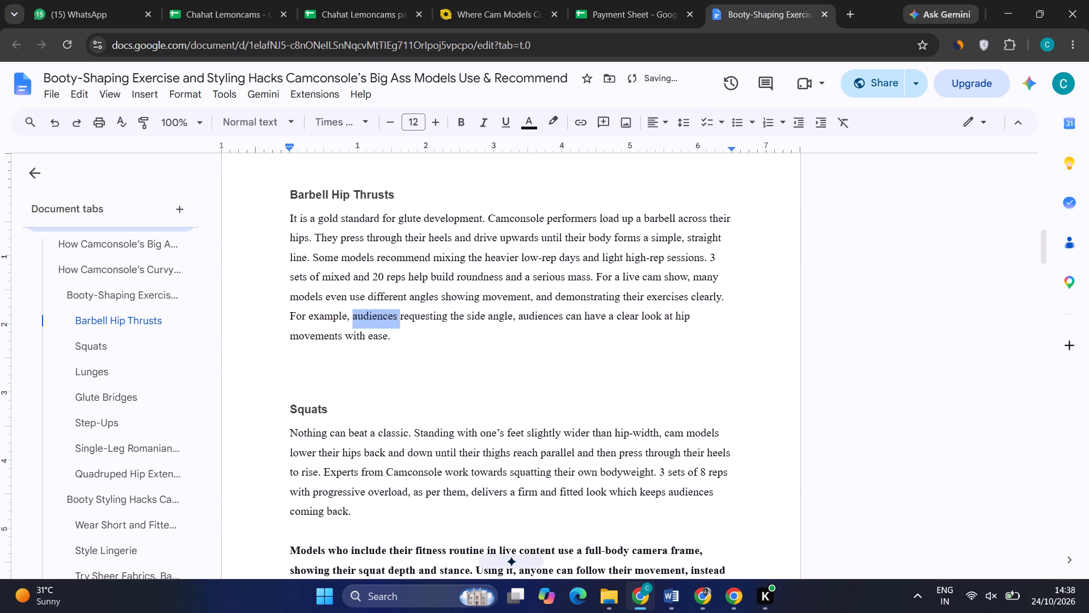
key("Right")
type("can reqs")
key("BackSpace")
key("BackSpace")
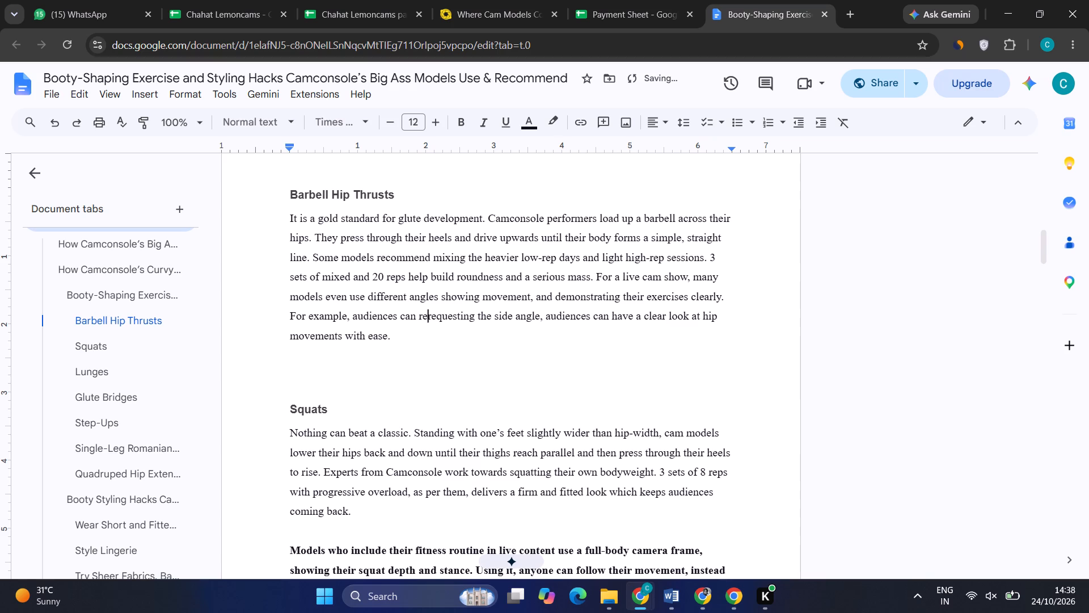
type("quest")
key("space")
key("ctrl+shift+Right")
key("BackSpace")
key("ctrl+shift+Right")
key("BackSpace")
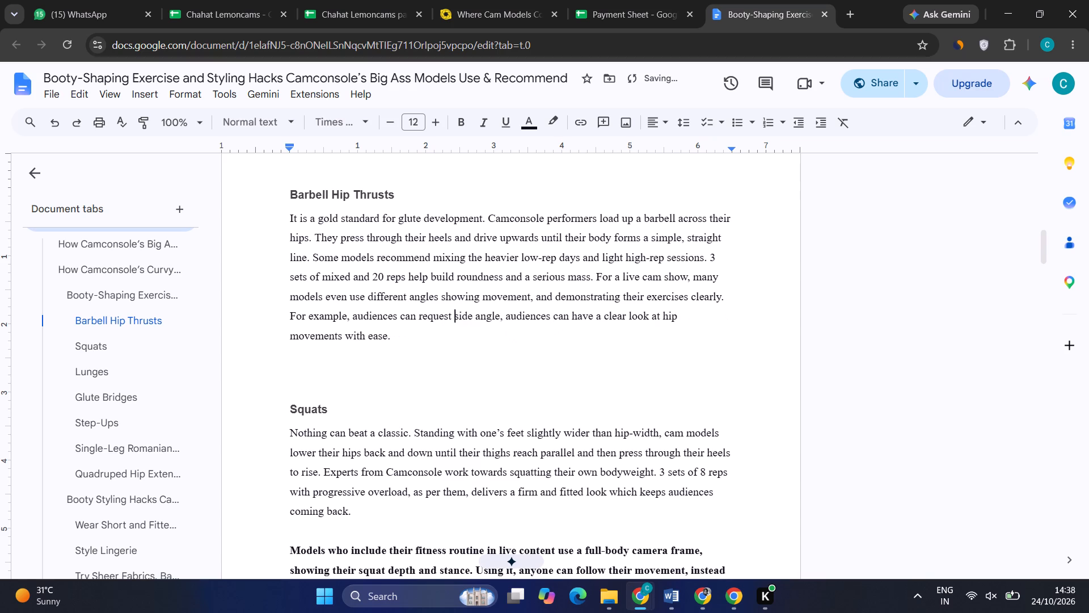
Make "side angle" plural so it reads "side angles".
key("ctrl+shift+Right")
key("Right")
key("ctrl+shift+Right")
key("Right")
key("s")
key("Right")
Replace "audiences can have" before "a clear look" with "to have".
key("ctrl+shift+Right")
key("ctrl+shift+Right")
key("Right")
key("ctrl+shift+Left")
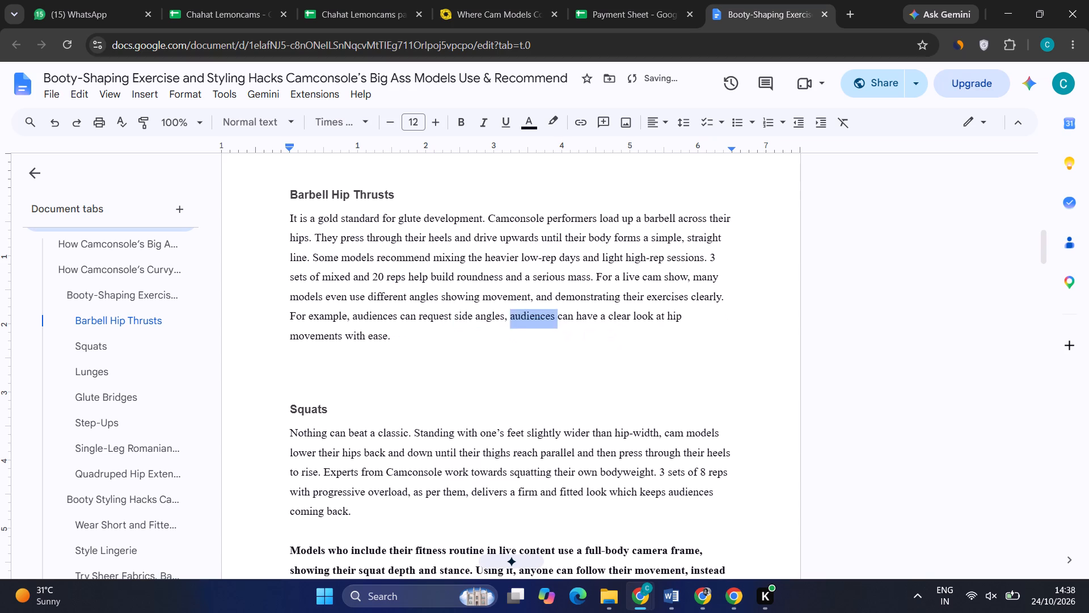
key("BackSpace")
key("ctrl+shift+Right")
key("BackSpace")
key("ctrl+shift+Right")
key("BackSpace")
type("to have")
key("space")
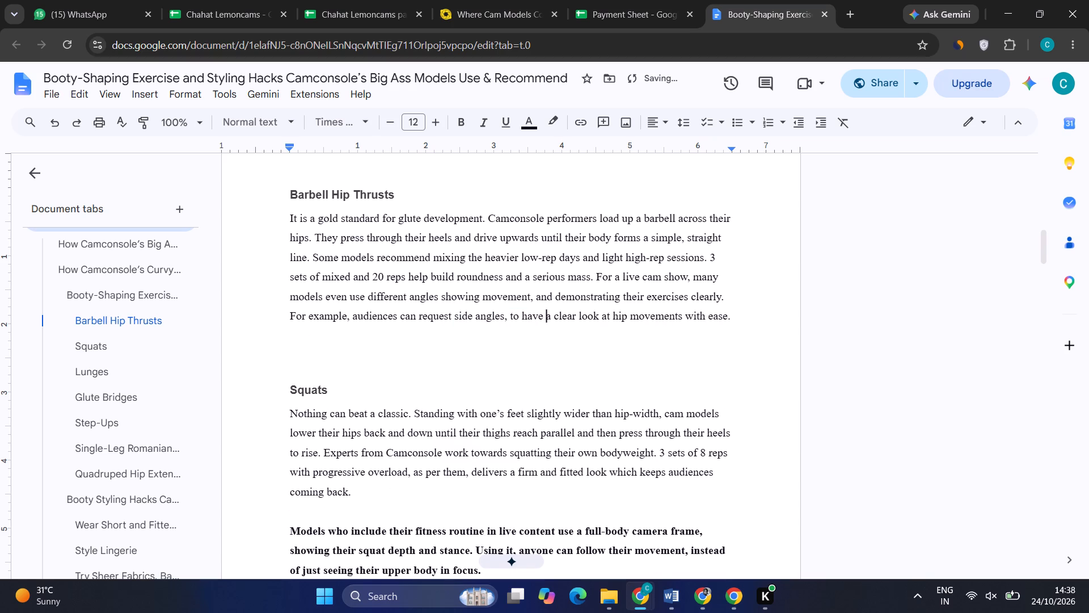
Bold the added Barbell Hip Thrusts sentences from "For a live cam show" through "with ease.".
key("ctrl+shift+Right")
key("ctrl+shift+Right")
key("ctrl+shift+Right")
key("ctrl+shift+Right")
key("ctrl+shift+Right")
key("ctrl+shift+Right")
key("ctrl+shift+Right")
key("Right")
key("Up")
key("Up")
key("ctrl+shift+Left")
key("ctrl+shift+Left")
key("ctrl+shift+Left")
key("ctrl+shift+Left")
key("ctrl+shift+Left")
key("ctrl+shift+Left")
key("Left")
key("ctrl+shift+Left")
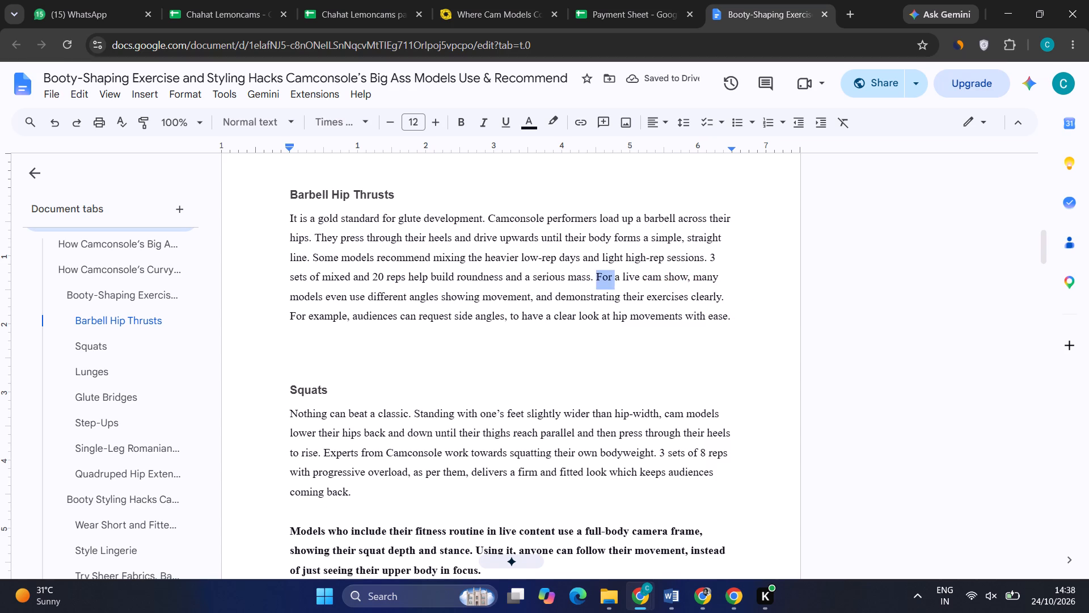
key("Left")
key("ctrl+shift+Down")
key("ctrl+b")
Place the cursor on the blank line after the Lunges paragraph in the article.
key("ctrl+shift+Down")
key("ctrl+shift+Down")
key("ctrl+shift+Down")
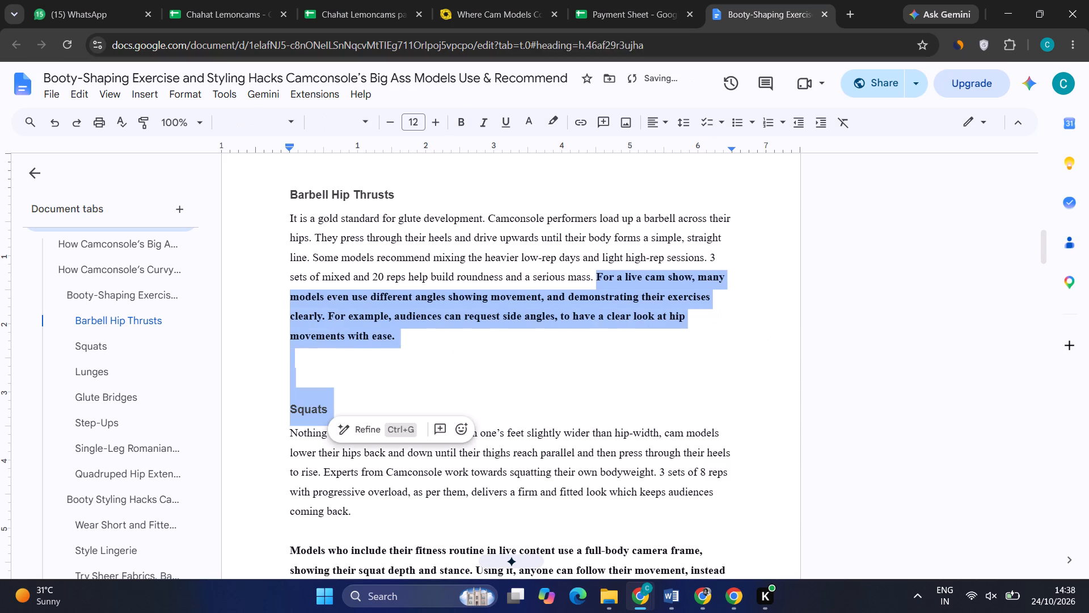
key("Right")
key("ctrl+shift+Down")
key("ctrl+shift+Down")
key("ctrl+shift+Down")
key("ctrl+shift+Down")
key("ctrl+shift+Down")
key("Right")
key("ctrl+shift+Down")
key("ctrl+shift+Down")
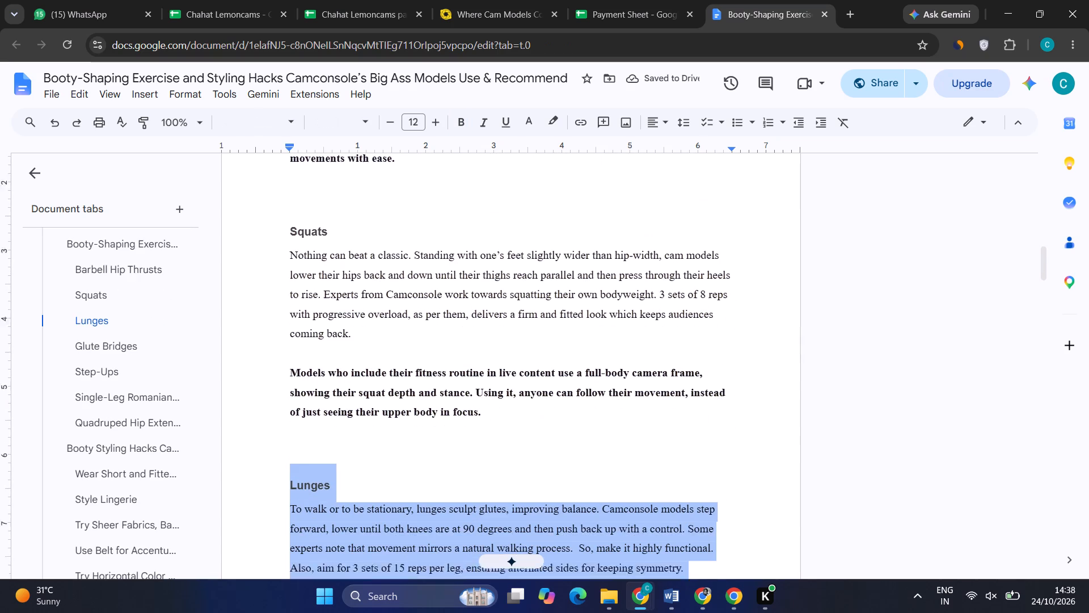
key("ctrl+shift+Down")
key("Right")
Switch to Word and delete everything above the Squats heading in Document47, from the introduction through Barbell Hip Thrusts.
key("alt+Tab")
key("alt+Tab")
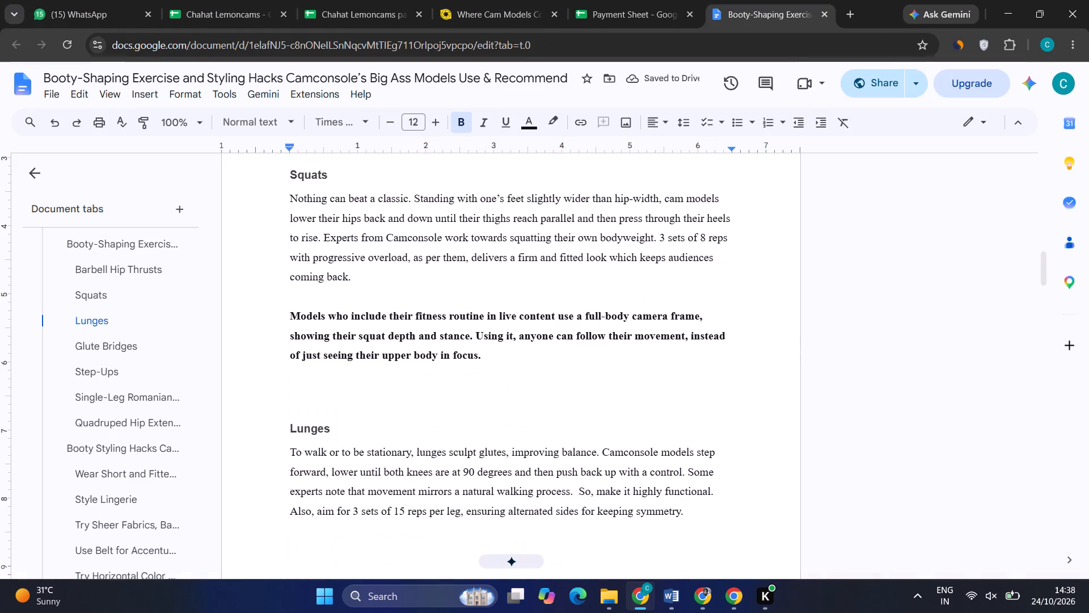
key("alt+Tab")
key("alt+Tab")
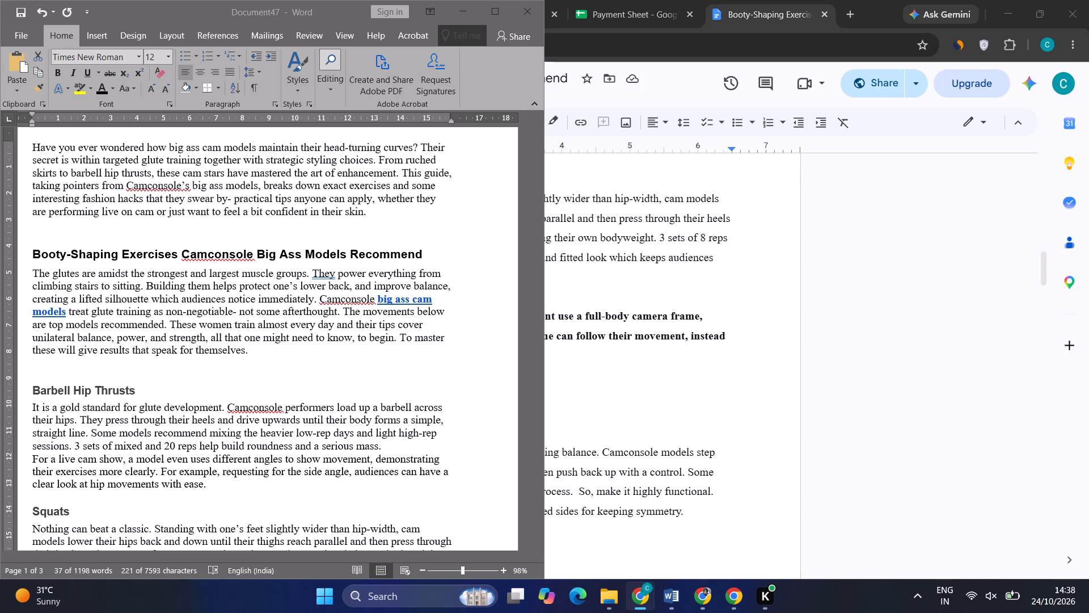
triple_click(261, 443)
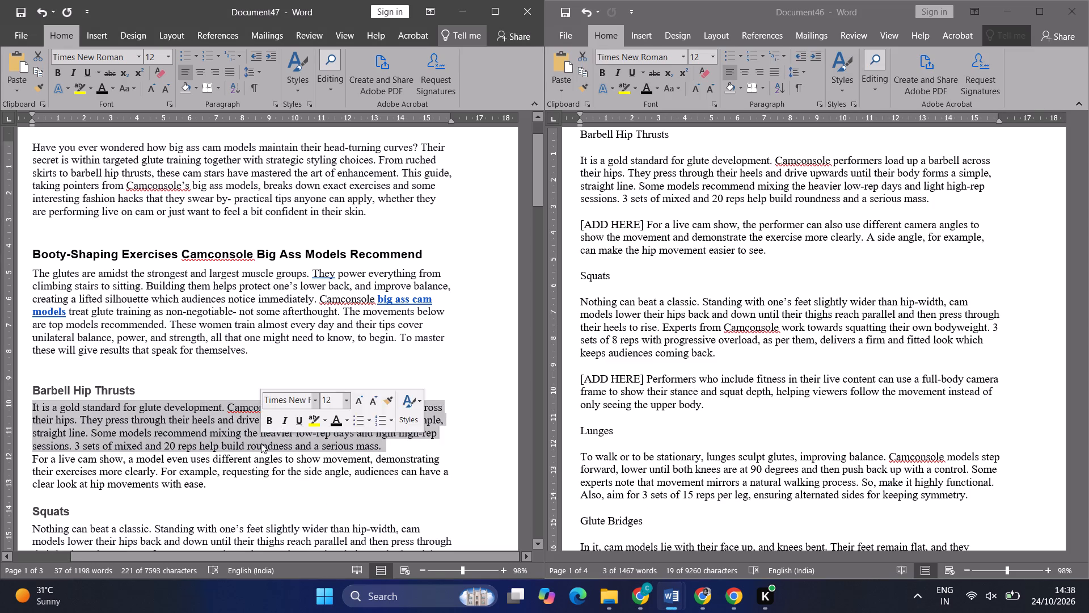
key("BackSpace")
key("ctrl+shift+Down")
key("BackSpace")
key("ctrl+shift+Up")
key("ctrl+shift+Up")
key("ctrl+shift+Up")
key("ctrl+shift+Up")
key("ctrl+shift+Up")
key("BackSpace")
key("ctrl+shift+Up")
key("BackSpace")
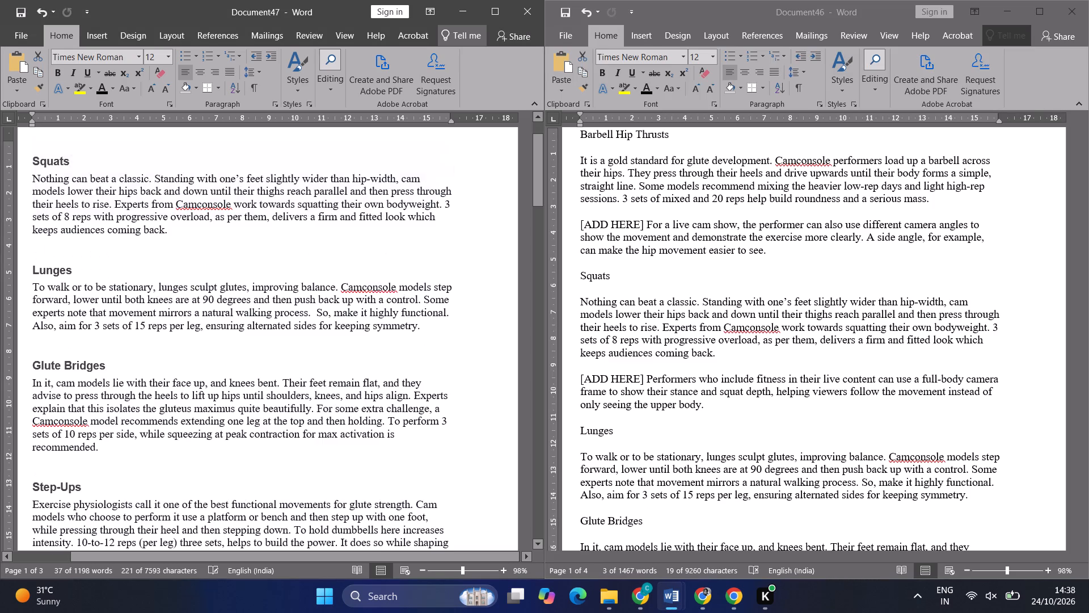
Delete the Squats heading and its paragraph from Document47 so the text starts at Lunges.
key("ctrl+shift+Down")
key("BackSpace")
key("ctrl+shift+Down")
key("BackSpace")
key("ctrl+shift+Down")
key("BackSpace")
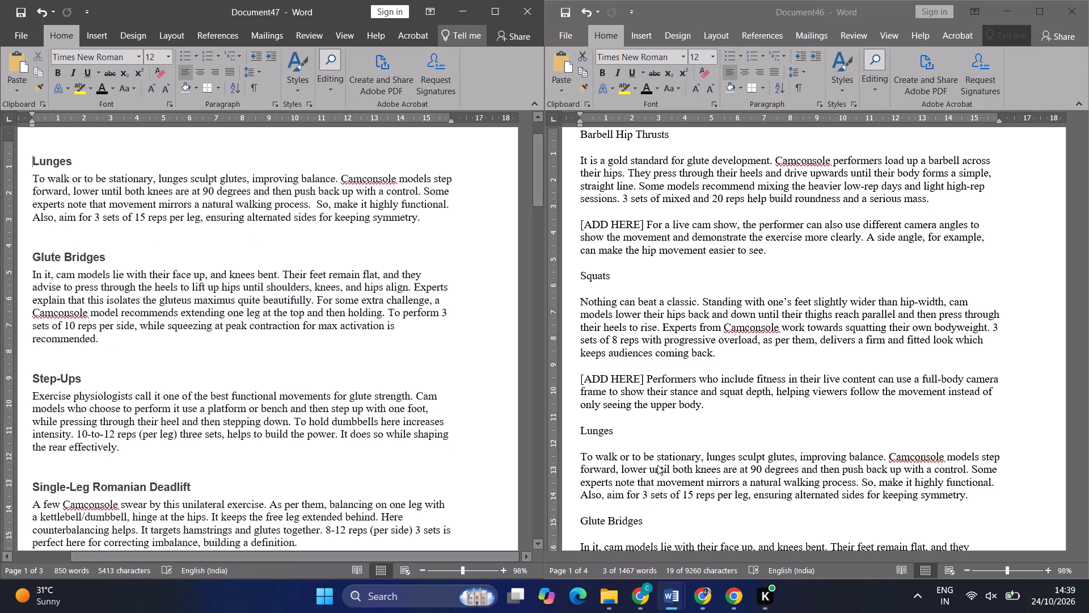
Delete the Barbell Hip Thrusts and Squats sections, including their [ADD HERE] paragraphs, from Document46 so Lunges comes first.
triple_click(754, 364)
key("BackSpace")
key("ctrl+shift+Up")
key("BackSpace")
key("ctrl+shift+Up")
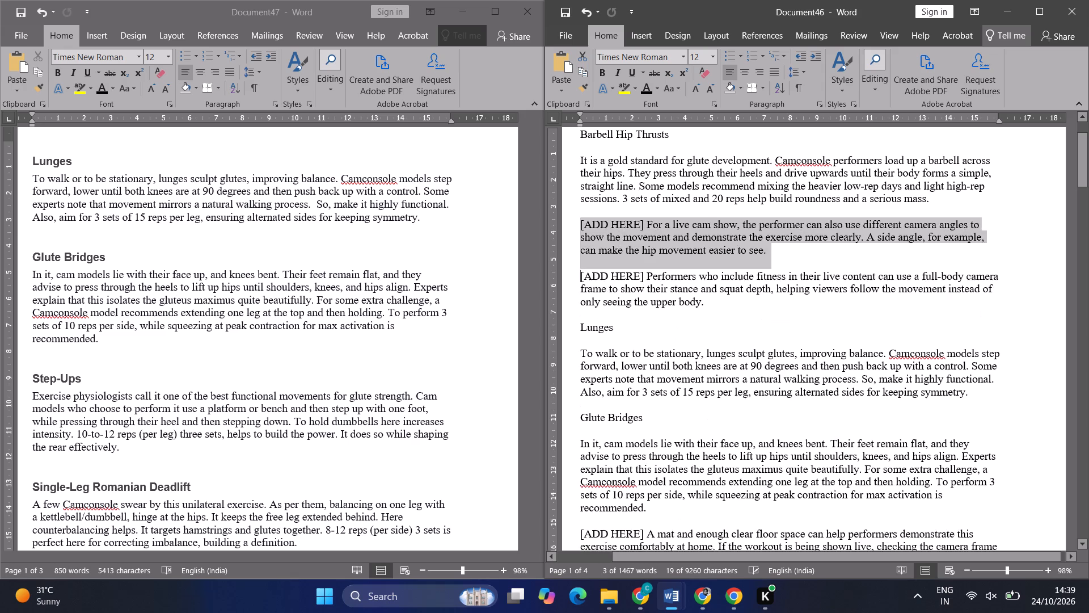
key("BackSpace")
key("ctrl+shift+Up")
key("BackSpace")
key("ctrl+shift+Up")
key("BackSpace")
key("ctrl+shift+Down")
key("BackSpace")
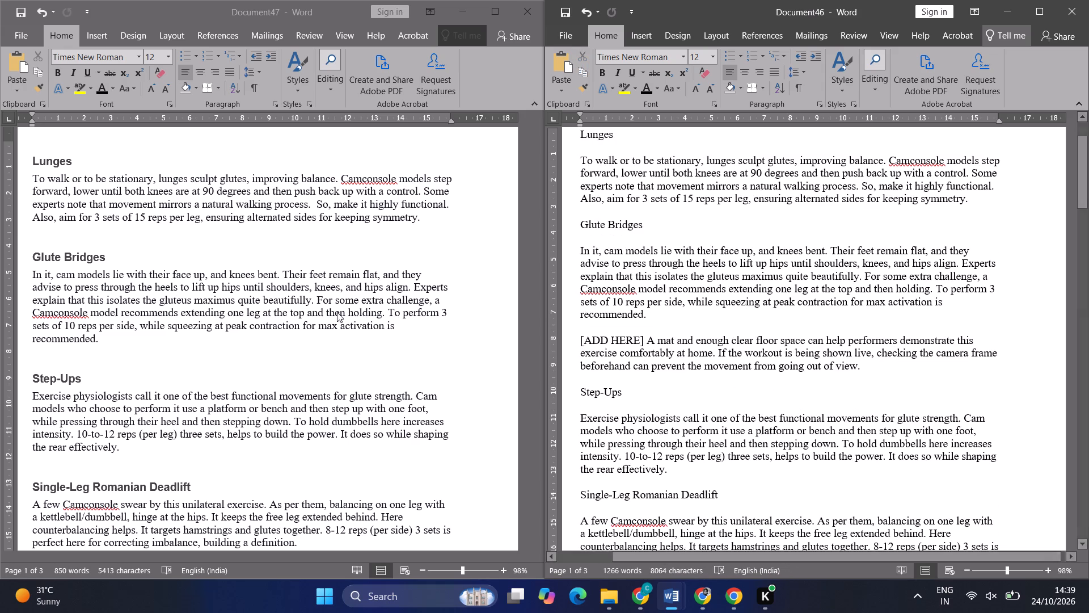
Move the [ADD HERE] mat and floor space paragraph from Document46 into Document47, between the Glute Bridges text and the Step-Ups heading.
left_click(301, 319)
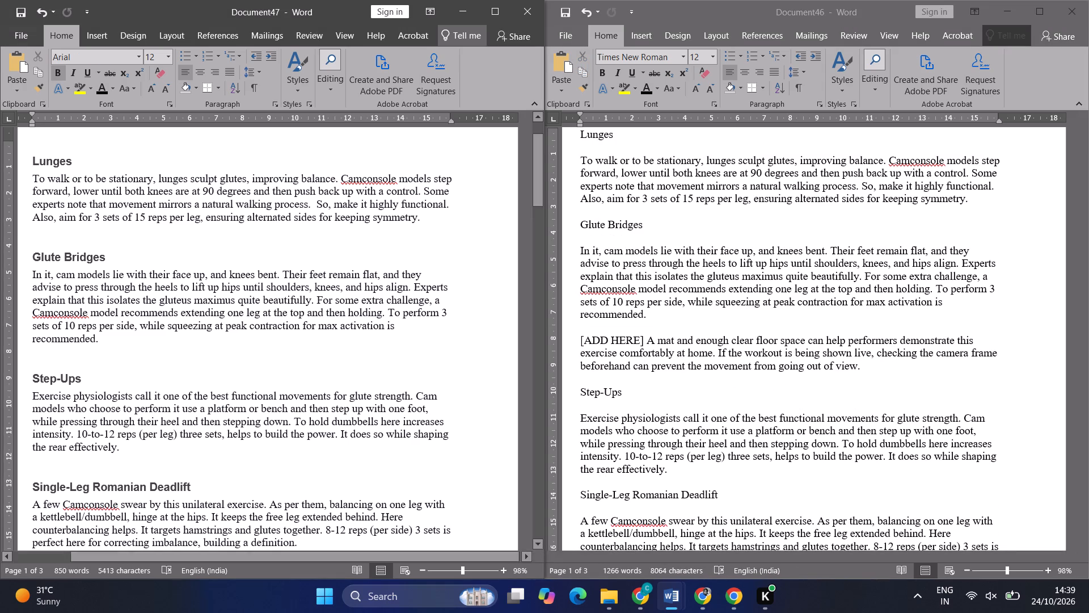
scroll(289, 329, "down", 1)
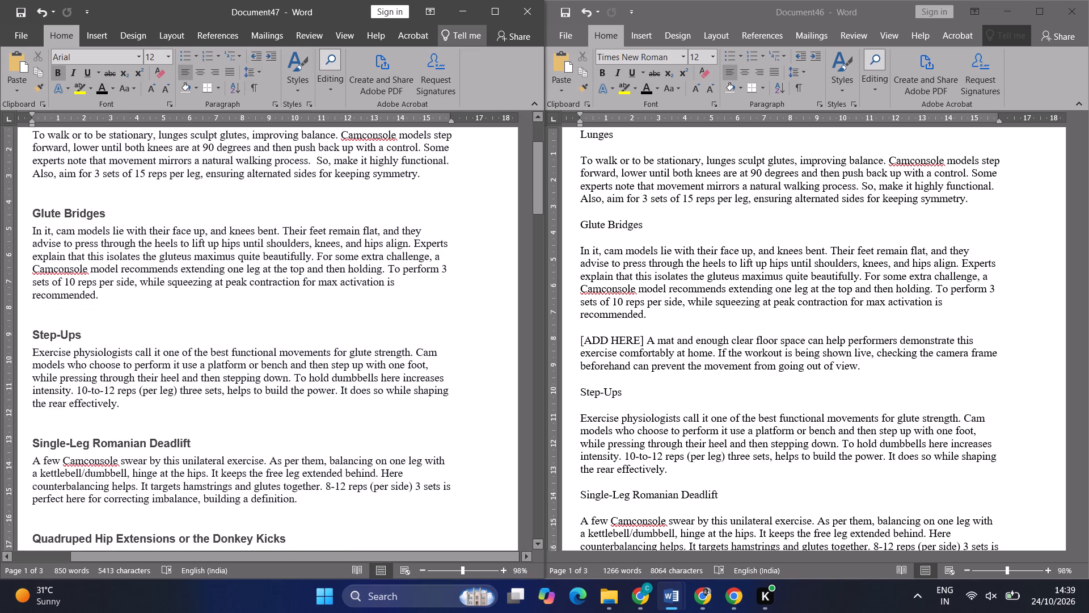
scroll(235, 331, "down", 1)
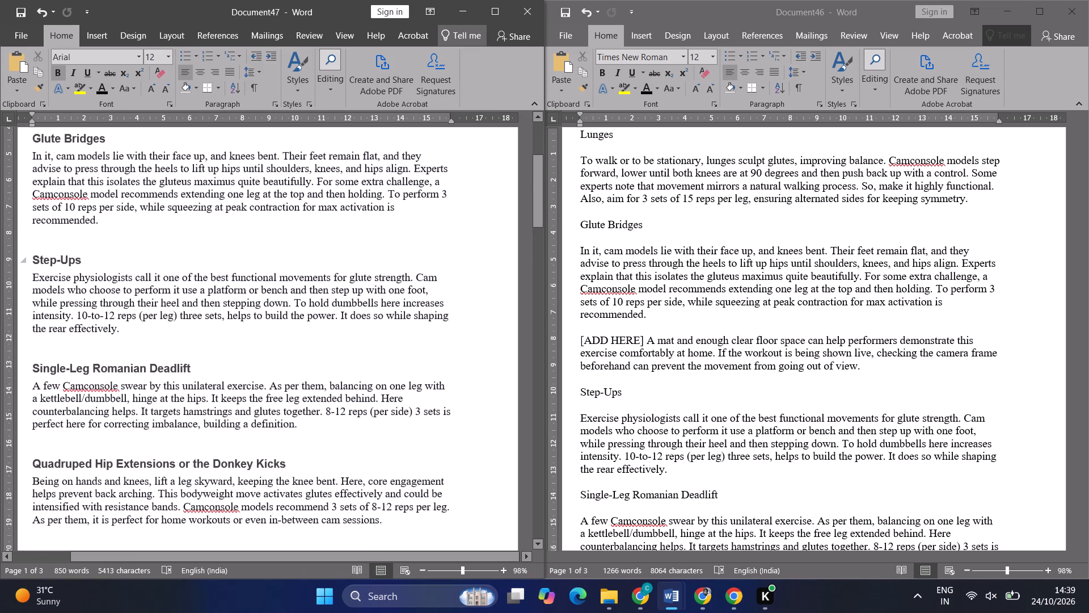
left_click(176, 276)
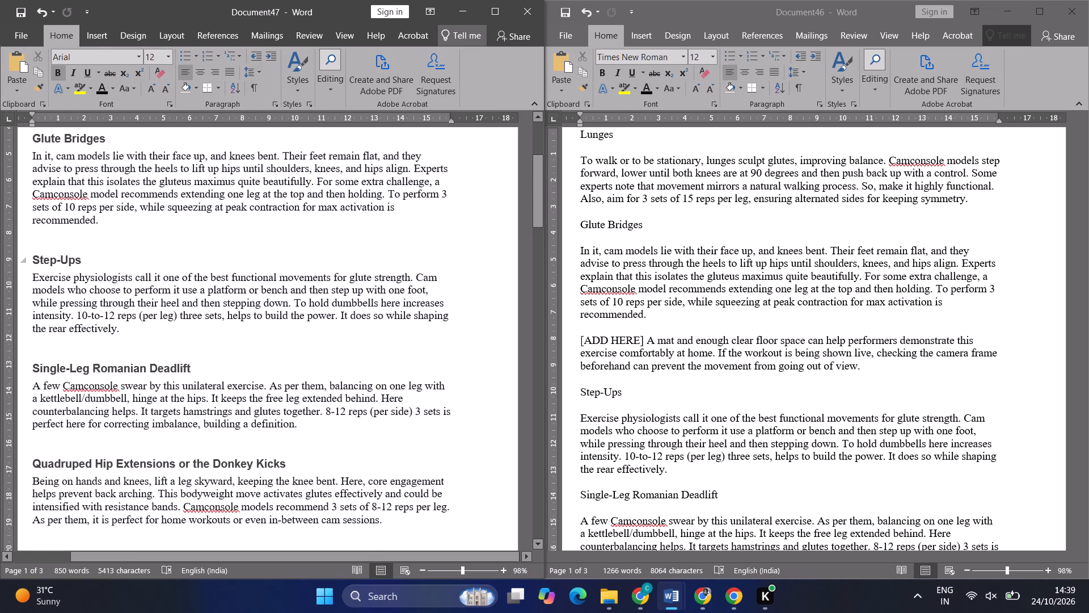
triple_click(775, 365)
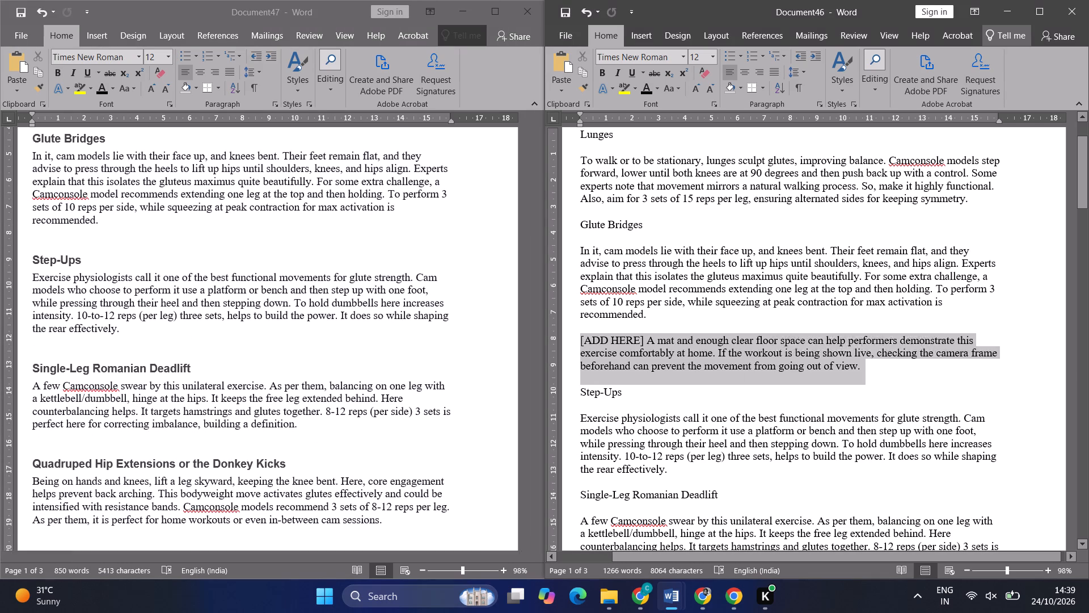
key("ctrl+x")
left_click(191, 284)
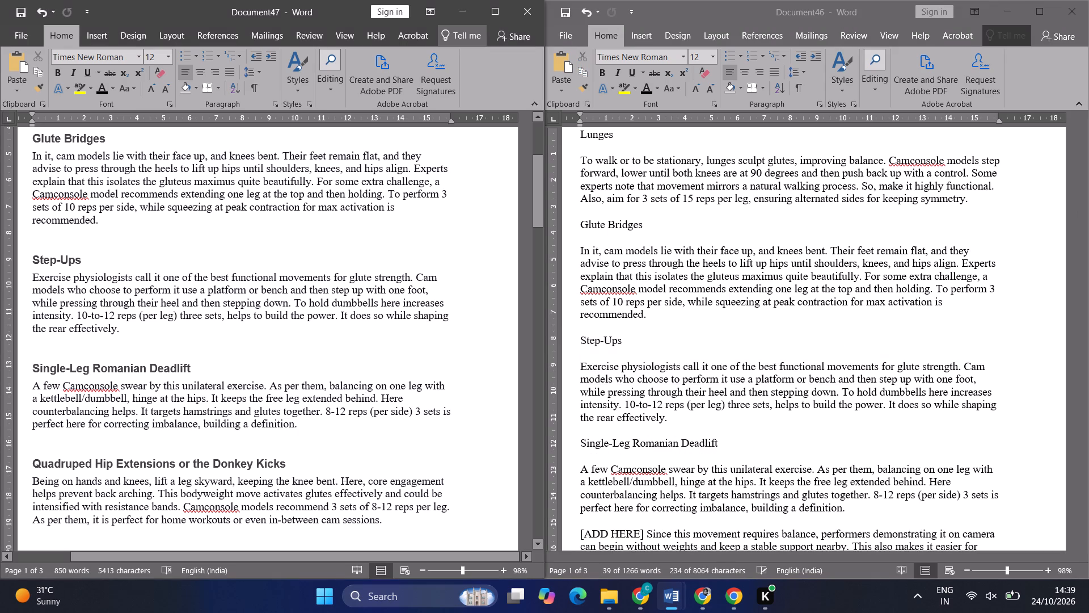
left_click(163, 240)
key("Return")
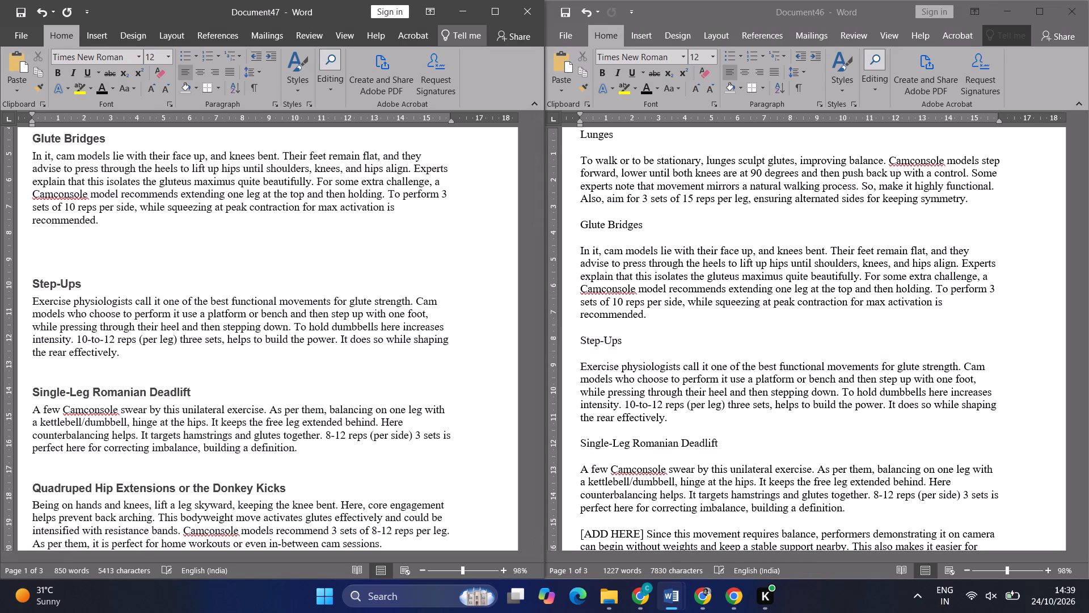
key("ctrl+v")
key("ctrl+shift+Up")
key("ctrl+shift+Up")
key("Left")
key("Left")
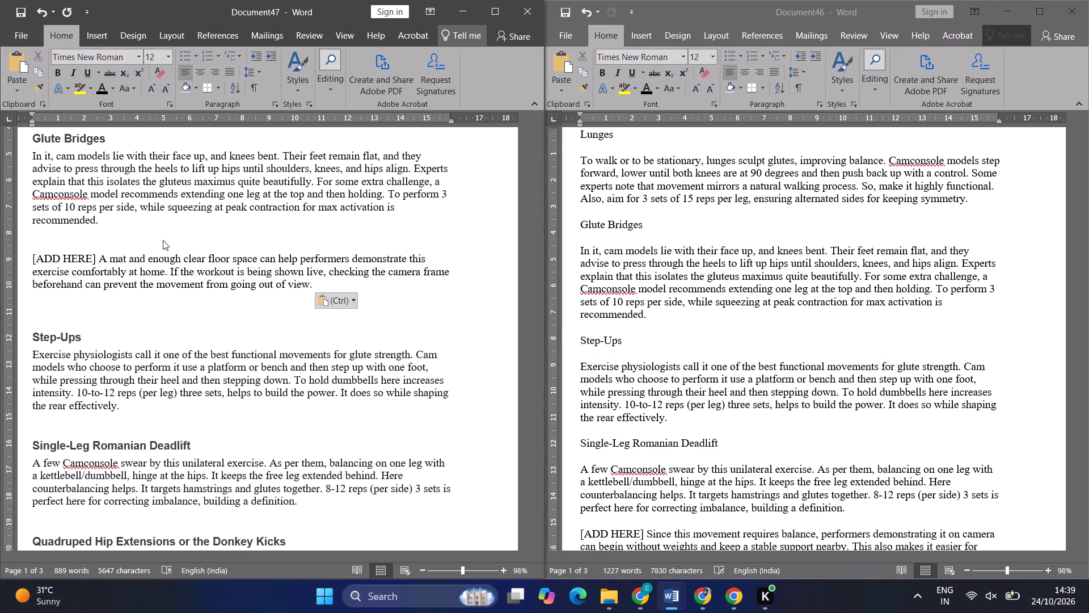
Below the Glute Bridges paragraph, write "For the ease of teaching techniques to their audiences, many cam models even use mat and clear floor space".
left_click(115, 221)
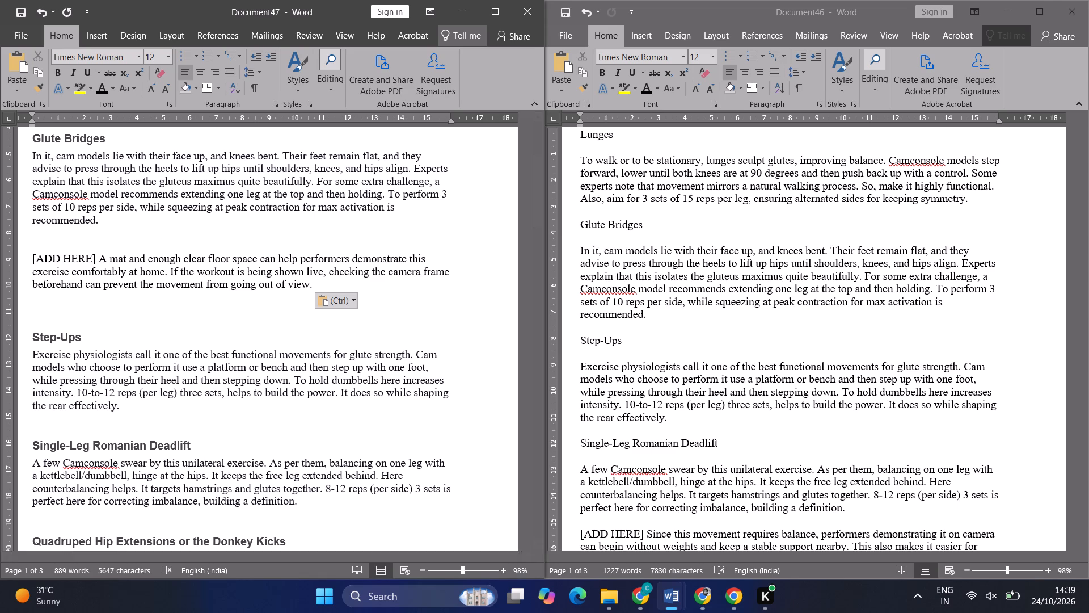
left_click(115, 221)
left_click(97, 217)
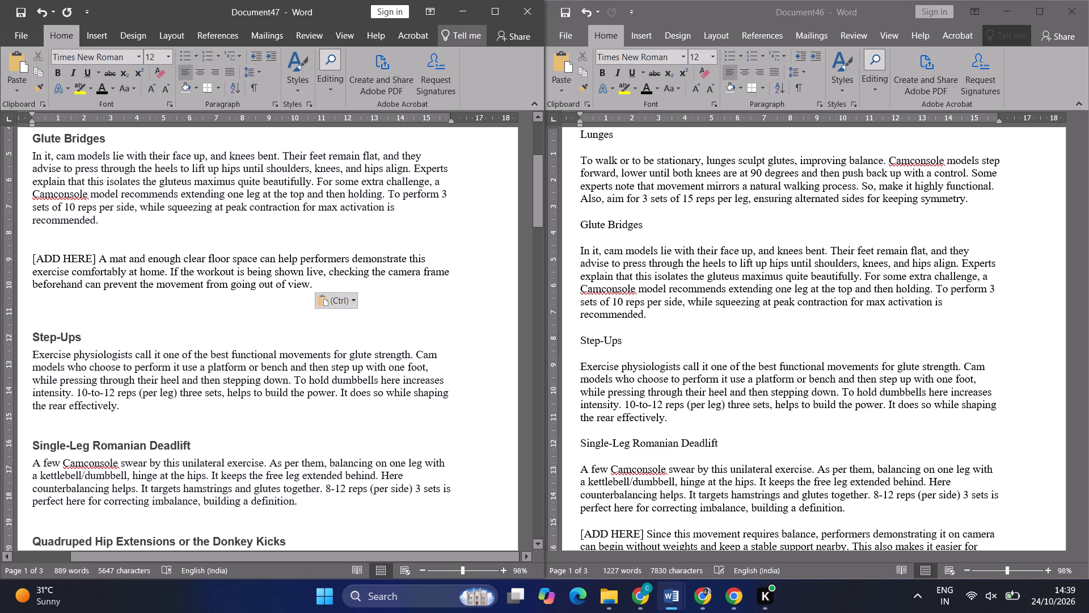
left_click(107, 219)
key("Return")
type("For the ease of")
key("space")
type("tech")
key("BackSpace")
key("a")
key("BackSpace")
type("ch")
key("BackSpace")
key("BackSpace")
key("BackSpace")
type("aching q")
key("BackSpace")
type("techniques to their audiences")
key("space")
key("BackSpace")
type(", many cam models even")
key("space")
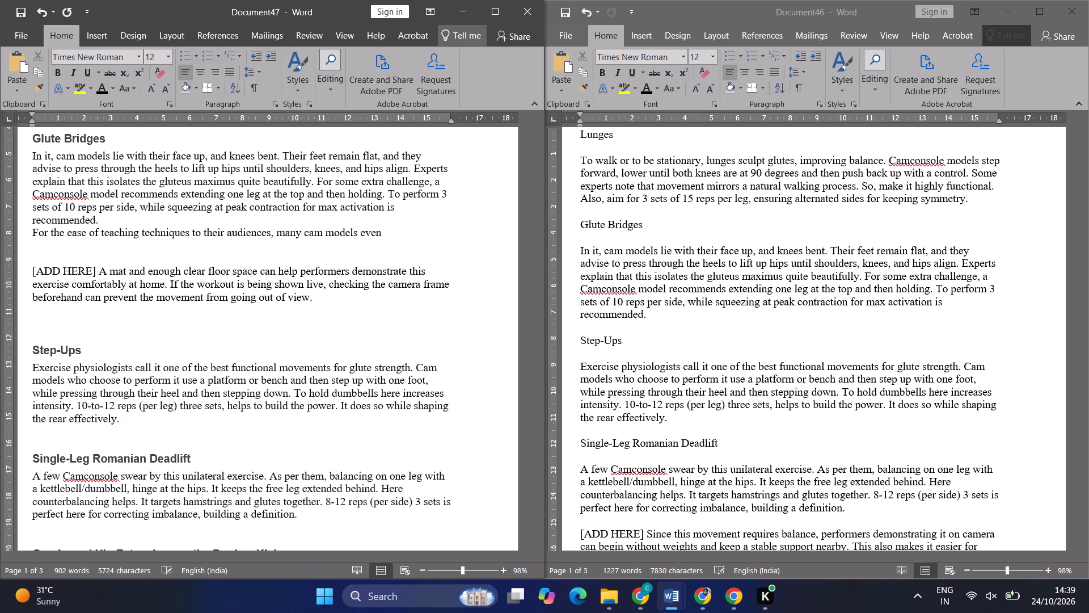
type("use mat and clear floor space")
key("space")
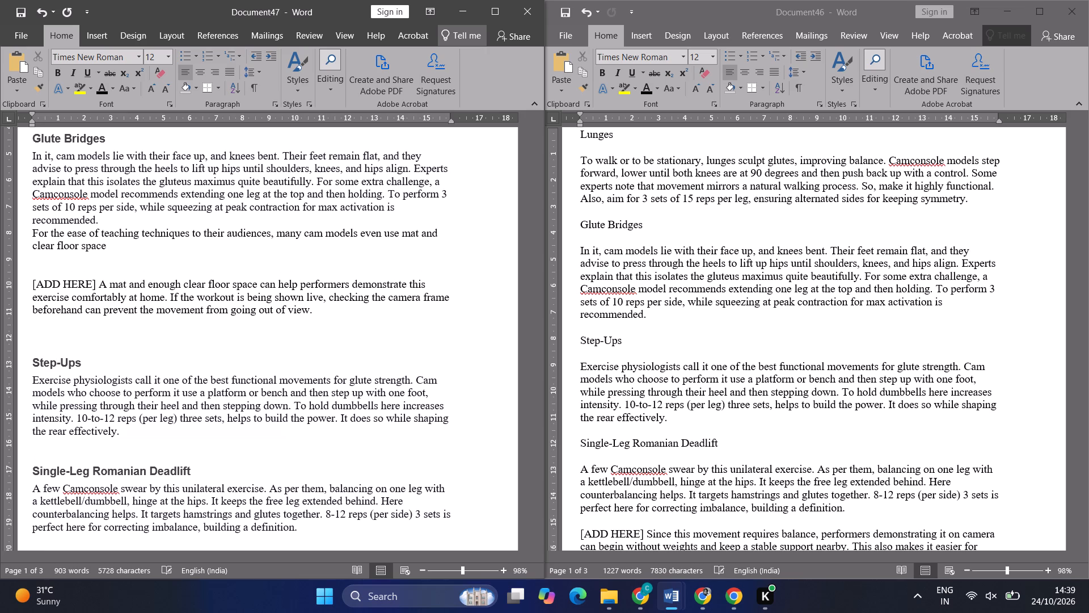
key("BackSpace")
End that sentence with a period and add "It demonstrates how to have an exercise comfortably at home.".
type(". it demonstrates")
key("space")
key("h")
key("BackSpace")
type("how to have experc")
key("BackSpace")
key("BackSpace")
key("BackSpace")
type("er")
key("BackSpace")
key("BackSpace")
type("er")
key("BackSpace")
key("BackSpace")
key("BackSpace")
key("BackSpace")
key("a")
key("BackSpace")
key("BackSpace")
type("an exercise comfortably at t")
key("BackSpace")
type("hime.")
key("space")
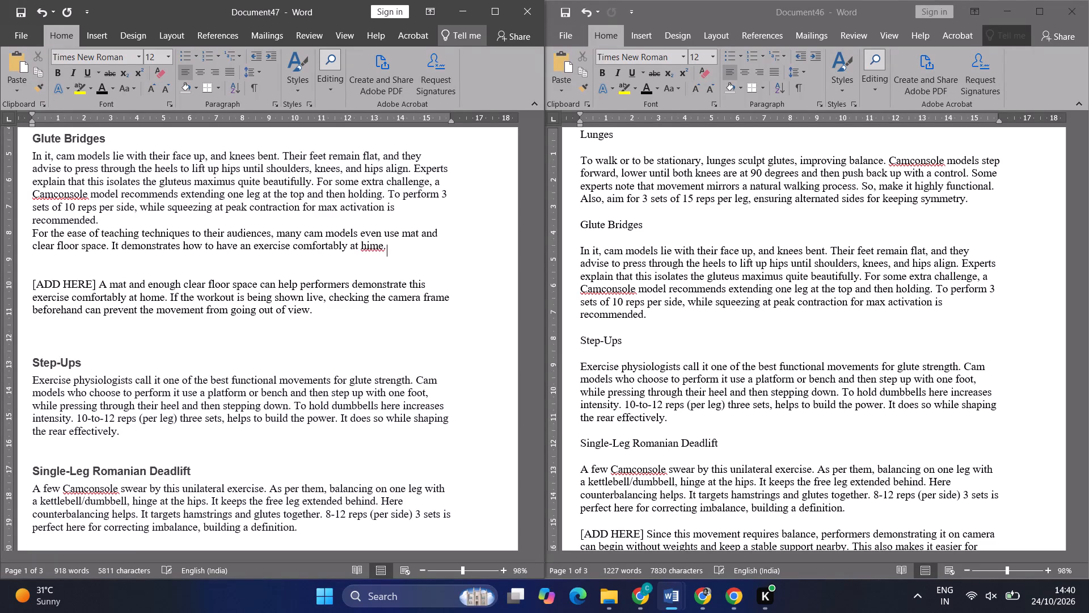
key("BackSpace")
key("BackSpace")
key("BackSpace")
key("BackSpace")
key("BackSpace")
type("ome.")
key("space")
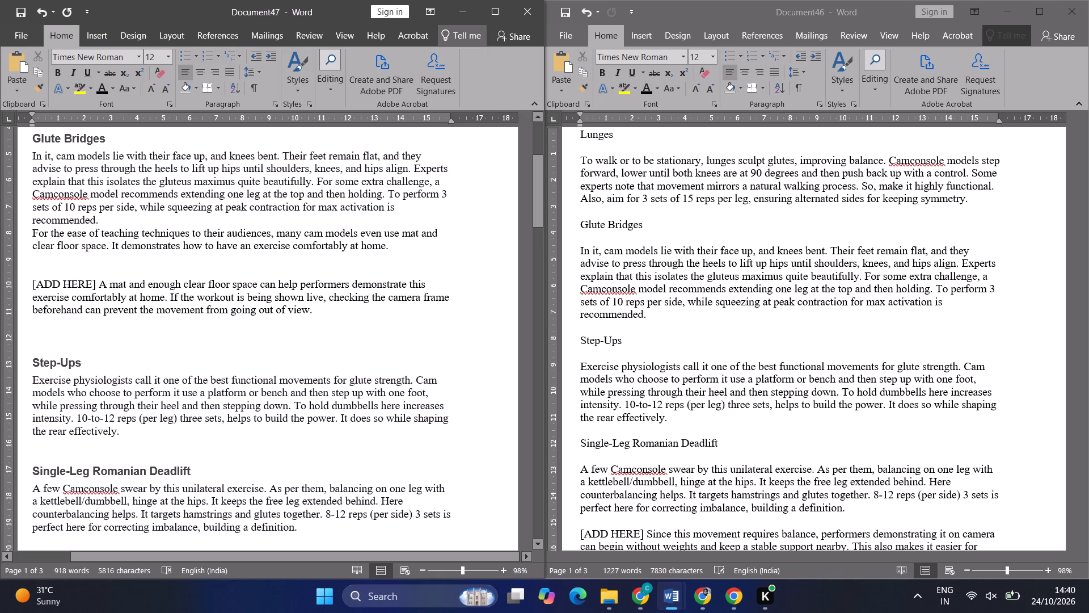
Continue the paragraph with "When shown live, experts always check camera frame beforehand to prevent movement".
type("When shown live, to check")
key("space")
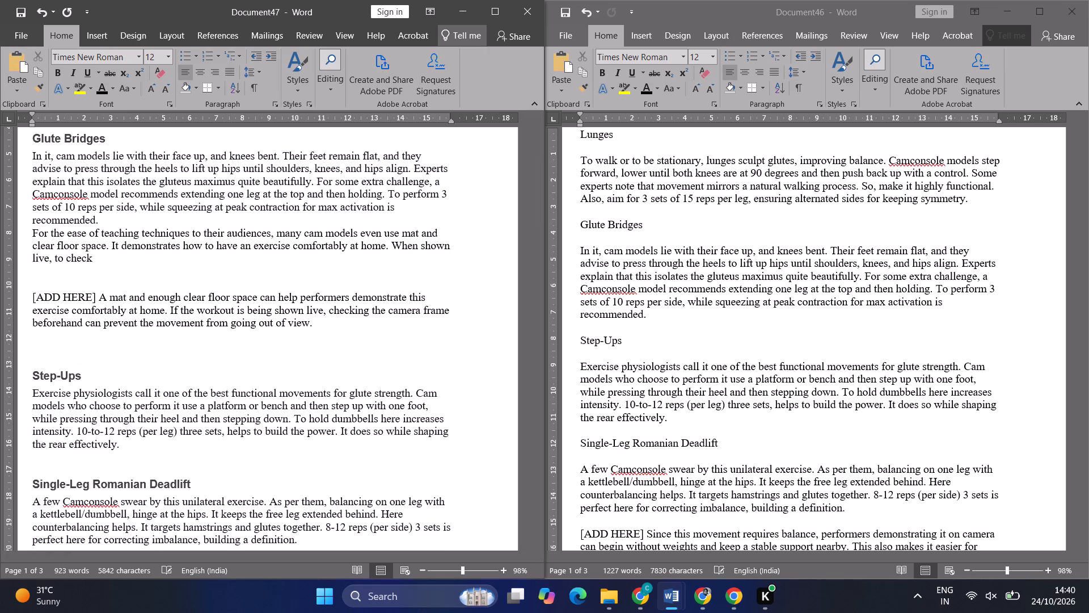
key("ctrl+shift+Left")
key("ctrl+shift+Left")
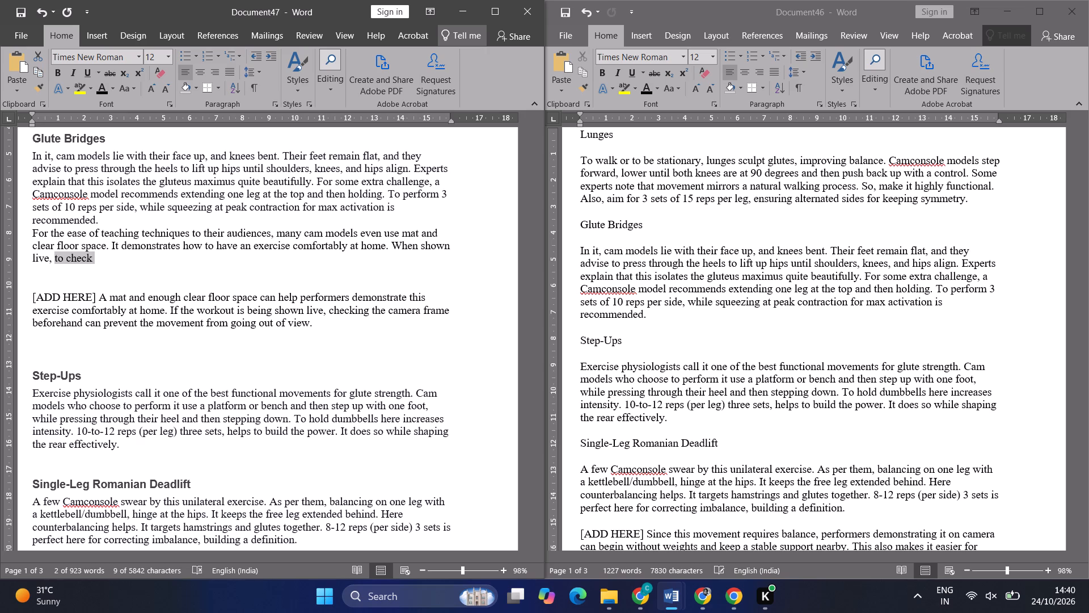
key("c")
key("BackSpace")
type("pef")
key("BackSpace")
key("BackSpace")
key("BackSpace")
type("expdrts")
key("BackSpace")
key("BackSpace")
key("BackSpace")
key("BackSpace")
type("erts")
key("space")
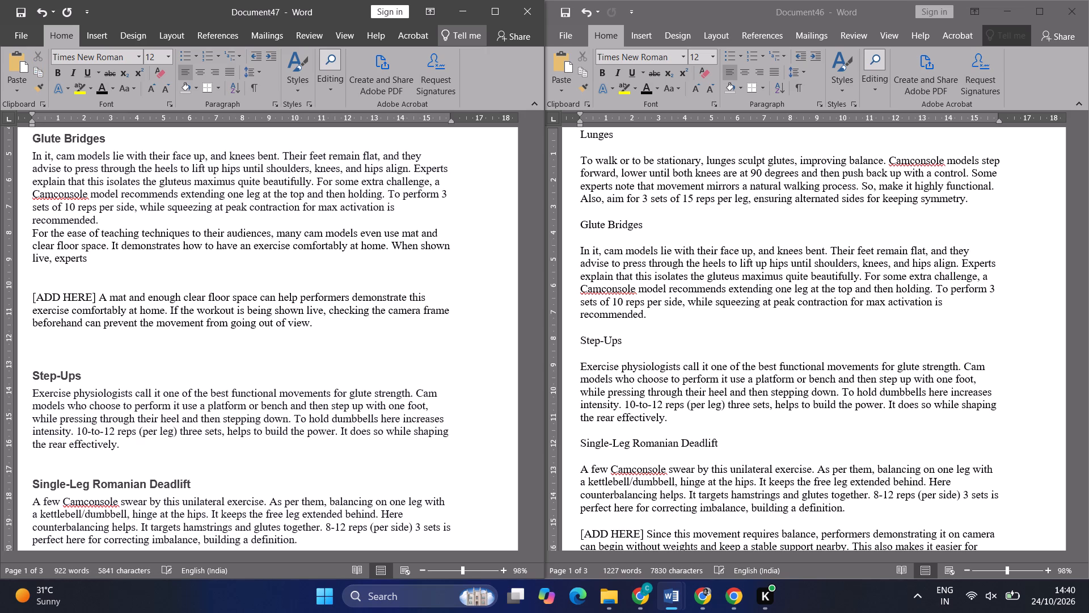
type("always check camera frame w")
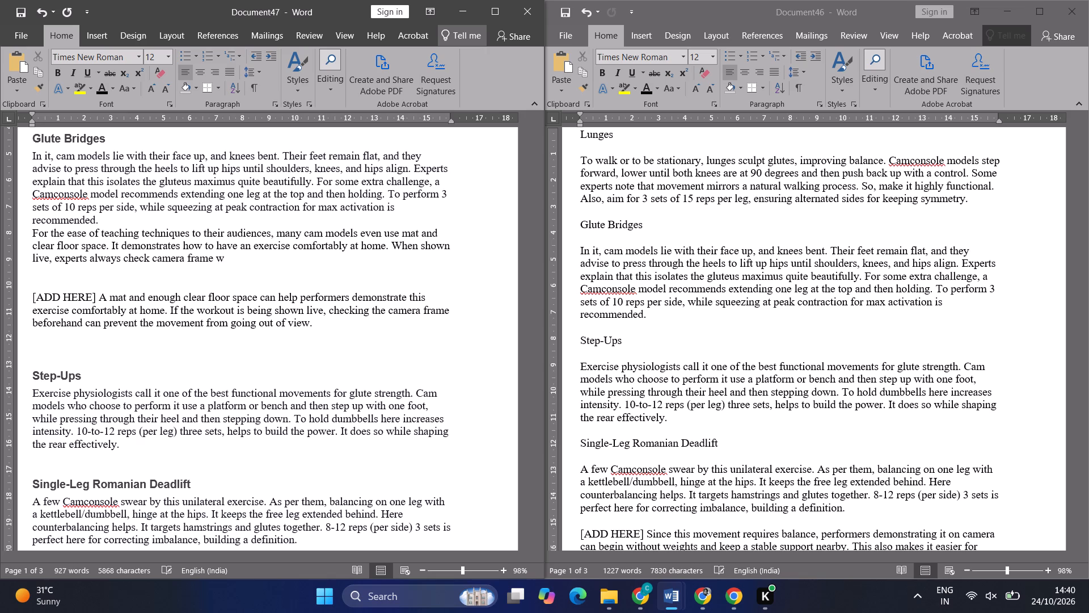
key("BackSpace")
type("pre")
key("BackSpace")
key("BackSpace")
key("BackSpace")
type("beforehand to prevent movement")
key("space")
Insert "their" before "movement" in the new sentence.
key("ctrl+shift+Left")
key("Left")
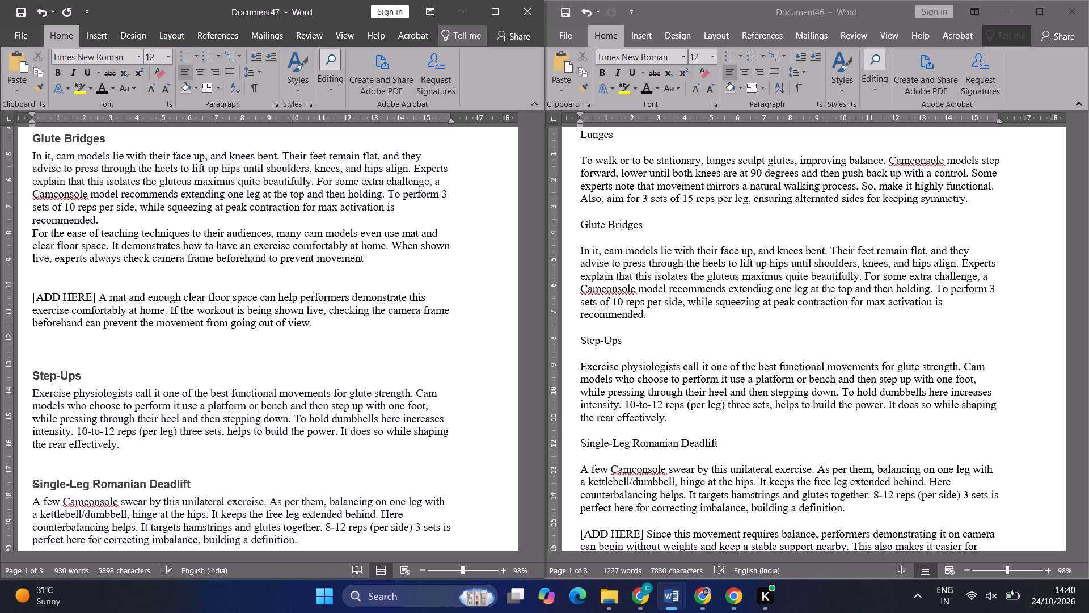
type("their /")
key("End")
key("ctrl+shift+Left")
key("Left")
key("BackSpace")
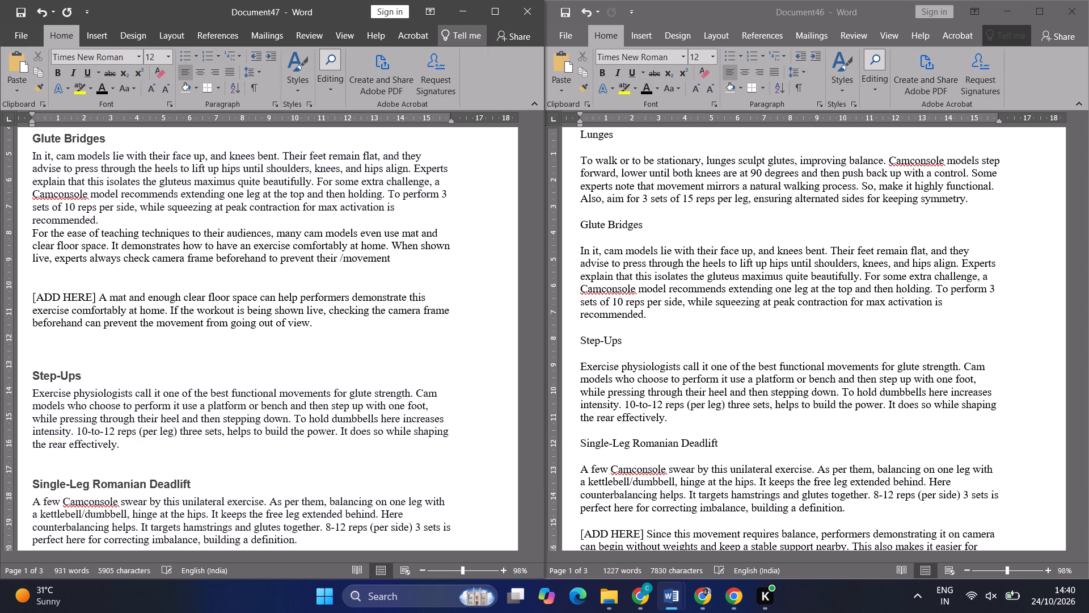
Finish the sentence with "from going out of view.".
key("End")
type("from going out of view.")
key("space")
Delete the [ADD HERE] reference paragraph below the new Glute Bridges text in Document47.
key("Right")
key("ctrl+shift+Down")
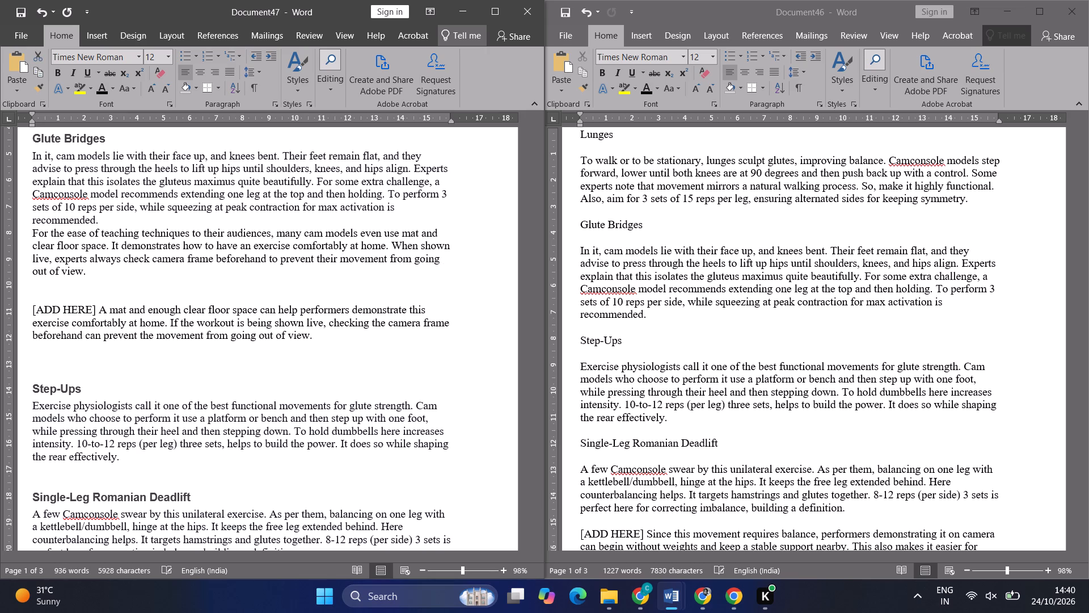
key("ctrl+shift+Down")
key("ctrl+shift+Down")
key("BackSpace")
Copy the new Glute Bridges paragraph and paste it into the empty Grammarly document.
key("ctrl+shift+Up")
key("ctrl+c")
key("alt+Tab")
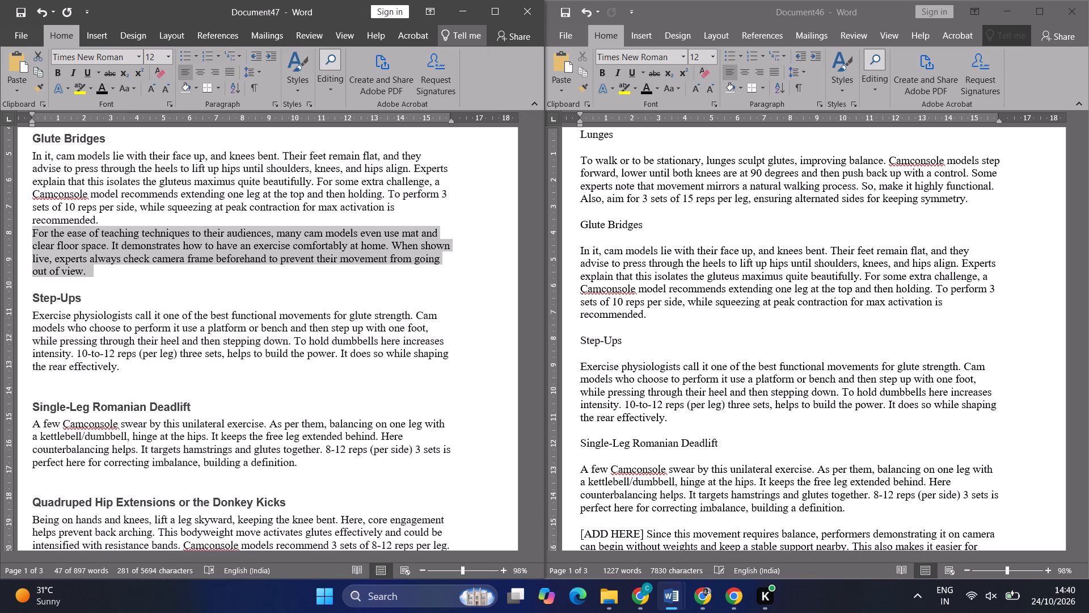
key("alt+Right")
key("alt+Right")
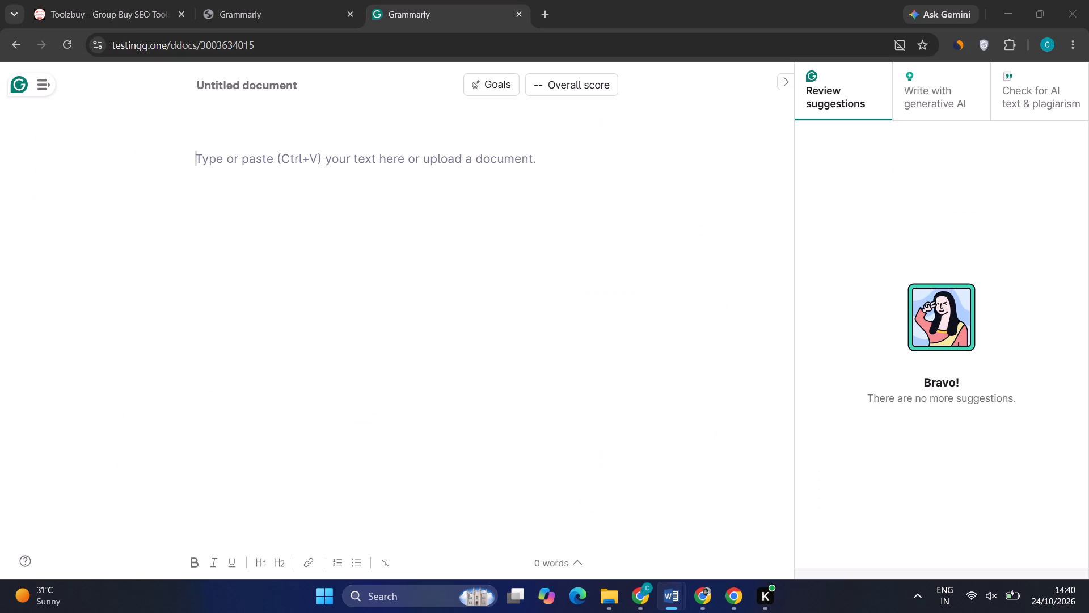
key("ctrl+v")
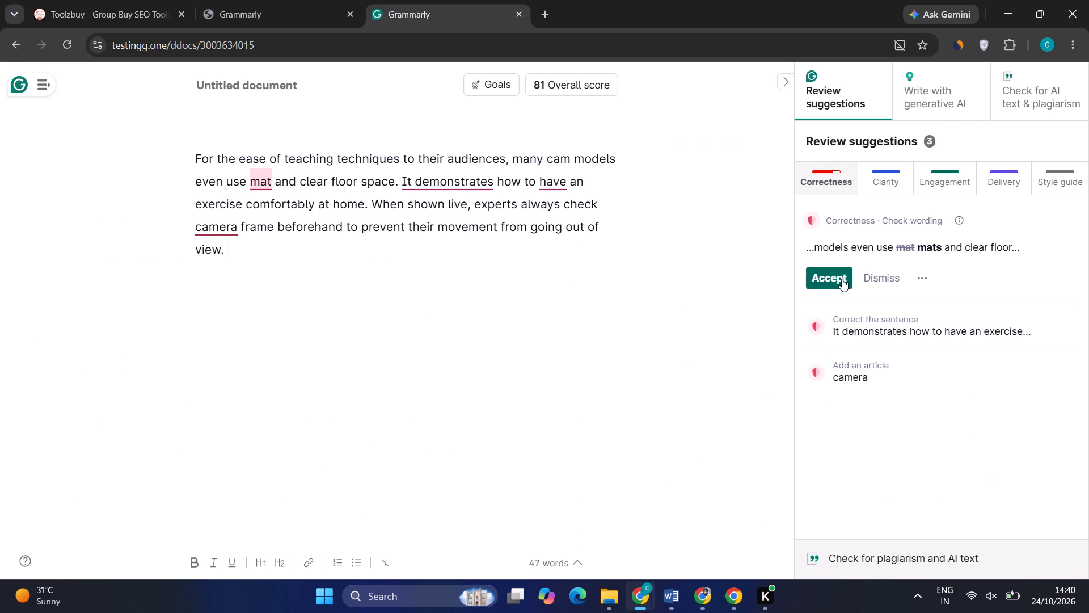
Accept the Grammarly corrections to "mats", "This demonstrates how to do an exercise" and "the camera frame".
left_click(842, 279)
left_click(836, 296)
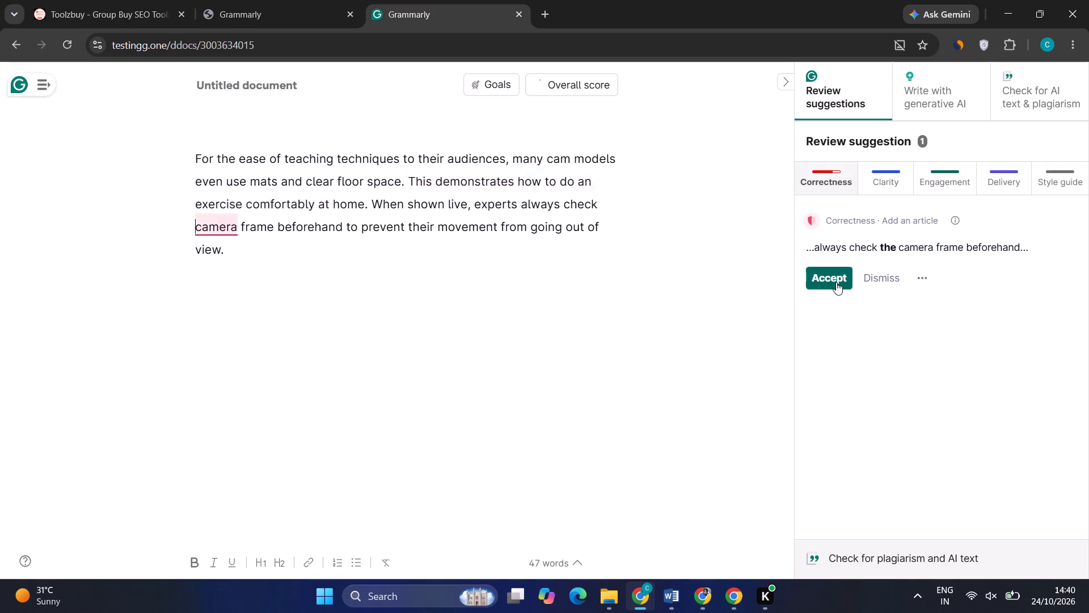
left_click(836, 282)
Cut the corrected Glute Bridges paragraph out of the Grammarly document and switch to the Booty-Shaping article in Google Docs.
triple_click(480, 182)
key("ctrl+x")
key("alt+Tab")
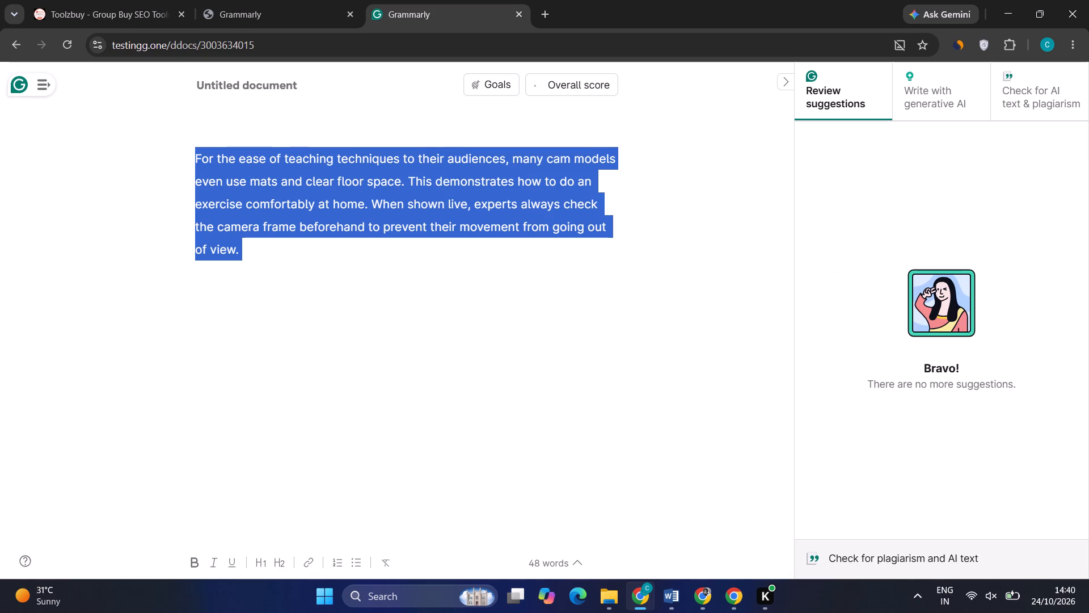
key("alt+Right")
key("alt+Right")
key("alt+Right")
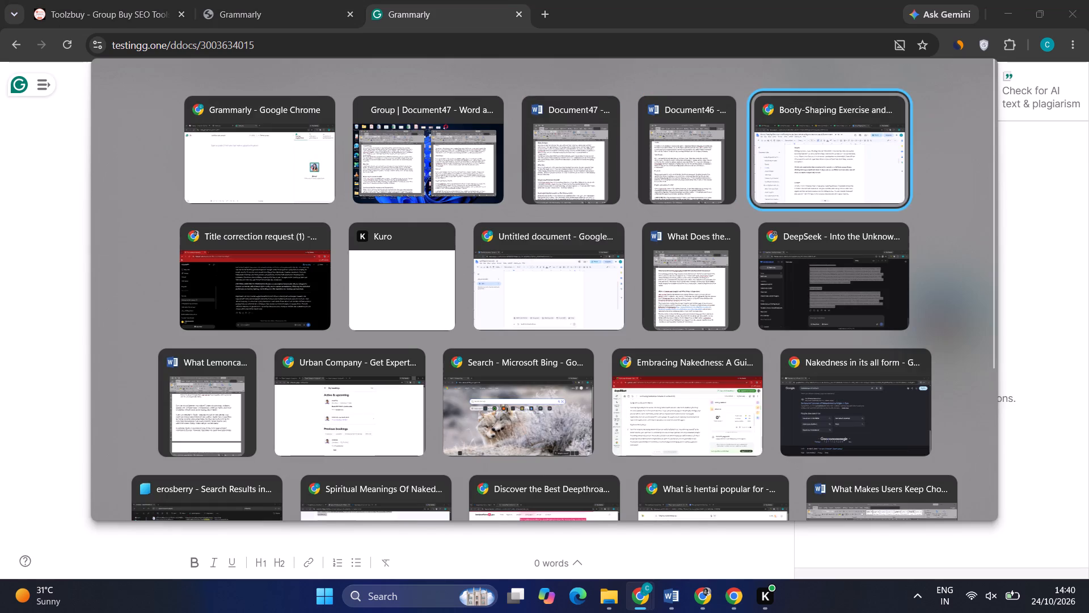
Paste the corrected paragraph in bold on the blank line below the Glute Bridges text.
scroll(495, 310, "down", 1)
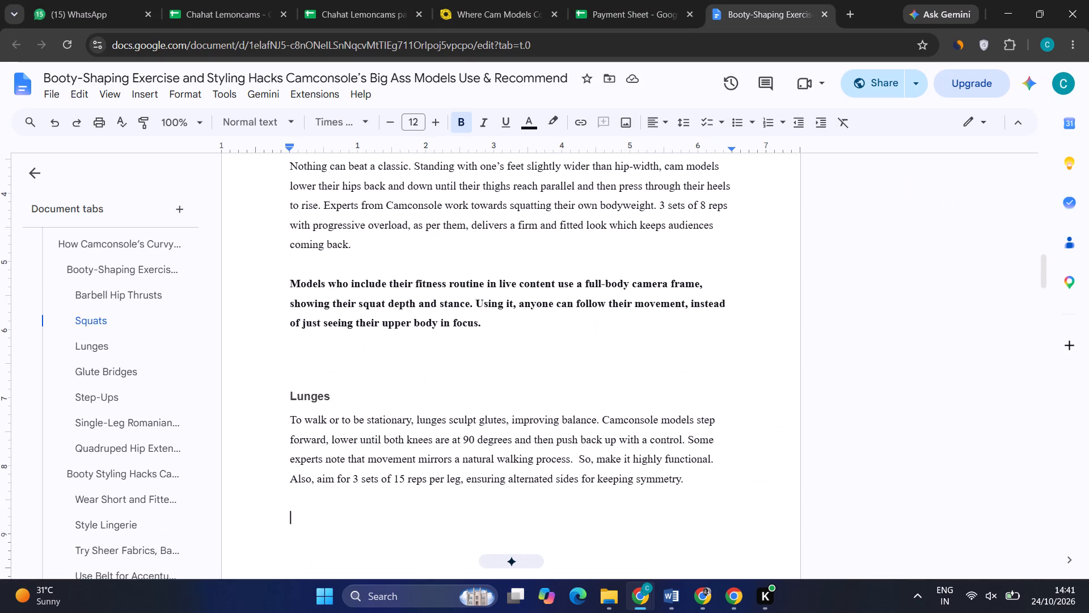
key("Left")
key("Left")
key("Left")
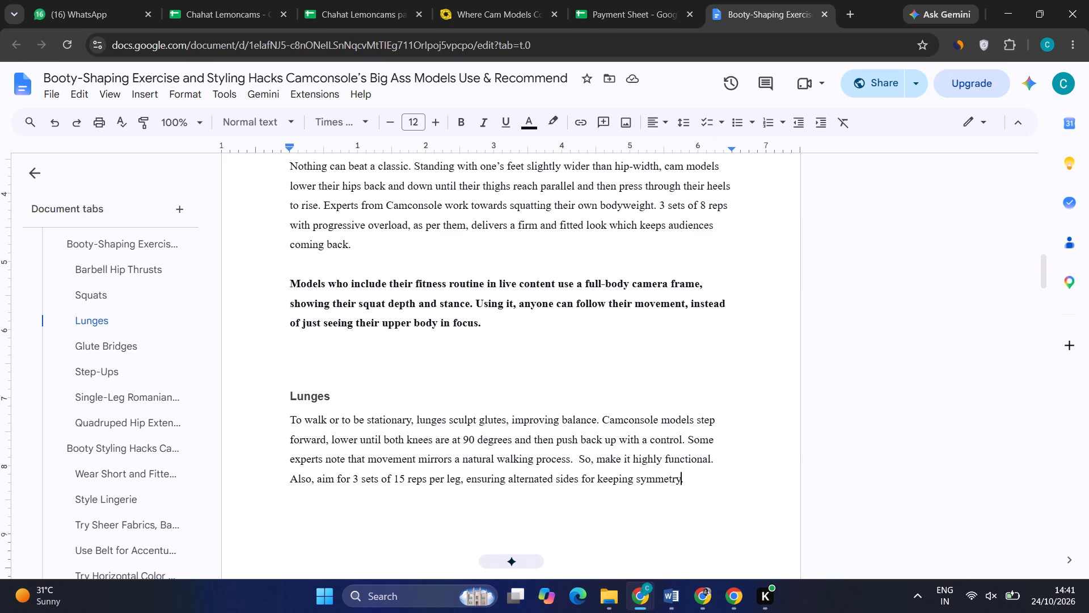
scroll(495, 310, "down", 1)
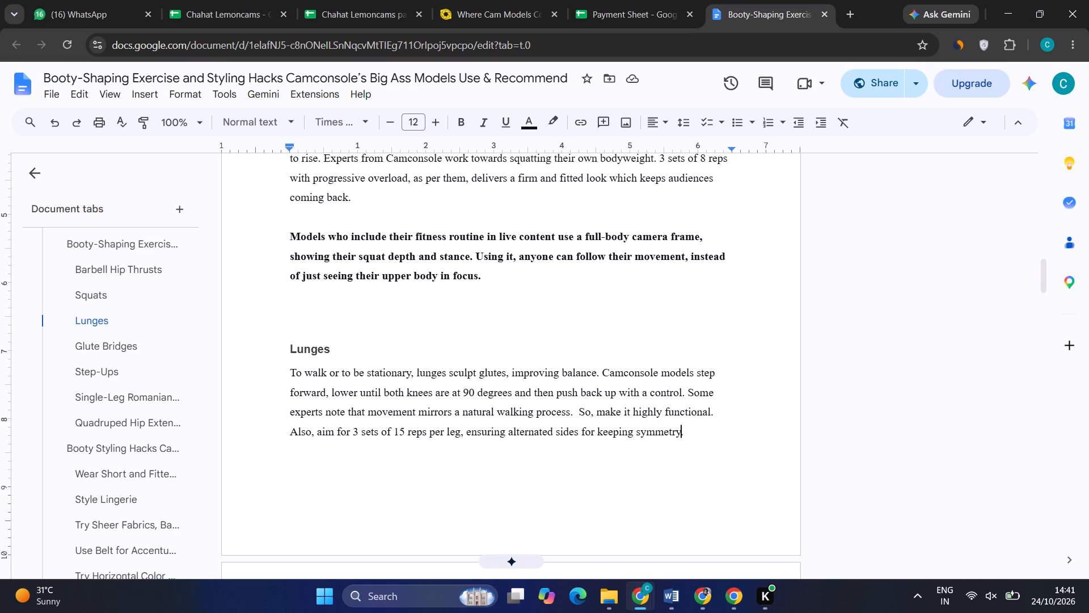
scroll(495, 310, "down", 4)
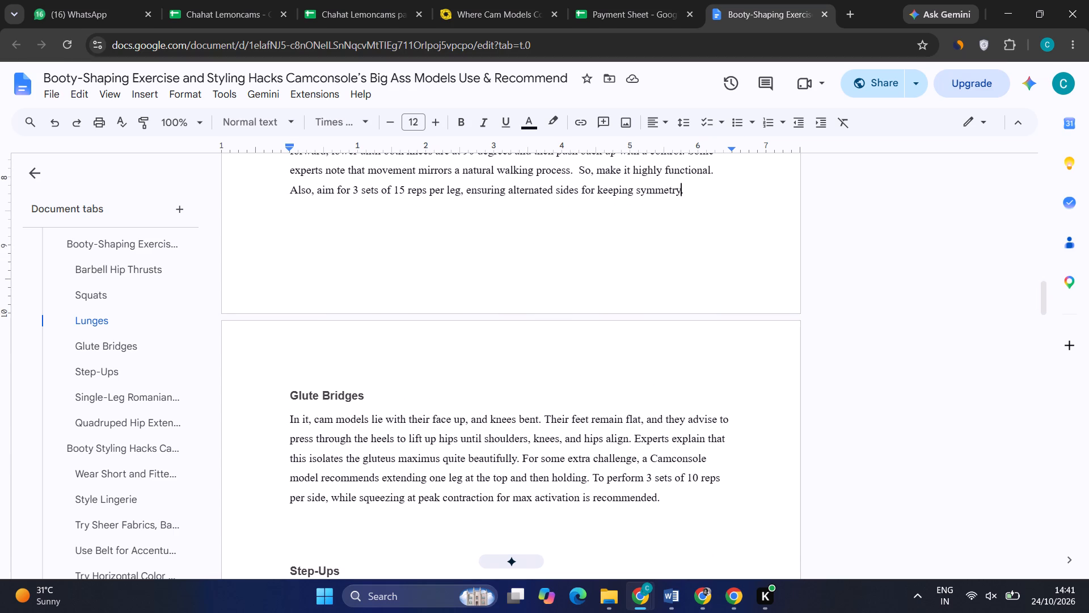
left_click(361, 471)
left_click(429, 485)
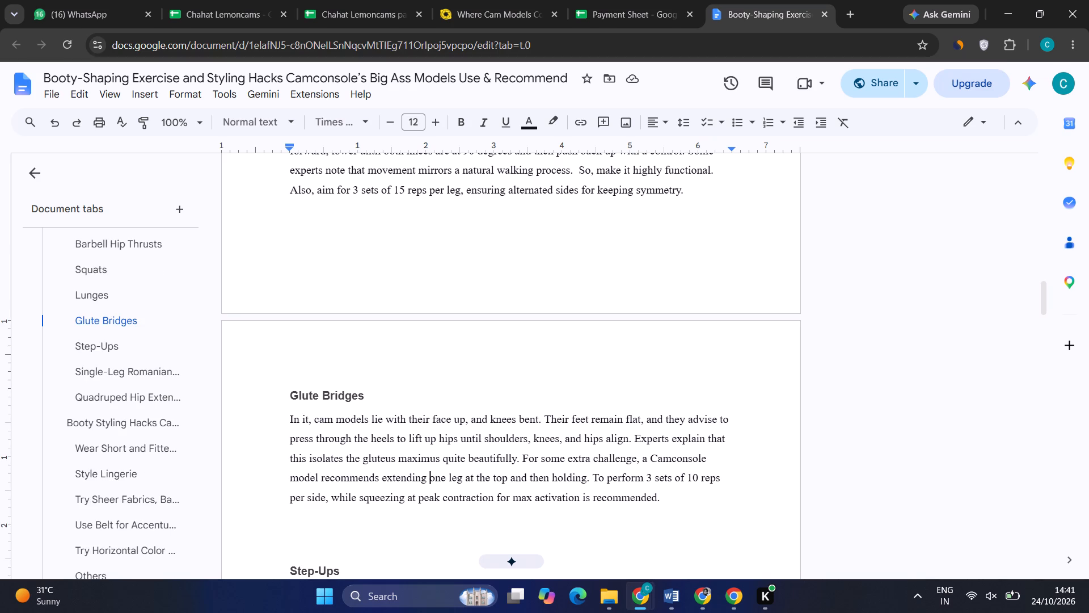
key("ctrl+shift+Right")
key("ctrl+shift+Right")
key("ctrl+shift+Right")
key("ctrl+shift+Right")
key("Right")
key("Right")
key("ctrl+shift+Right")
key("ctrl+shift+Right")
key("ctrl+shift+Right")
key("ctrl+shift+Right")
key("ctrl+shift+Right")
key("ctrl+shift+Right")
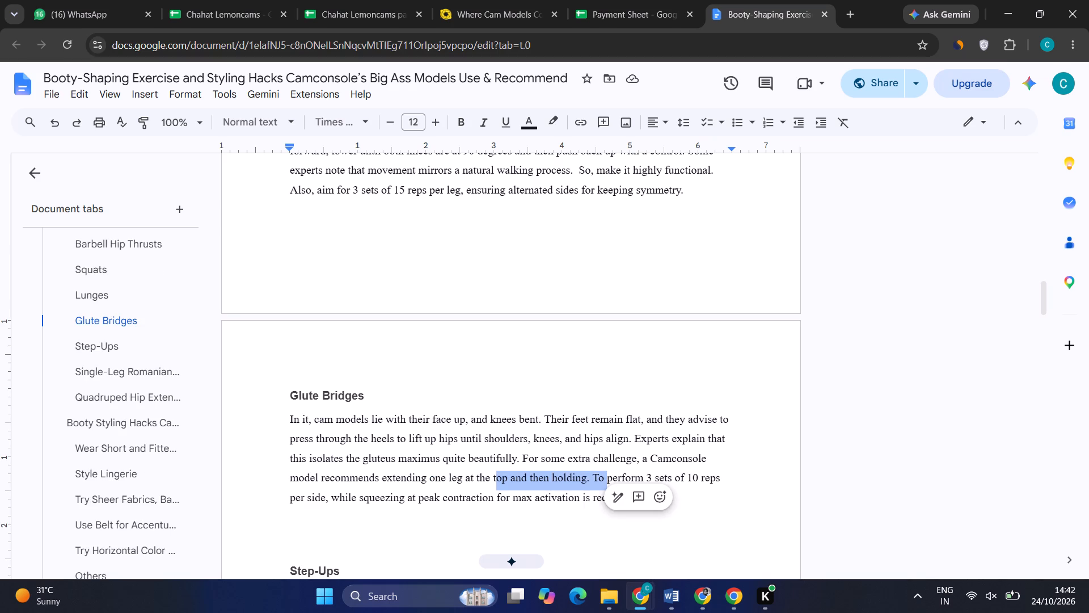
key("Right")
key("ctrl+shift+Down")
key("Right")
key("Right")
key("ctrl+v")
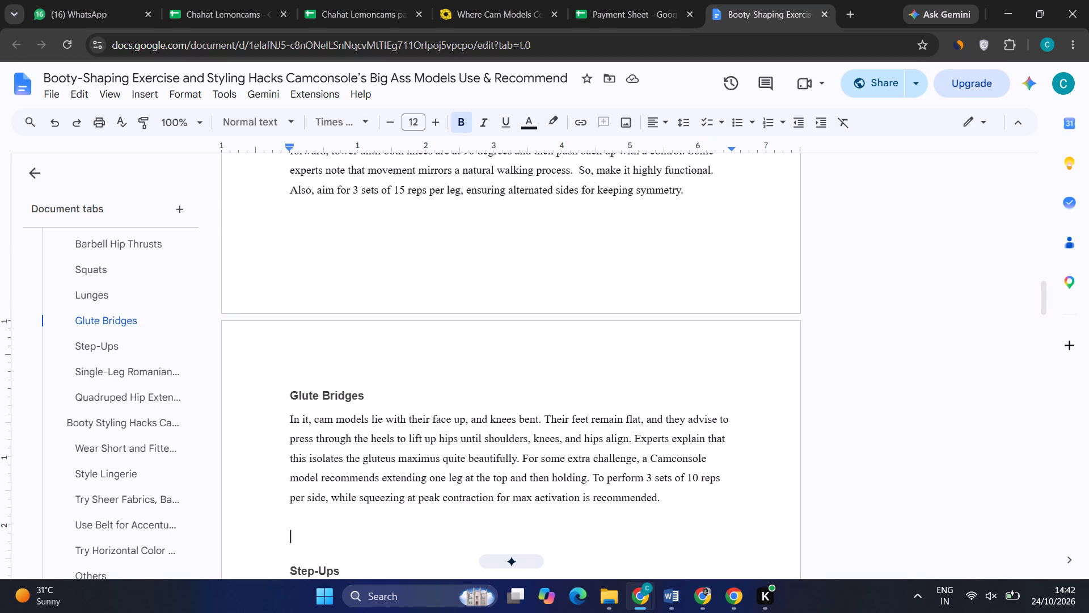
Add blank lines between the pasted bold paragraph and the Step-Ups heading.
key("Return")
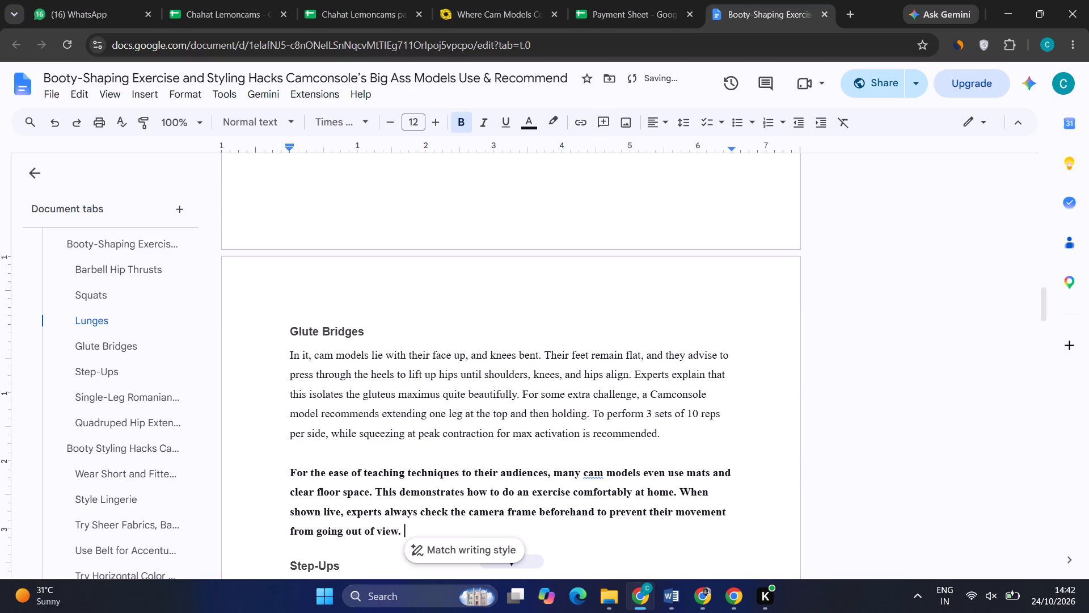
key("Down")
key("ctrl+shift+Down")
key("Up")
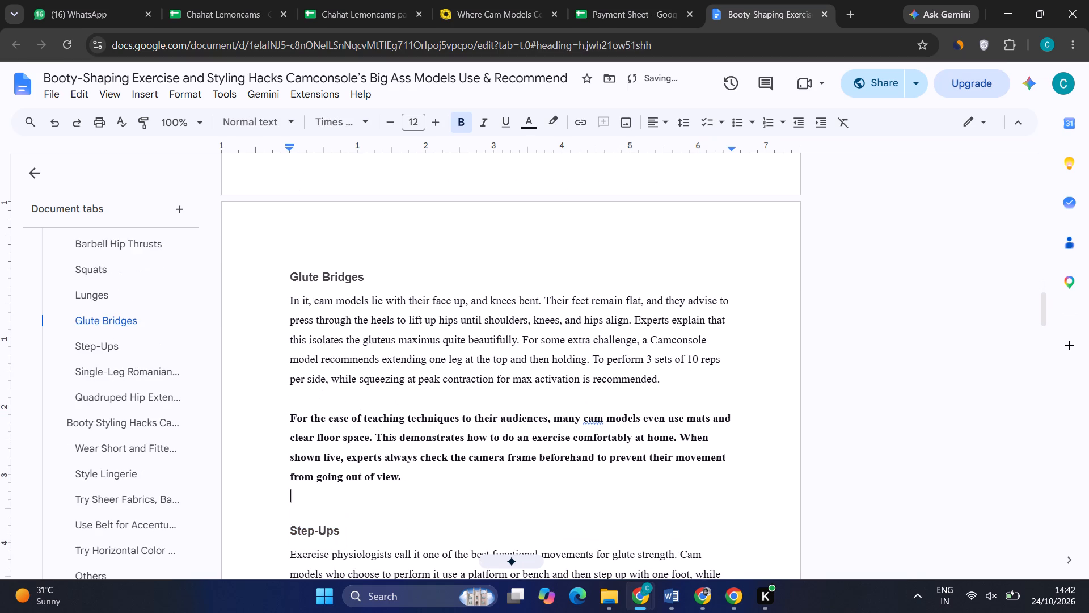
key("Up")
key("Up")
key("Up")
key("Up")
key("Down")
key("Down")
key("Down")
key("Down")
key("Return")
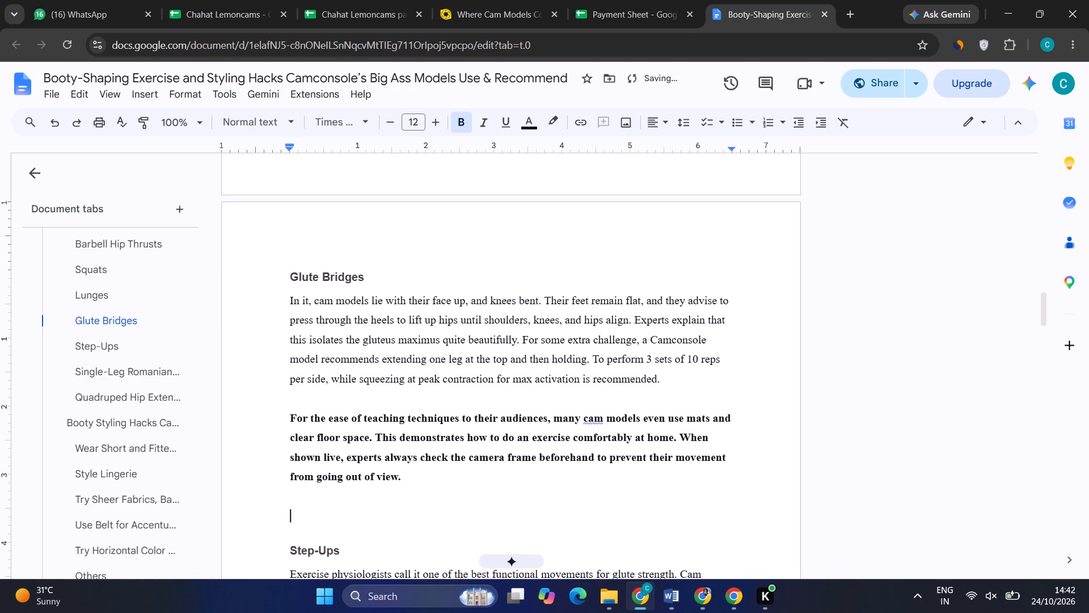
Insert a blank line below the Step-Ups paragraph.
key("ctrl+shift+Down")
key("ctrl+shift+Down")
key("ctrl+shift+Down")
key("Right")
key("Return")
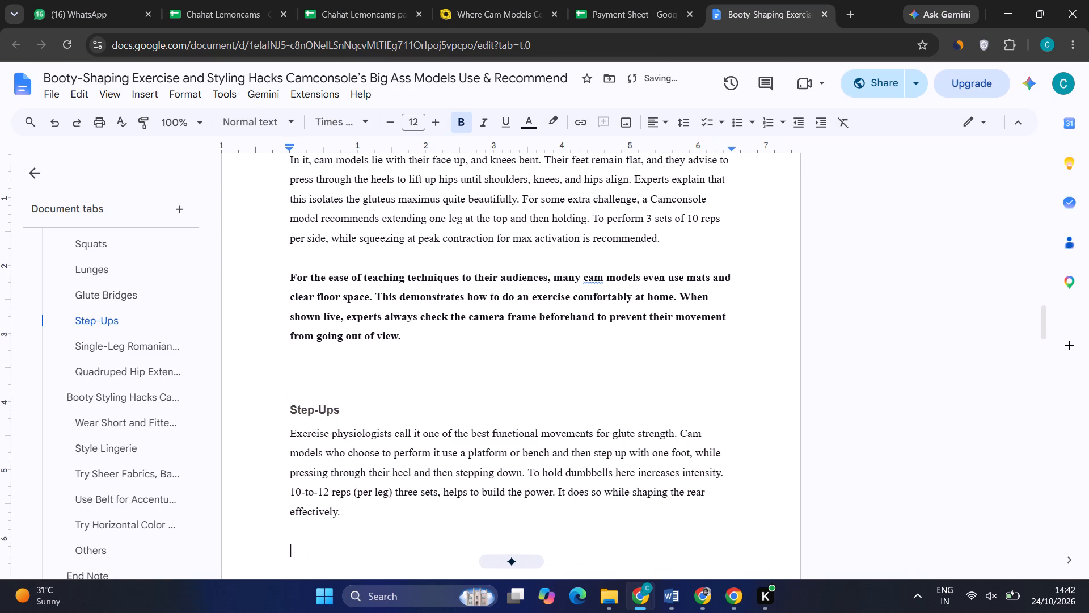
Switch to Document47 in Word and delete the finished Glute Bridges section, including its heading, text and added paragraph.
key("alt+Tab")
key("alt+Tab")
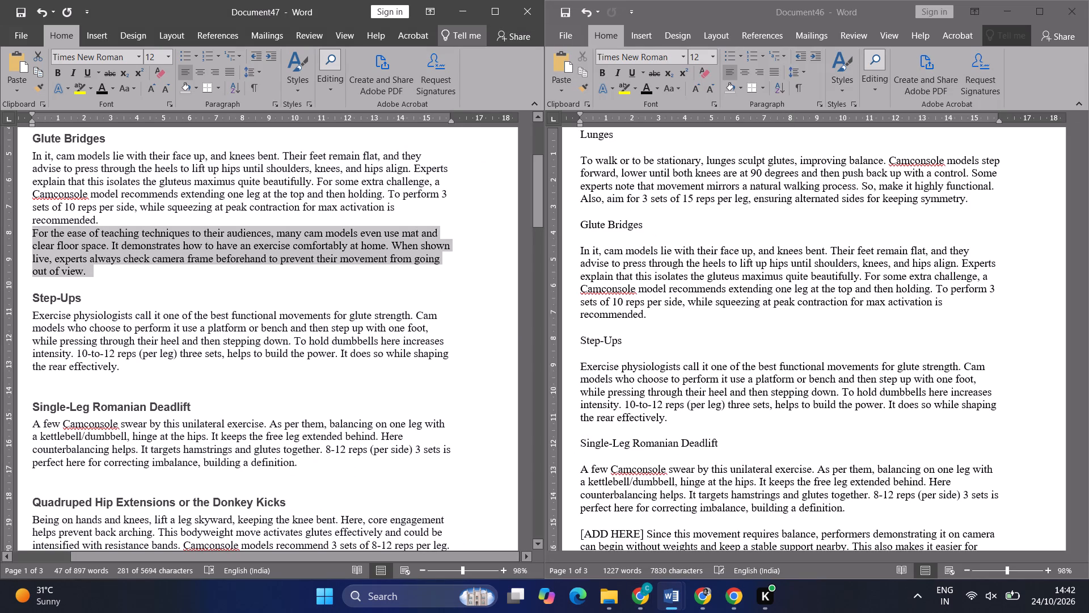
key("BackSpace")
key("ctrl+shift+Up")
key("BackSpace")
key("ctrl+shift+Up")
key("BackSpace")
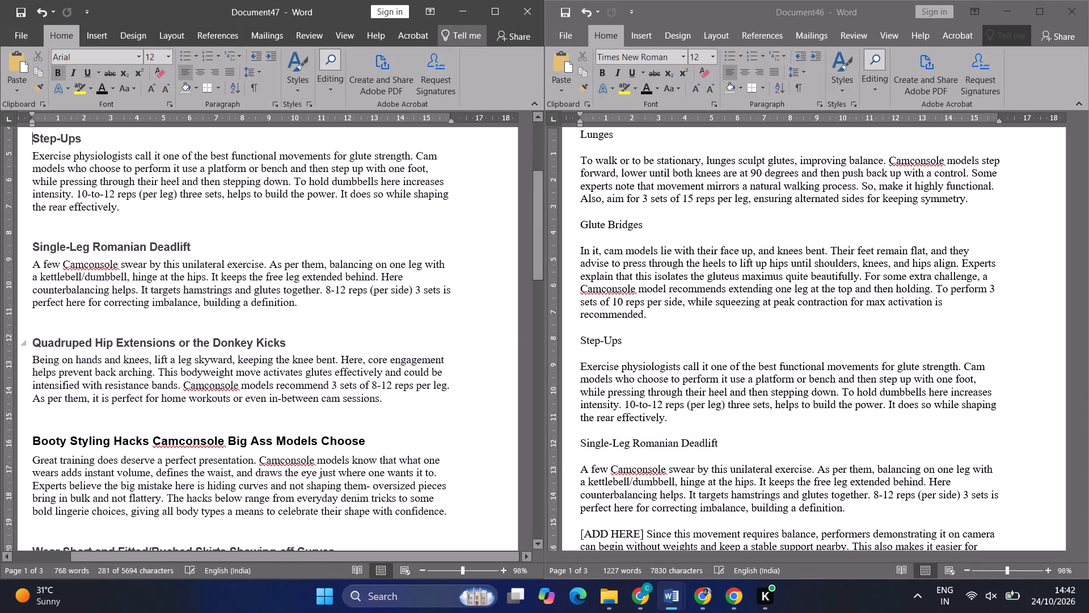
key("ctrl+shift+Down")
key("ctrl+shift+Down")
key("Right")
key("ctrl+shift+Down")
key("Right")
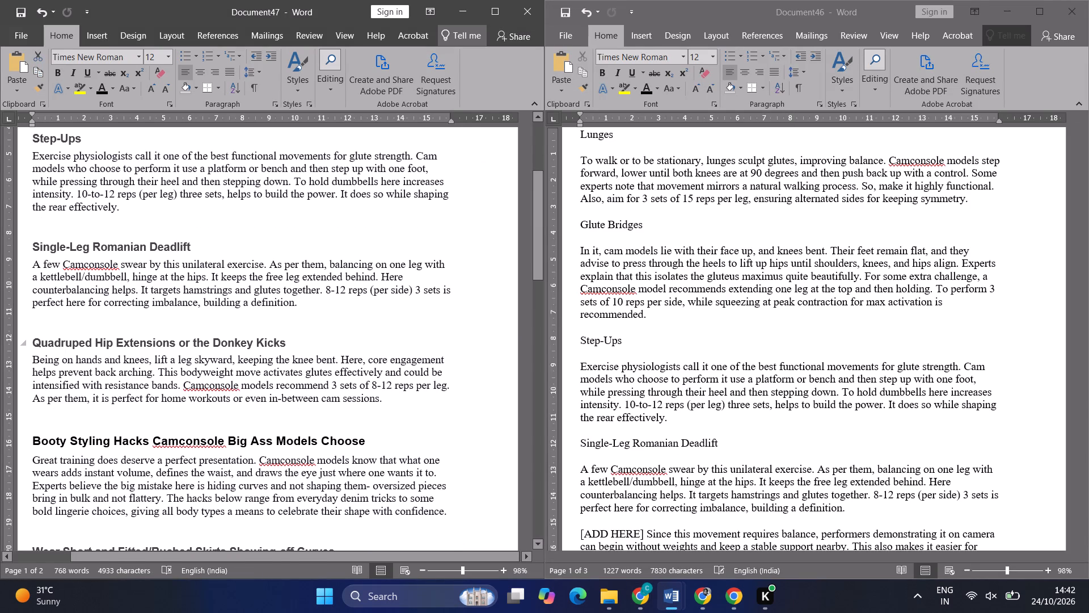
Delete the Glute Bridges heading and paragraph from Document46.
triple_click(615, 304)
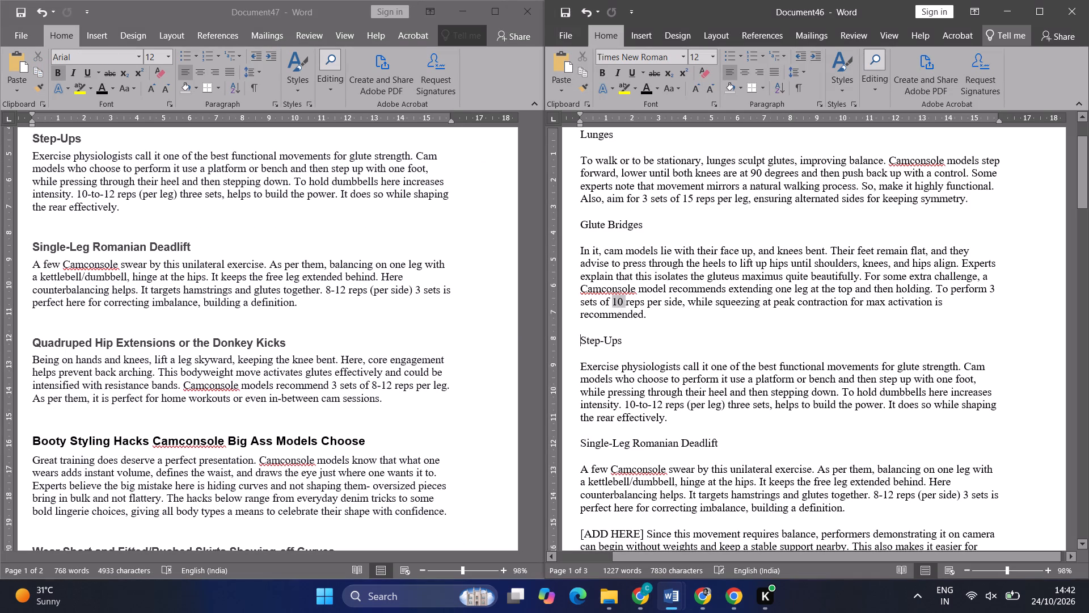
key("BackSpace")
key("ctrl+shift+Up")
key("BackSpace")
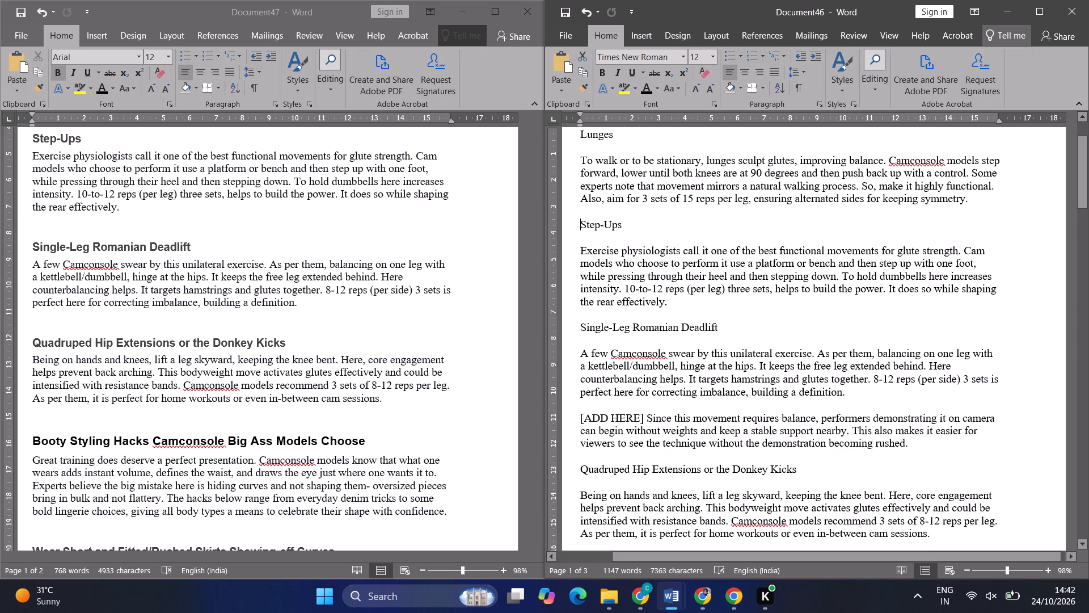
Move the [ADD HERE] paragraph on balance from Document46 to below the Single-Leg Romanian Deadlift text in Document47.
key("ctrl+shift+Down")
key("ctrl+shift+Down")
key("ctrl+shift+Down")
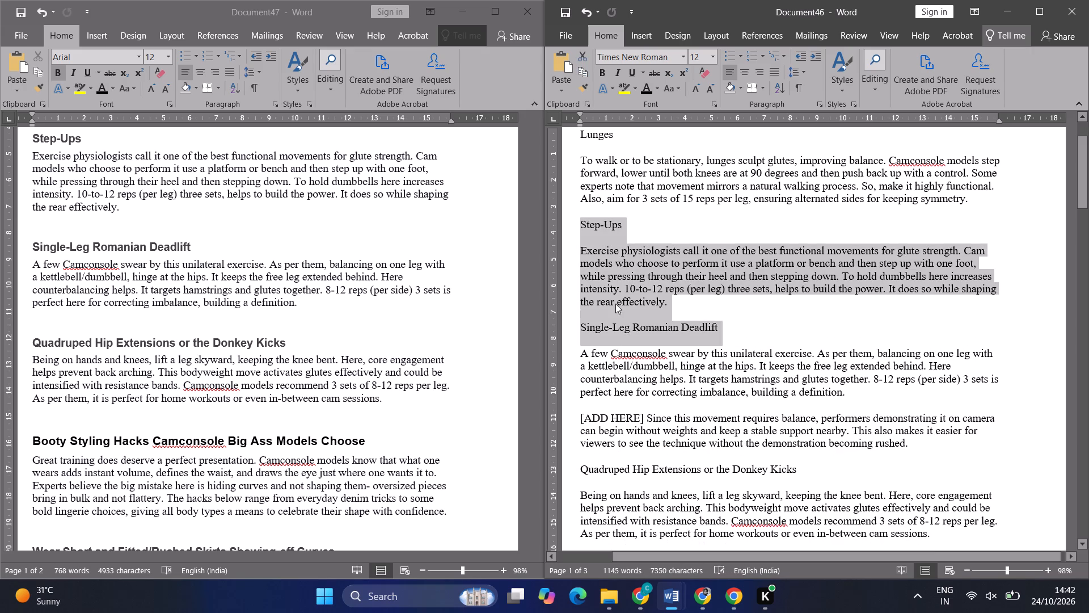
key("Right")
scroll(615, 304, "down", 2)
scroll(615, 304, "up", 1)
triple_click(728, 274)
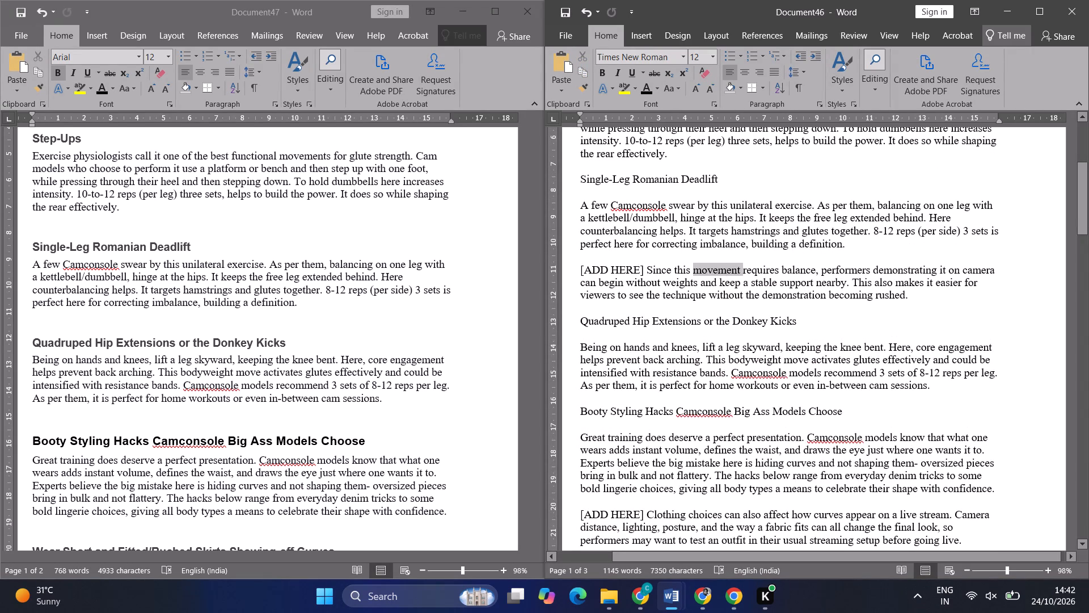
key("ctrl+x")
scroll(150, 349, "down", 1)
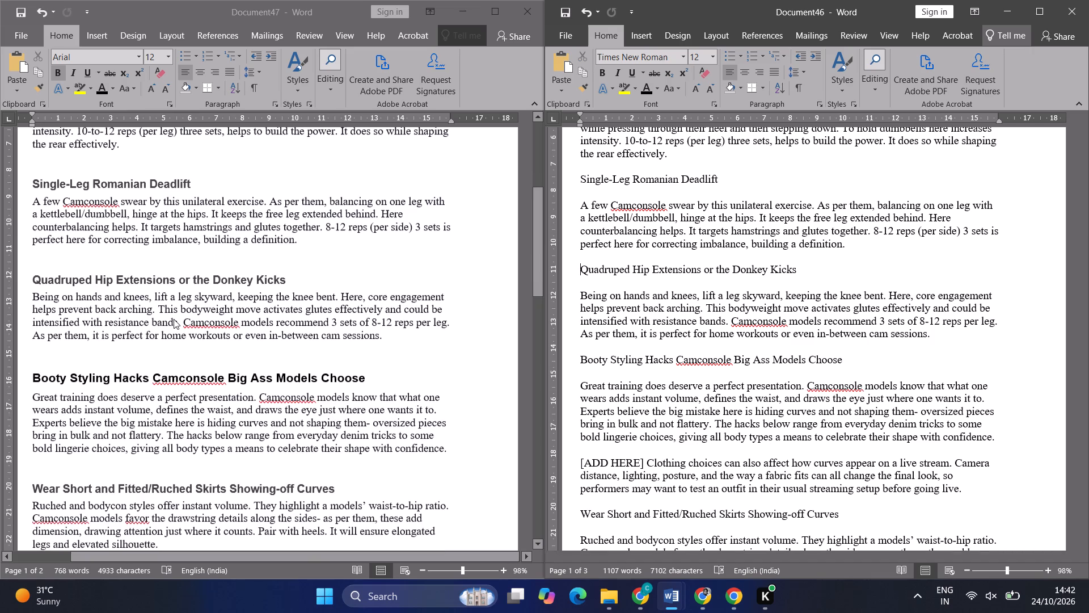
left_click(335, 266)
left_click(343, 257)
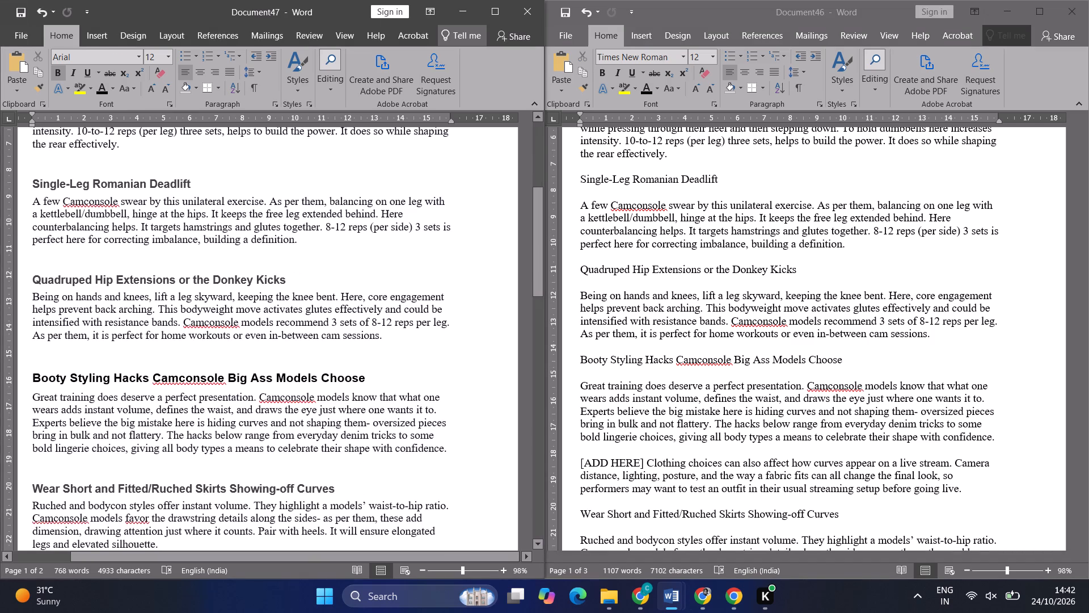
left_click(326, 231)
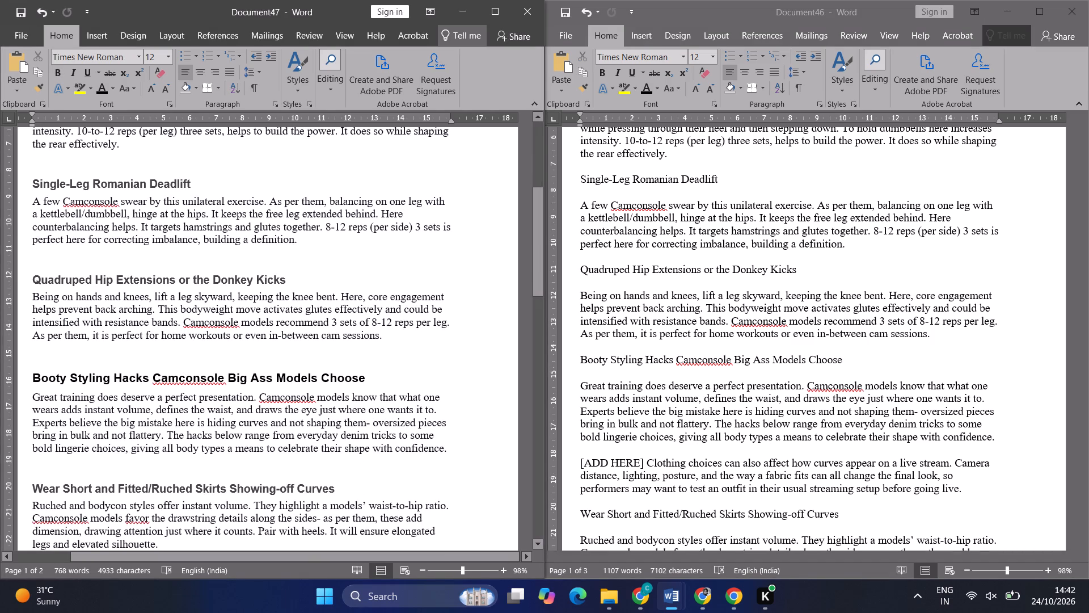
key("Down")
key("Return")
key("ctrl+v")
Start a new line above the [ADD HERE] paragraph with "As movement needs balance, models demonstrate it live on cam,".
key("ctrl+shift+Up")
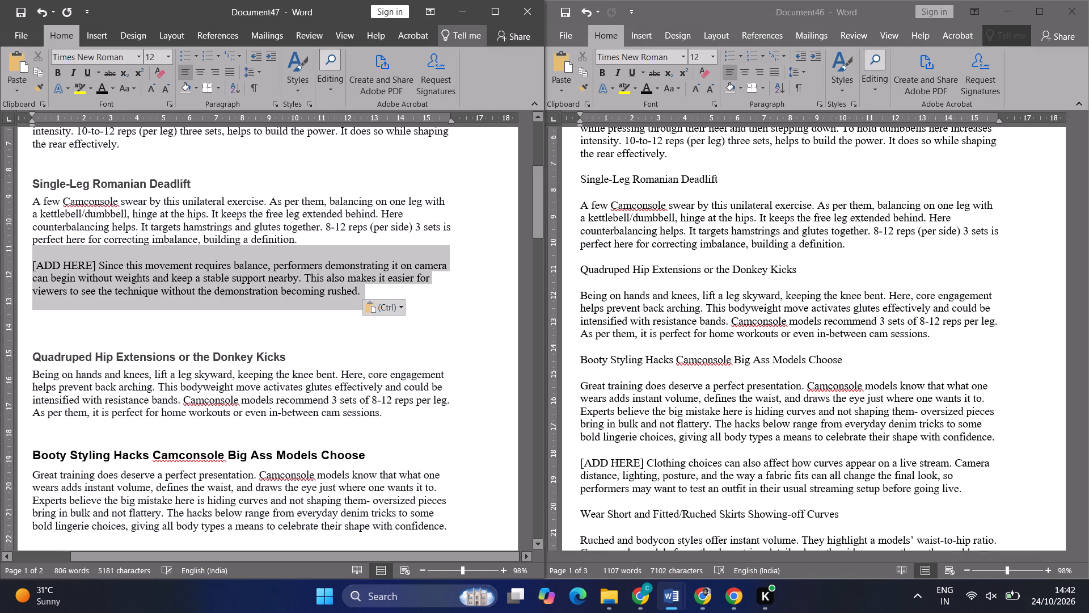
key("Left")
key("Left")
key("Return")
type("As movement needs balance, models")
key("space")
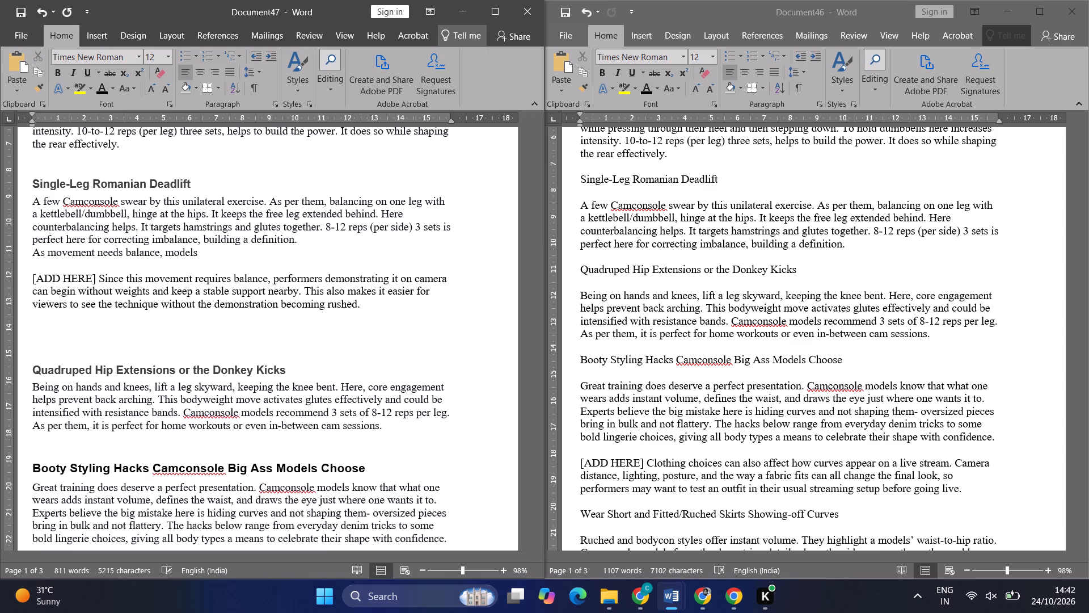
type("demonstrate it live on cam")
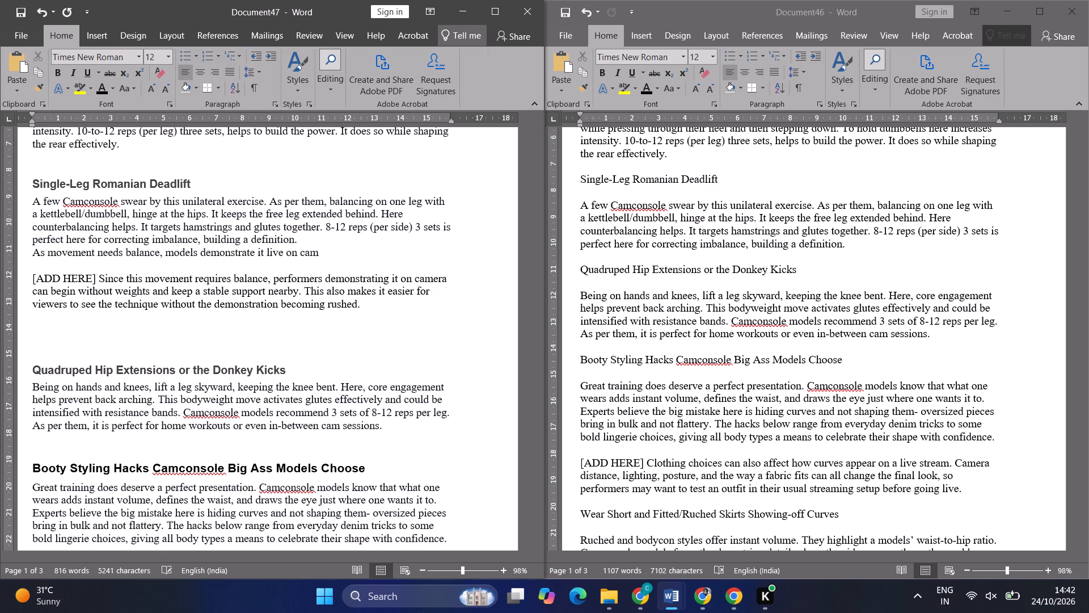
type(",")
key("space")
Continue with "further teaching audiences to begin without weights and trying to keep stable support near them. It makes it eas".
type("teadching")
key("space")
key("ctrl+shift+Left")
type("fr")
key("BackSpace")
type("urther tr")
key("BackSpace")
type("eaching audeinces to")
key("space")
key("BackSpace")
key("BackSpace")
key("BackSpace")
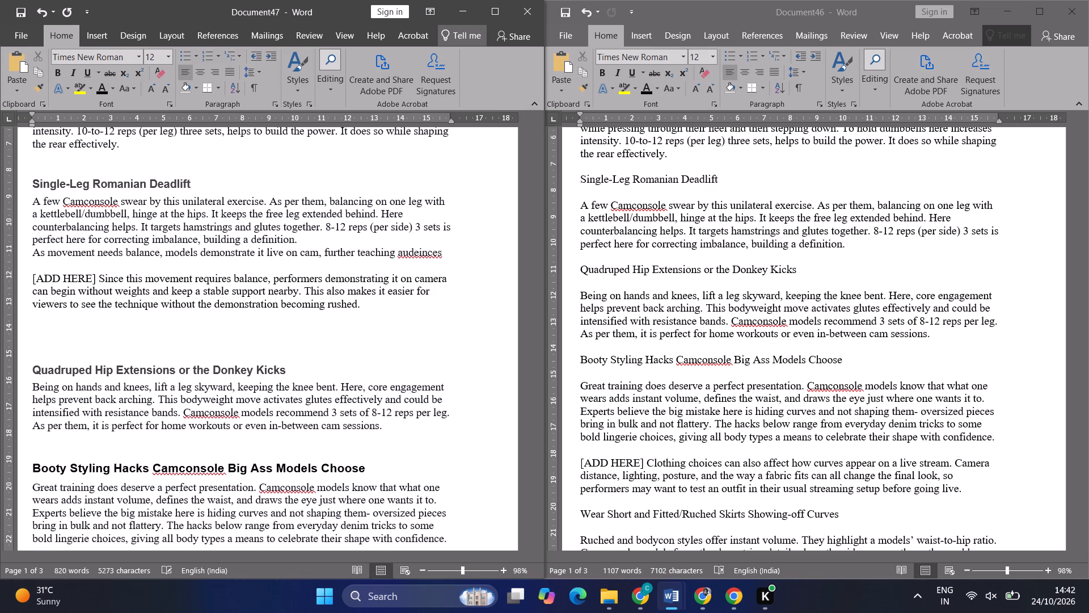
key("BackSpace")
key("BackSpace")
key("BackSpace")
key("BackSpace")
key("BackSpace")
key("BackSpace")
key("BackSpace")
type("iences to bei")
key("BackSpace")
type("gin without weights and trying to keep stable support near them. It makes it eas")
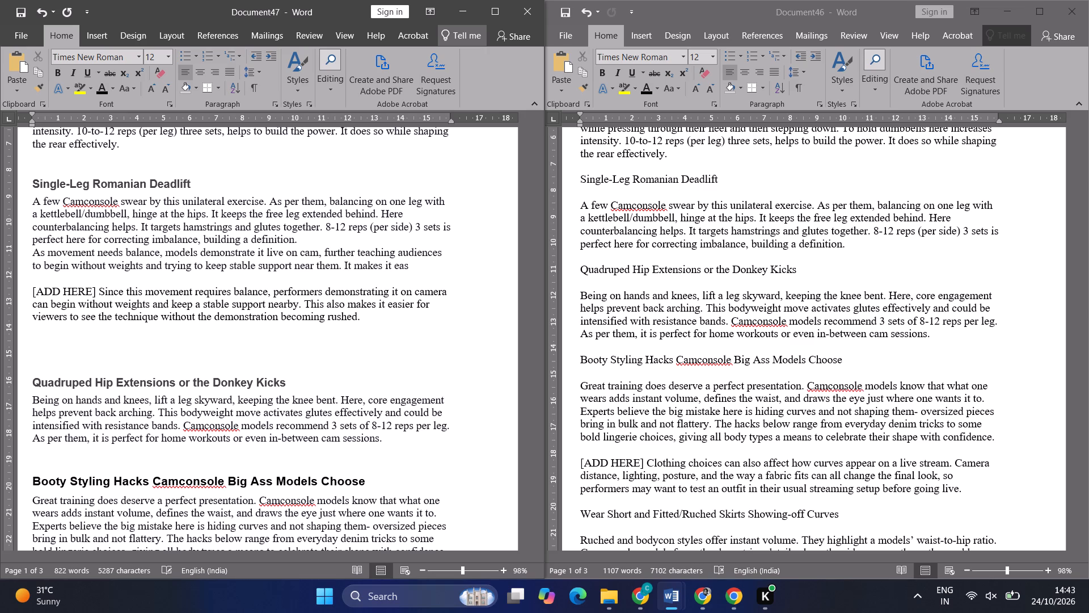
Complete the last word as "easy" and finish with "for audiences to see, learn and implement the techniques, without demonstration being rushed.".
key("space")
key("BackSpace")
key("space")
type("f")
key("BackSpace")
key("BackSpace")
type("y for audiences to see, learn and implement the techniques, without demonstration")
key("space")
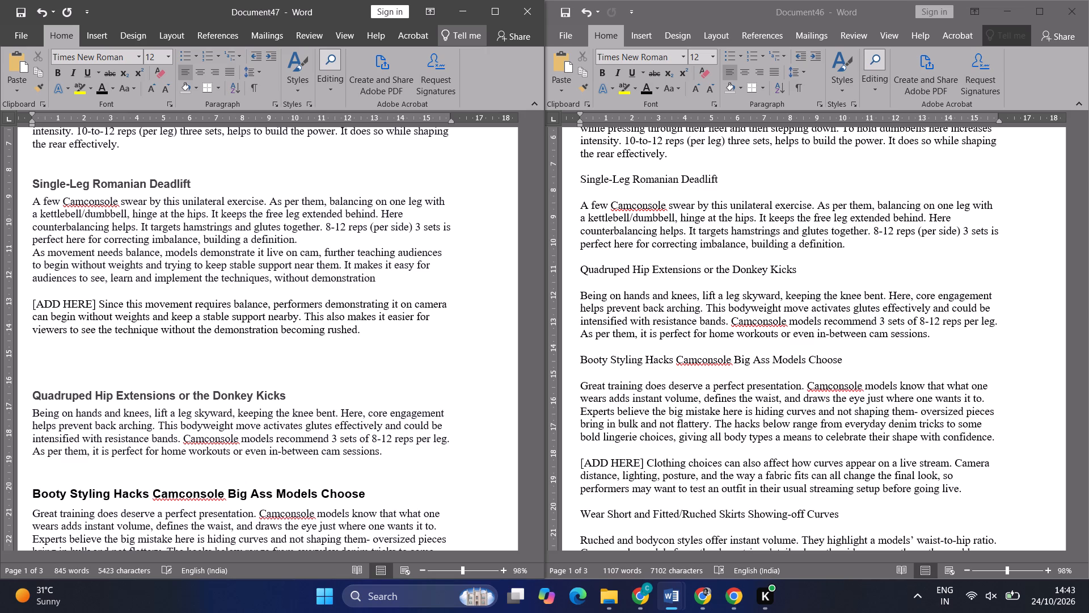
type("being rushed.")
Delete the [ADD HERE] reference paragraph below the new Single-Leg Romanian Deadlift text in Document47.
key("Right")
key("ctrl+shift+Down")
key("BackSpace")
Copy the new Single-Leg Romanian Deadlift paragraph and paste it into the empty Grammarly document.
key("ctrl+shift+Up")
key("ctrl+c")
key("alt+Tab")
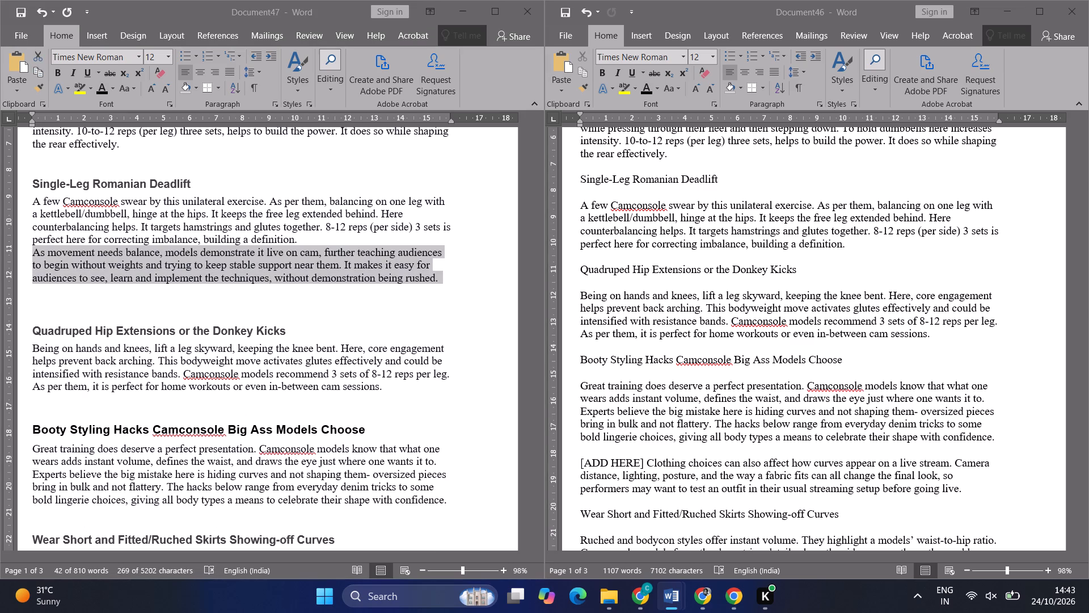
key("alt+Right")
key("alt+Right")
key("ctrl+v")
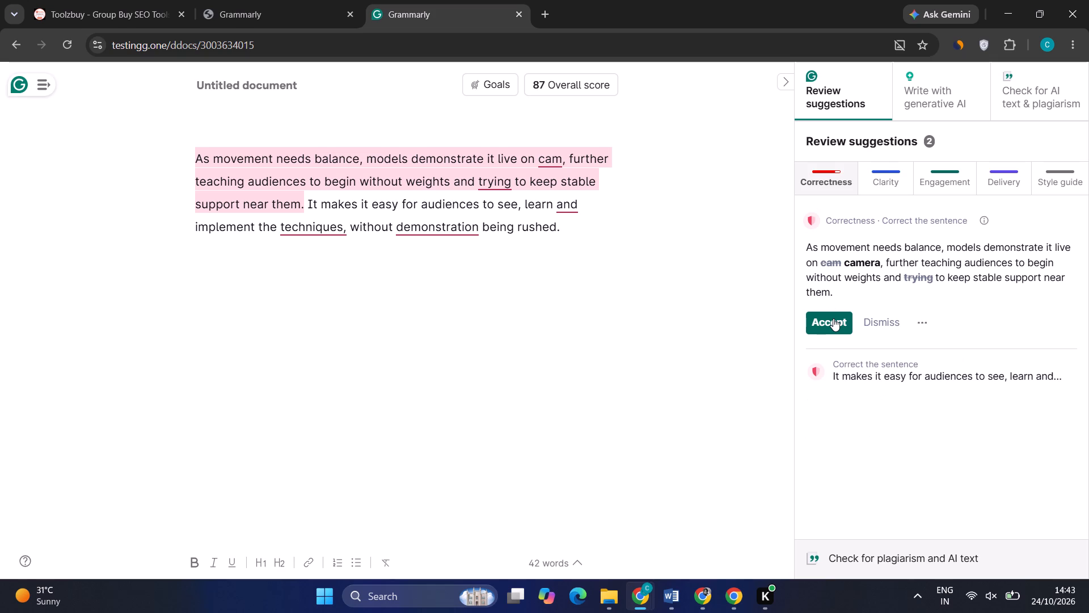
Dismiss Grammarly's correction of the first sentence and remove "and trying" before "to keep stable support".
left_click(888, 317)
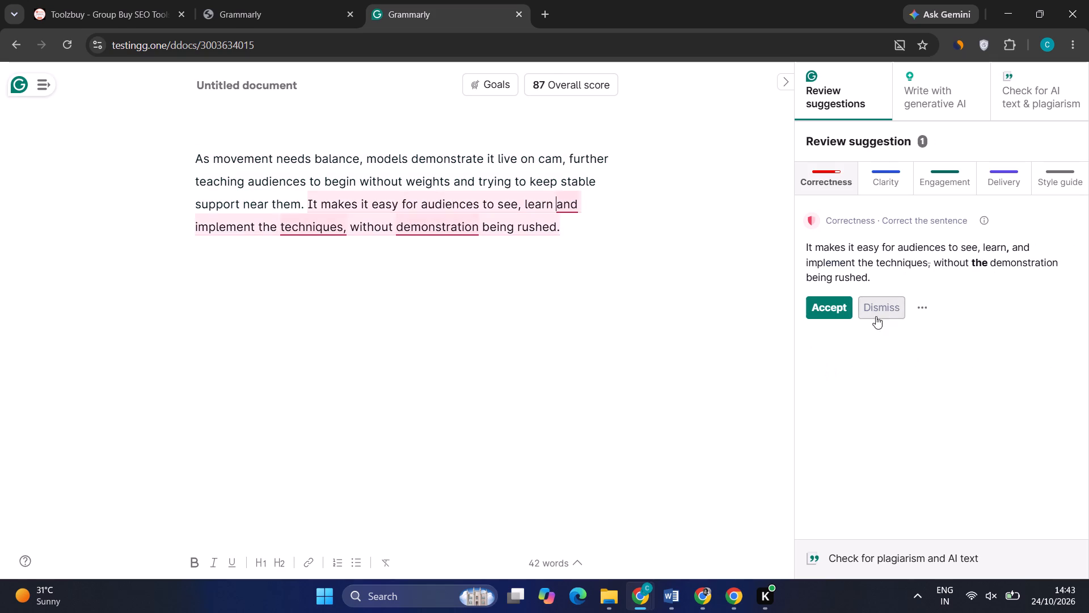
double_click(503, 179)
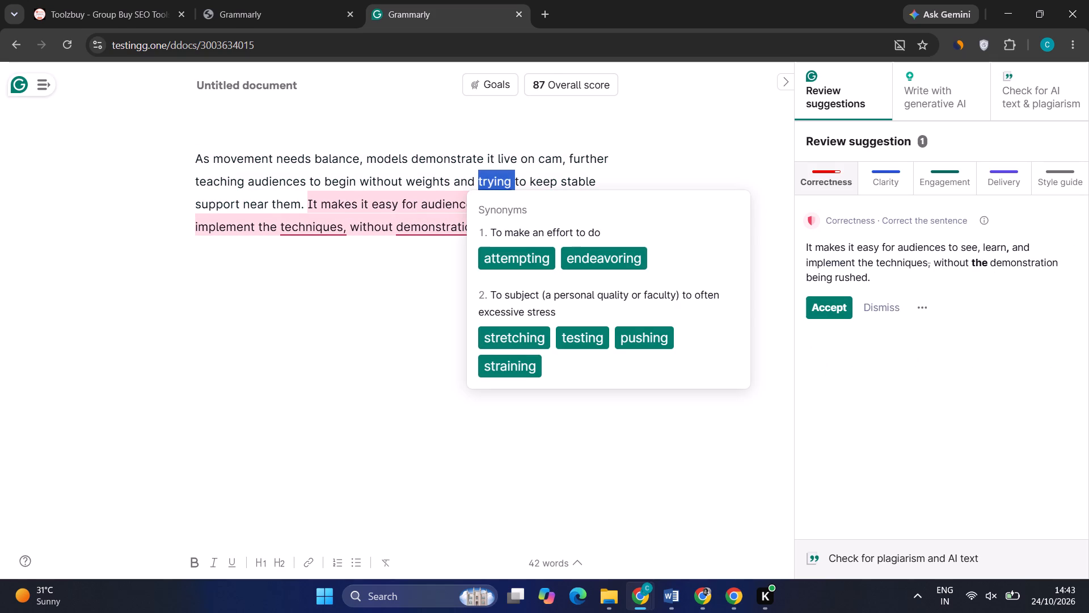
key("BackSpace")
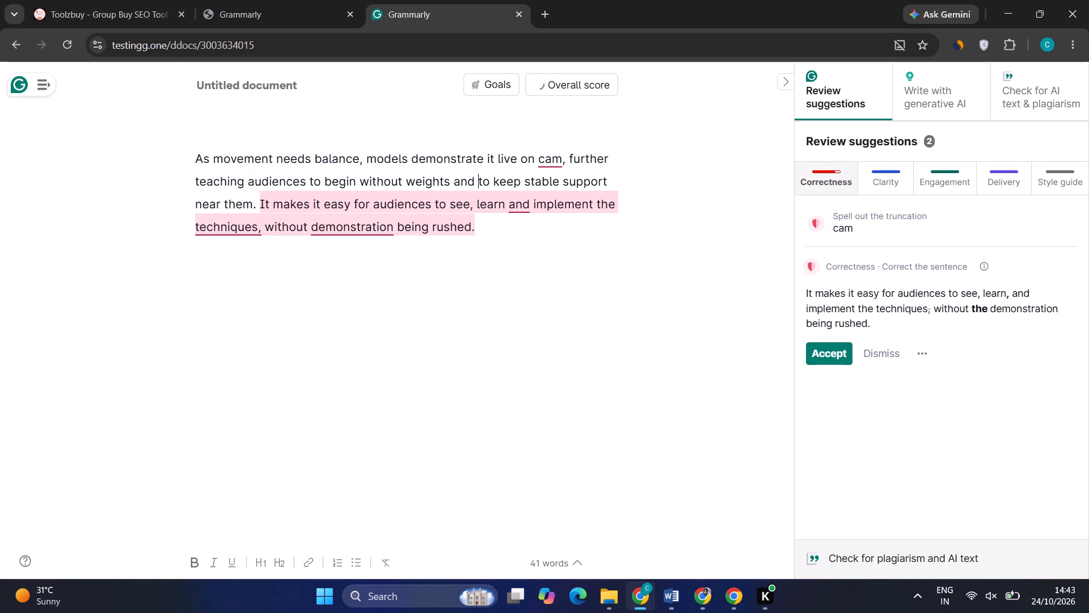
key("BackSpace")
key("BackSpace")
key("BackSpace")
key("BackSpace")
key("BackSpace")
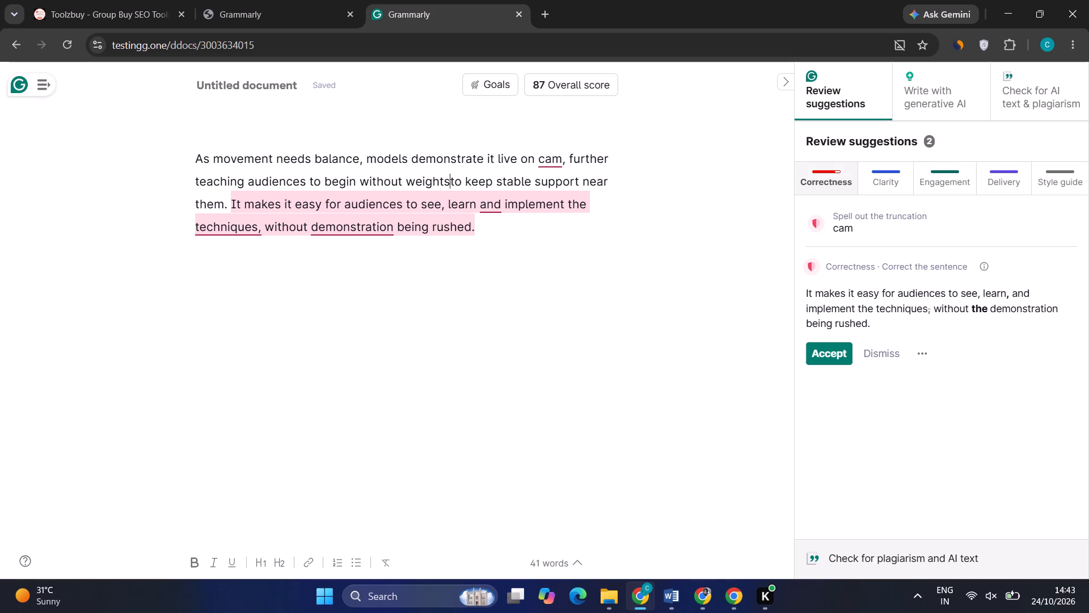
key("space")
Accept the correction of the "It makes it easy for audiences" sentence and dismiss the replacement of "cam" with "camera".
left_click(817, 353)
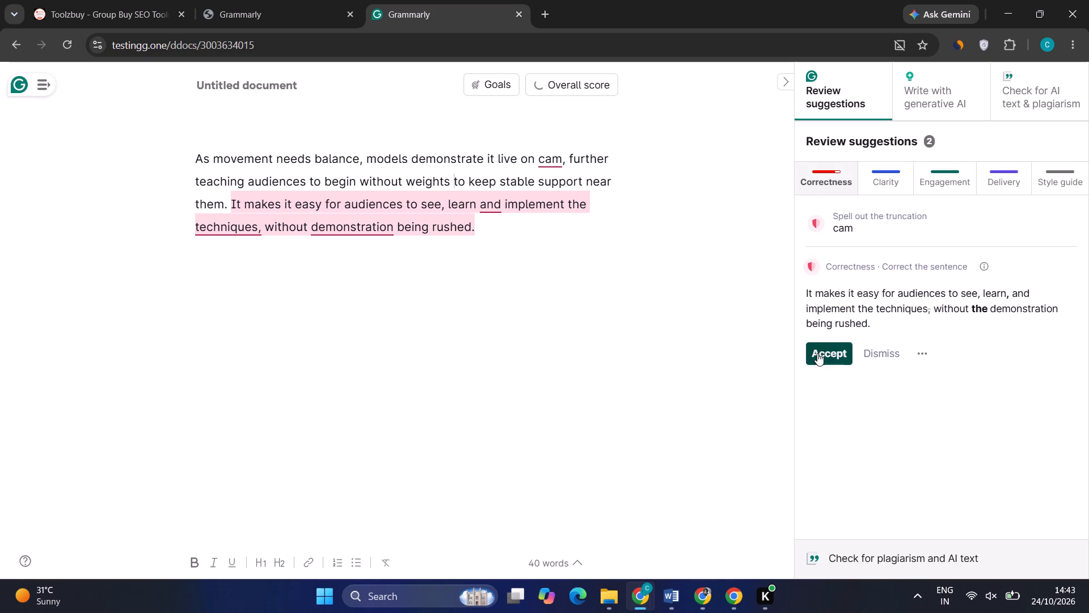
left_click(878, 283)
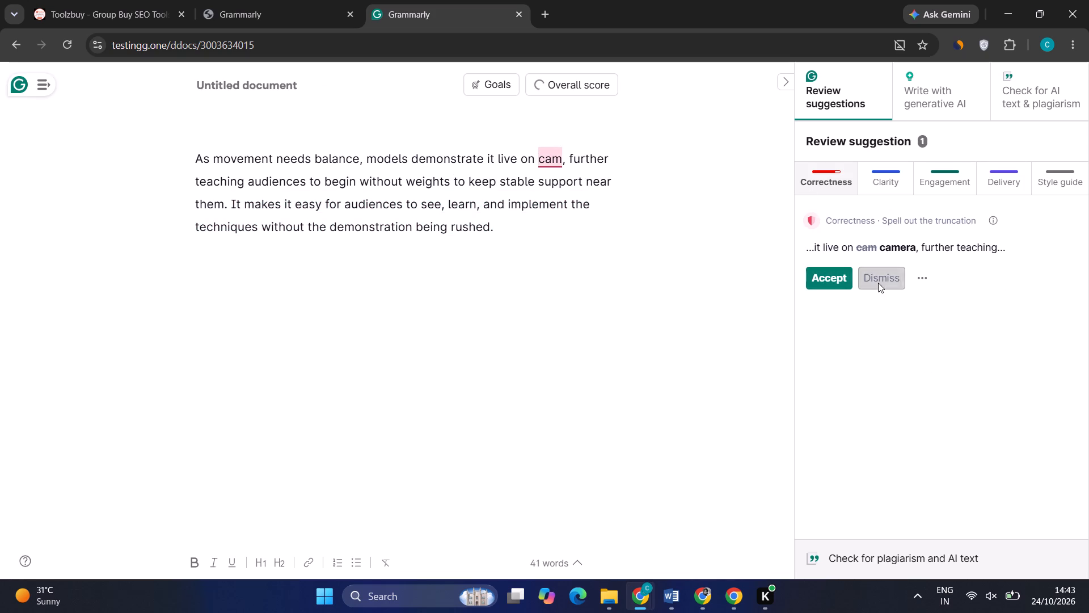
Cut the checked paragraph from Grammarly and paste it after "building a definition." in the Google Docs article's Single-Leg Romanian Deadlift section.
triple_click(426, 186)
key("ctrl+x")
key("alt+Tab")
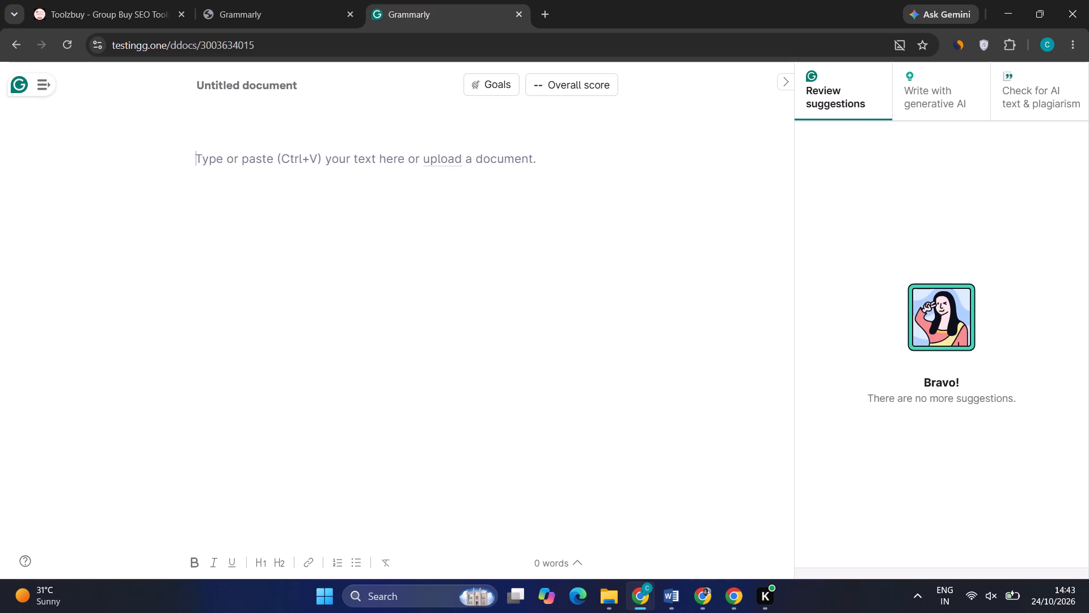
key("alt+Tab")
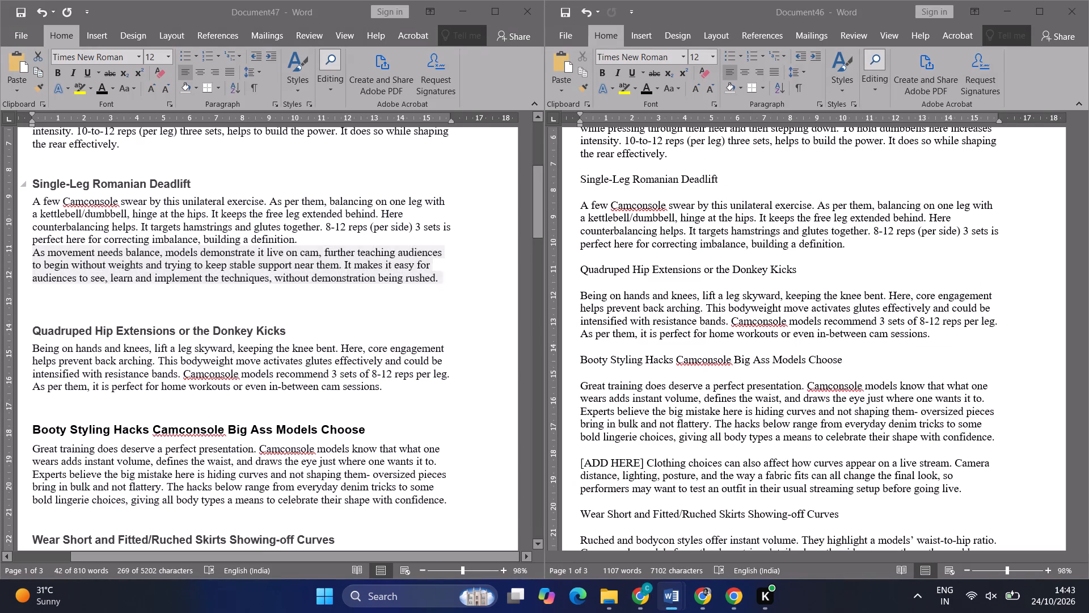
key("alt+Right")
key("alt+Right")
key("alt+Right")
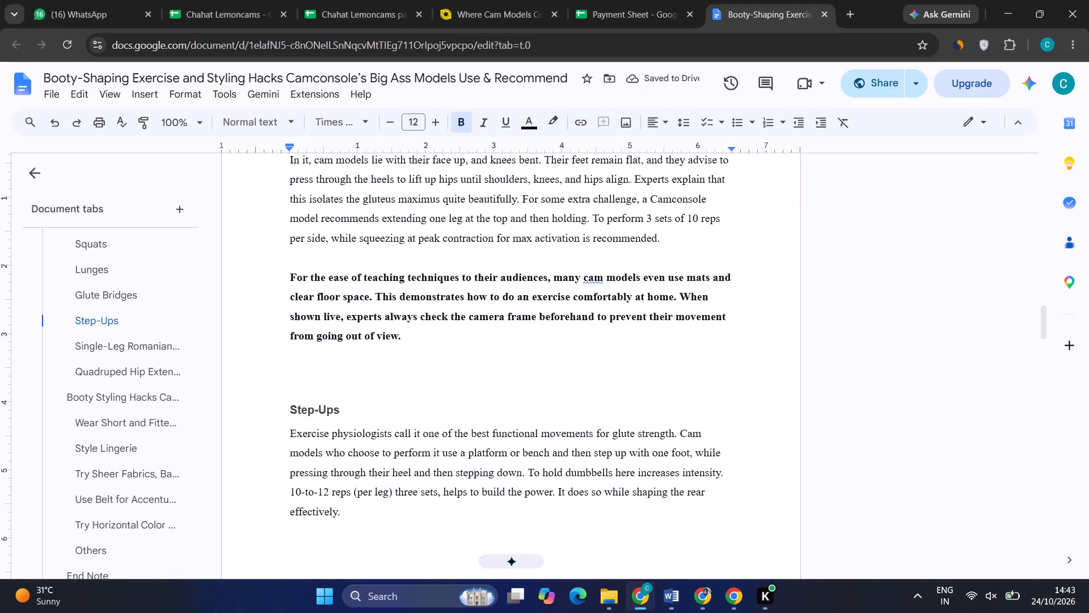
scroll(427, 299, "down", 3)
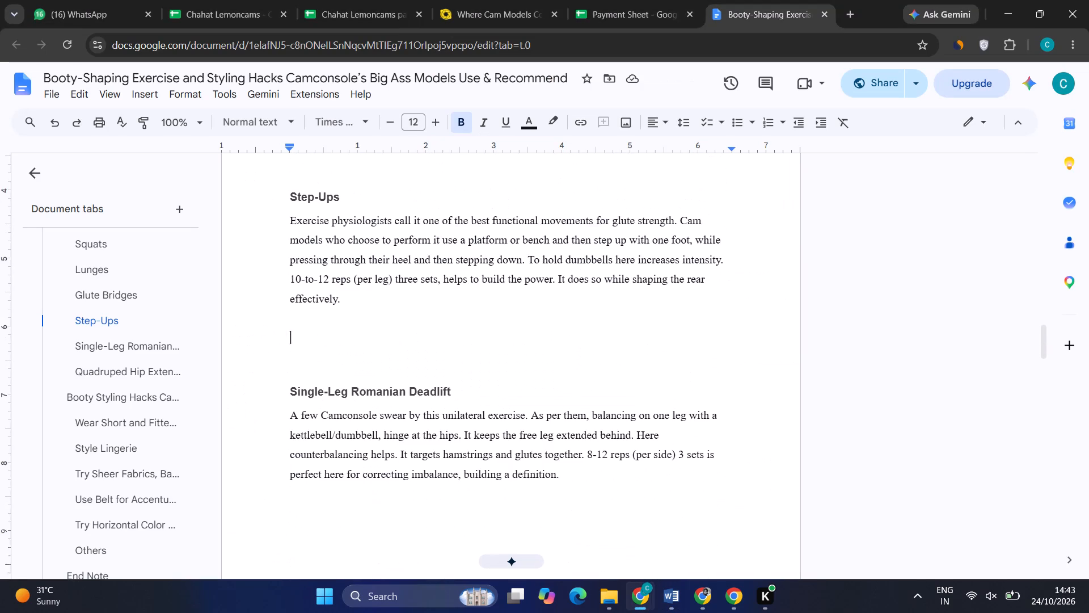
left_click(571, 450)
key("Down")
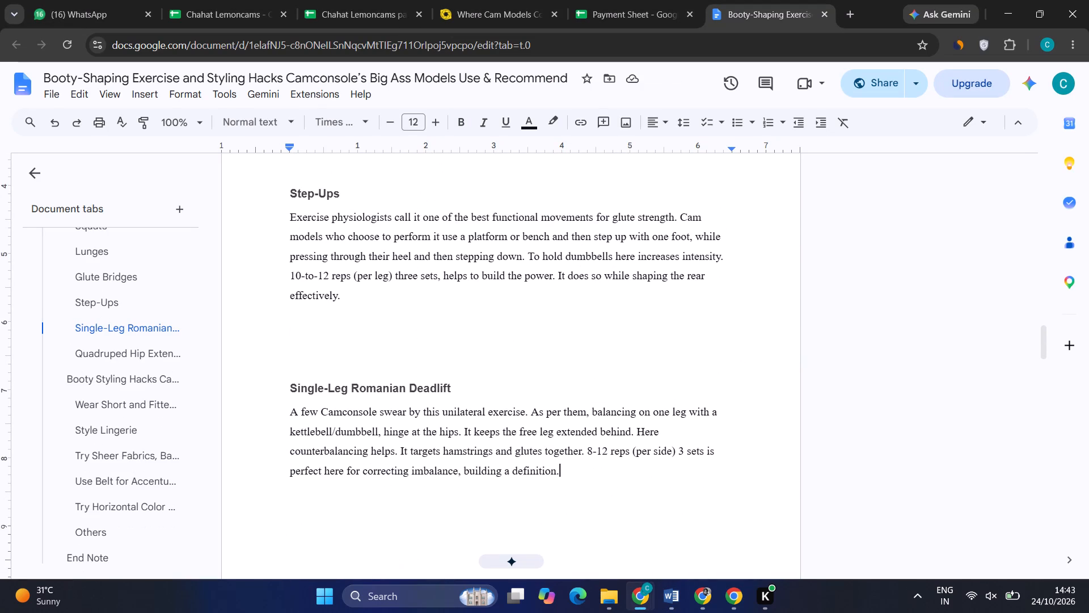
key("space")
key("ctrl+v")
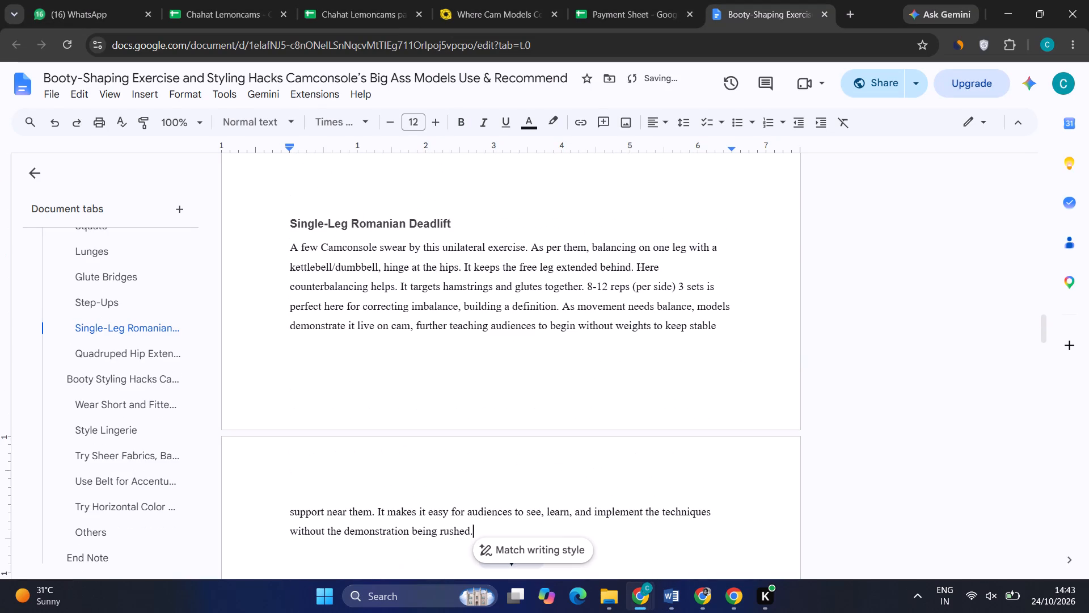
Bold the newly added text from "As movement needs balance" to "demonstration being rushed." in the Single-Leg Romanian Deadlift section.
key("Up")
key("Up")
key("Up")
key("Up")
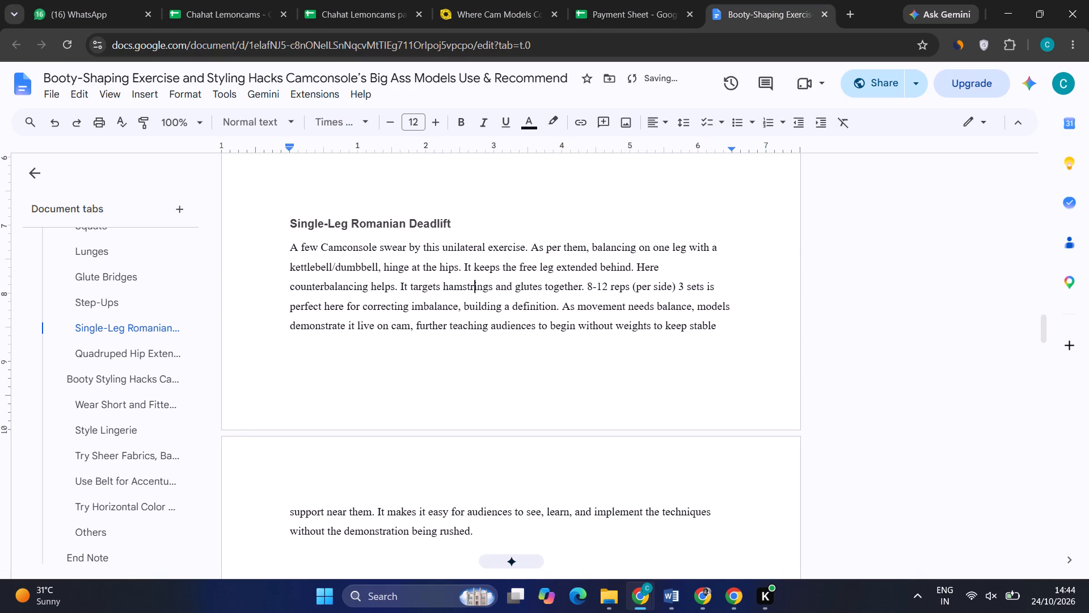
key("Down")
key("ctrl+shift+Right")
key("ctrl+shift+Right")
key("ctrl+shift+Right")
key("ctrl+shift+Right")
key("Right")
key("ctrl+shift+Down")
key("ctrl+b")
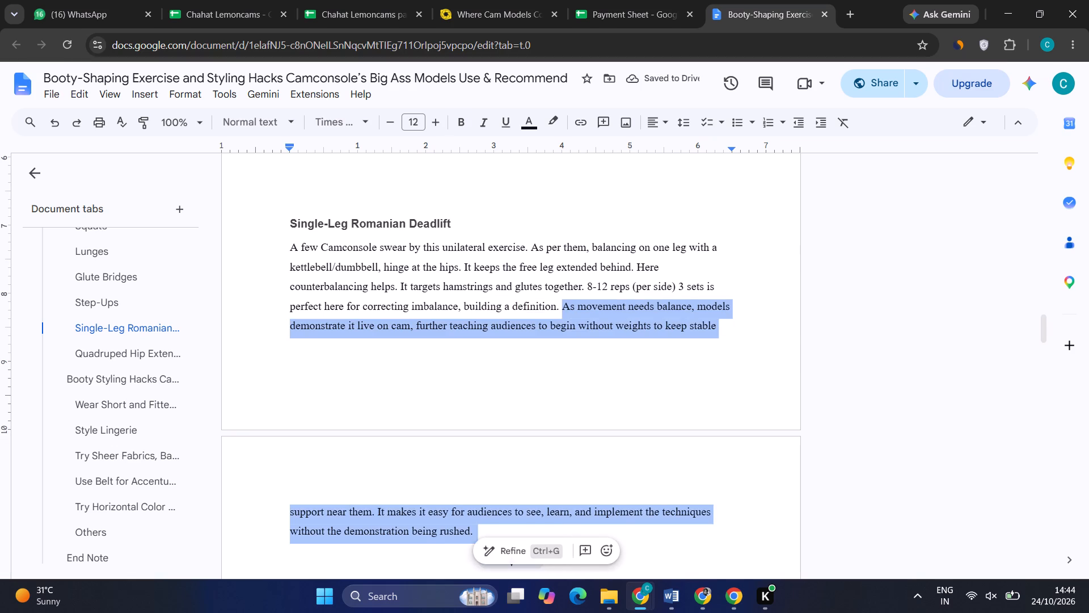
Insert "cam" before "models demonstrate it live" in the bolded Single-Leg Romanian Deadlift text.
key("Left")
key("End")
key("Right")
key("ctrl+shift+Right")
key("Left")
type("cam")
key("space")
key("ctrl+shift+Right")
key("ctrl+shift+Right")
key("ctrl+shift+Right")
key("shift+Right")
key("Right")
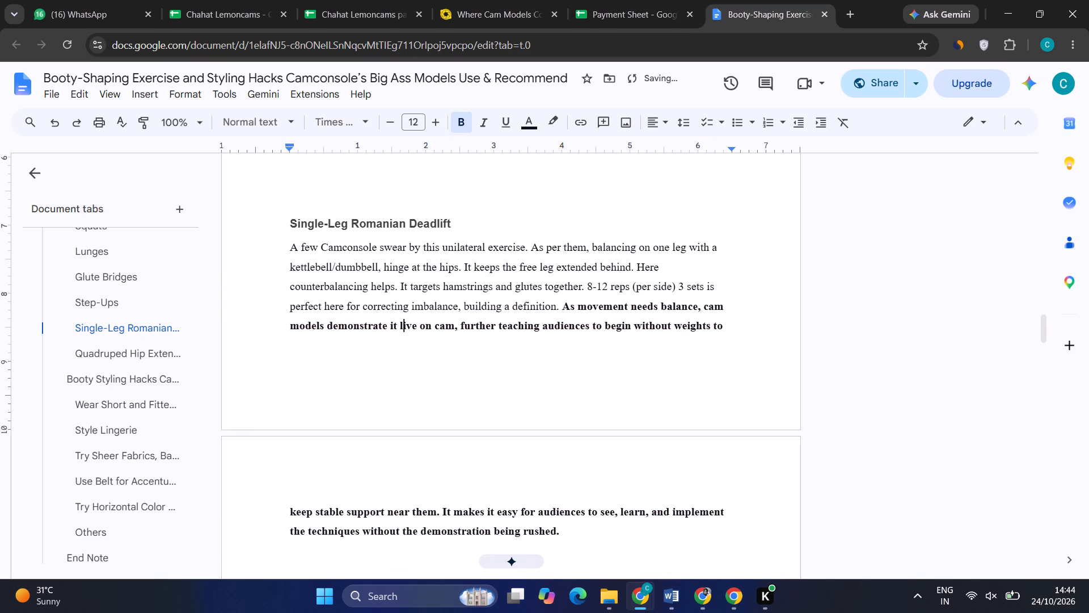
Delete the alternative title "How Camconsole's Curvy Stars Prepare for their Live Cam Shows?" and the "Or" line above it.
scroll(571, 450, "up", 8)
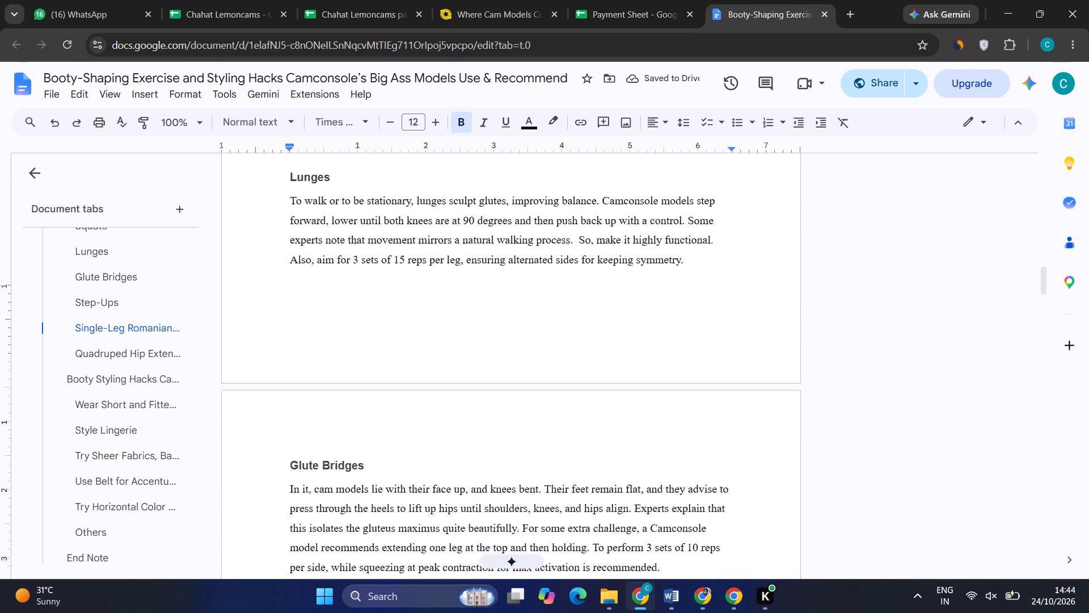
scroll(571, 450, "up", 10)
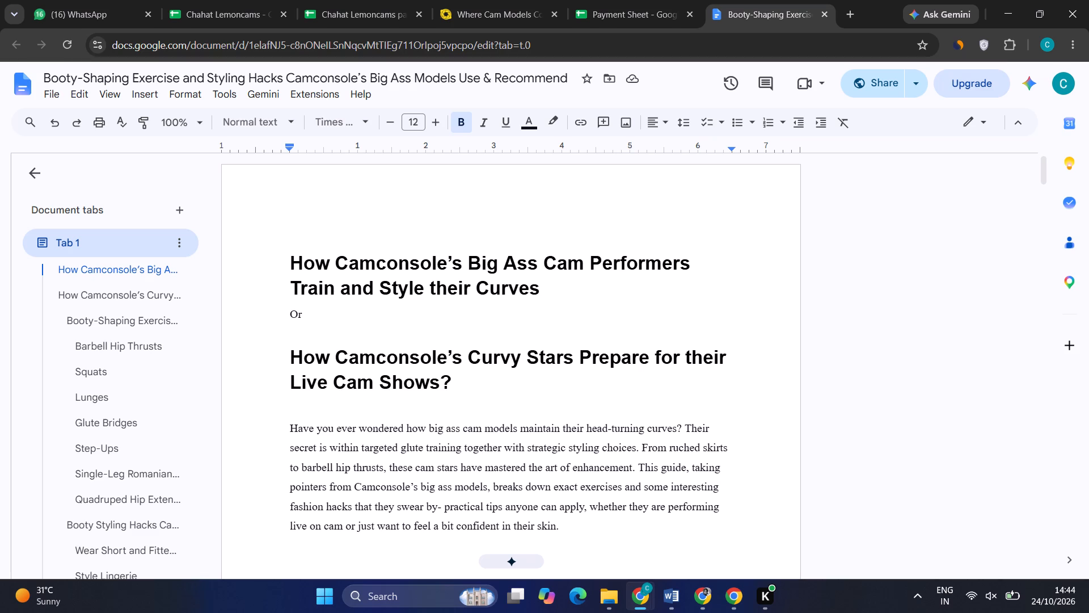
triple_click(614, 359)
scroll(614, 359, "down", 1)
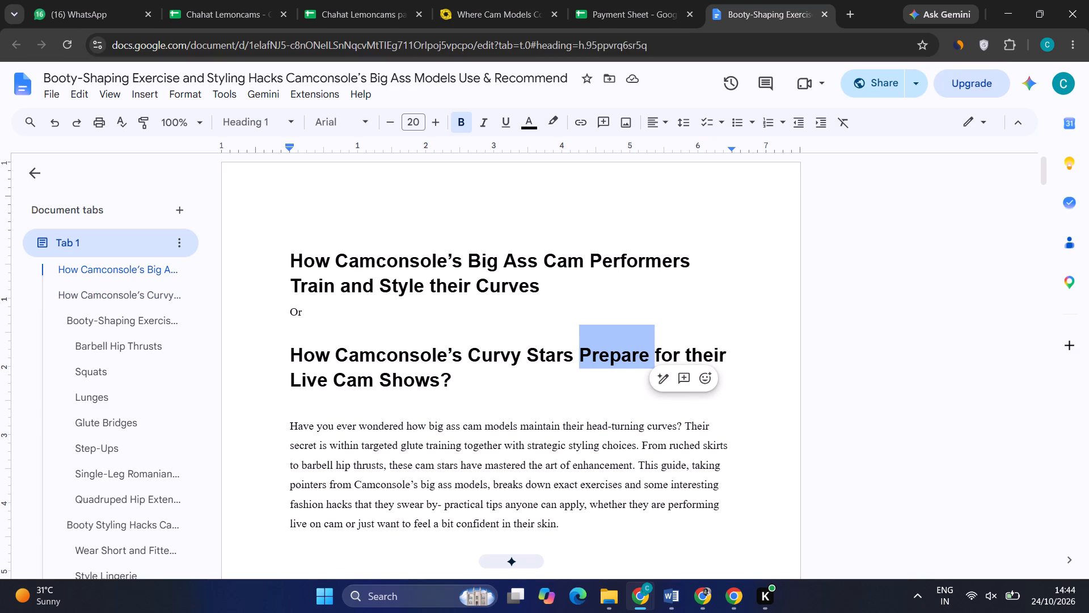
scroll(614, 359, "down", 4)
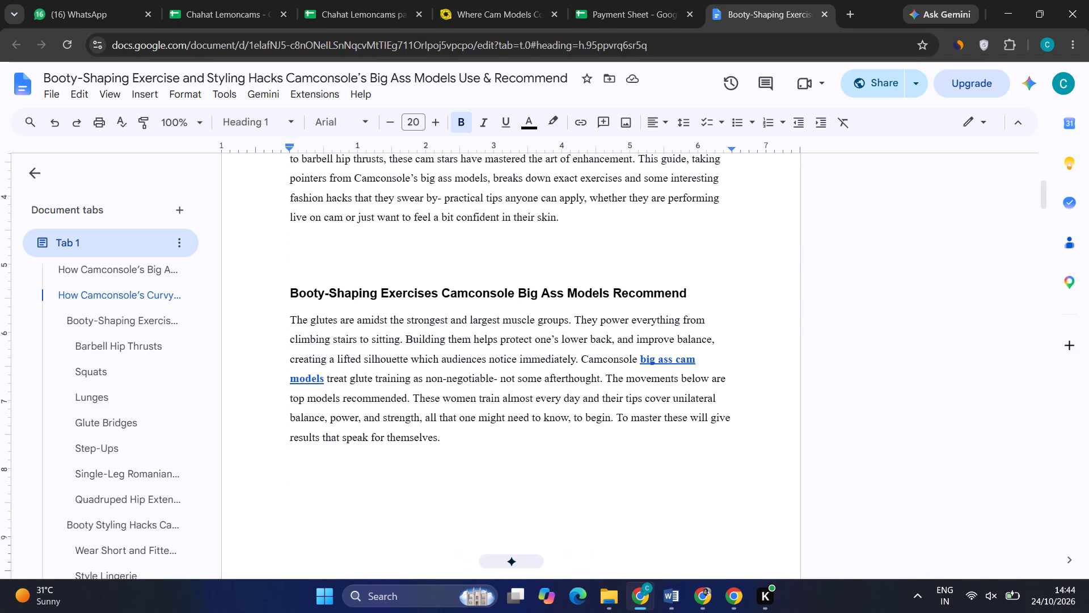
scroll(614, 359, "up", 1)
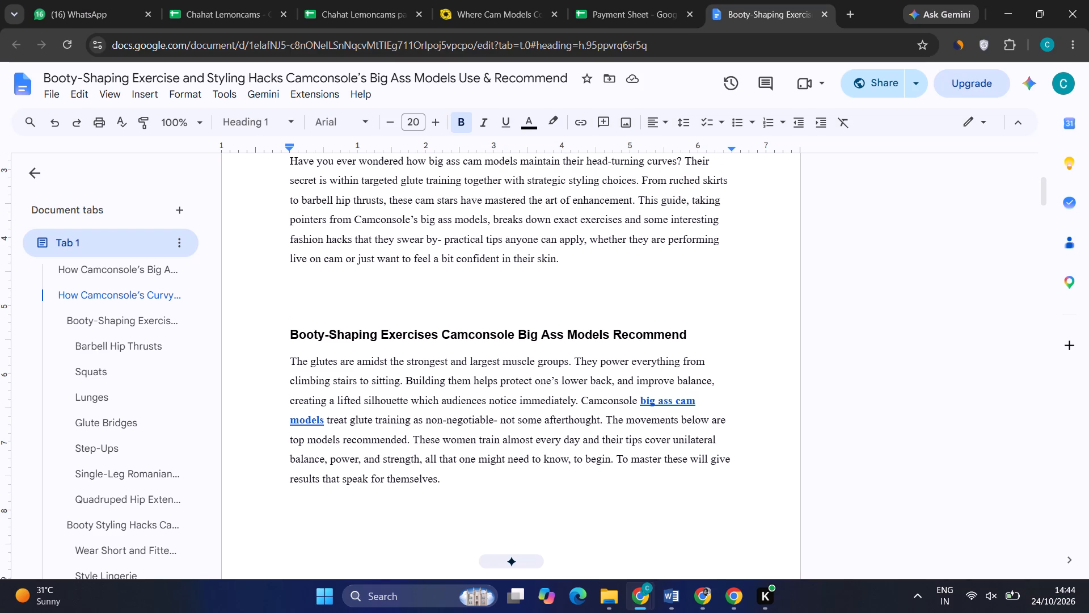
scroll(614, 359, "up", 1)
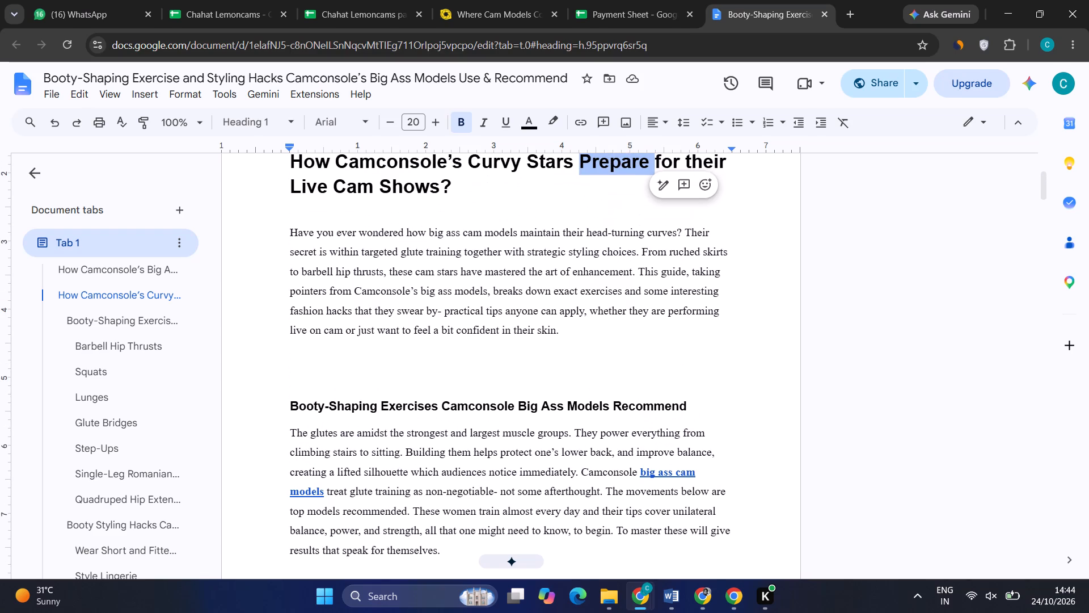
scroll(513, 188, "up", 1)
triple_click(468, 294)
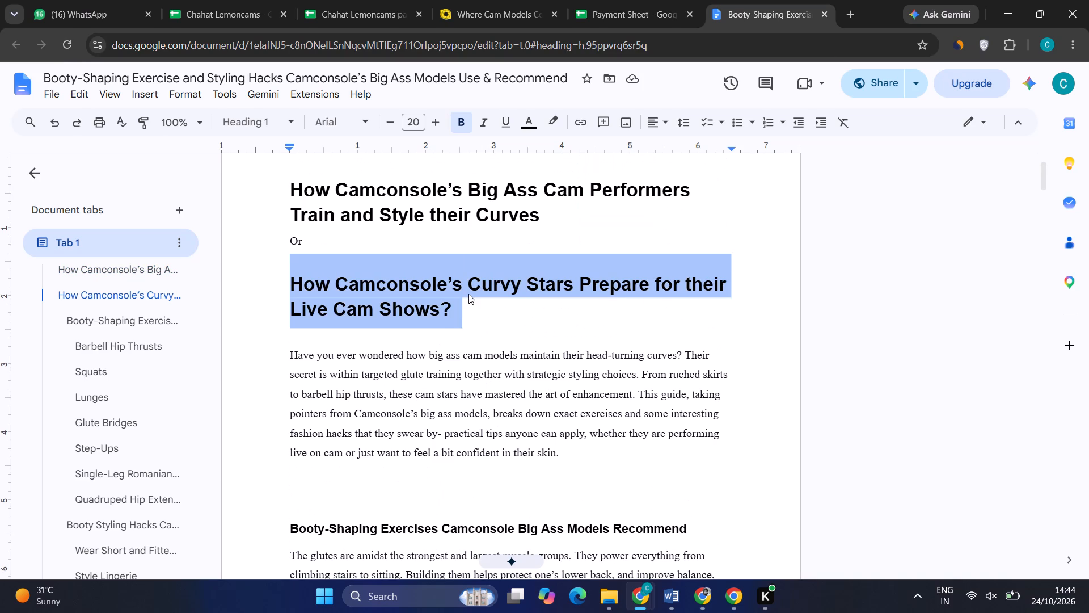
key("BackSpace")
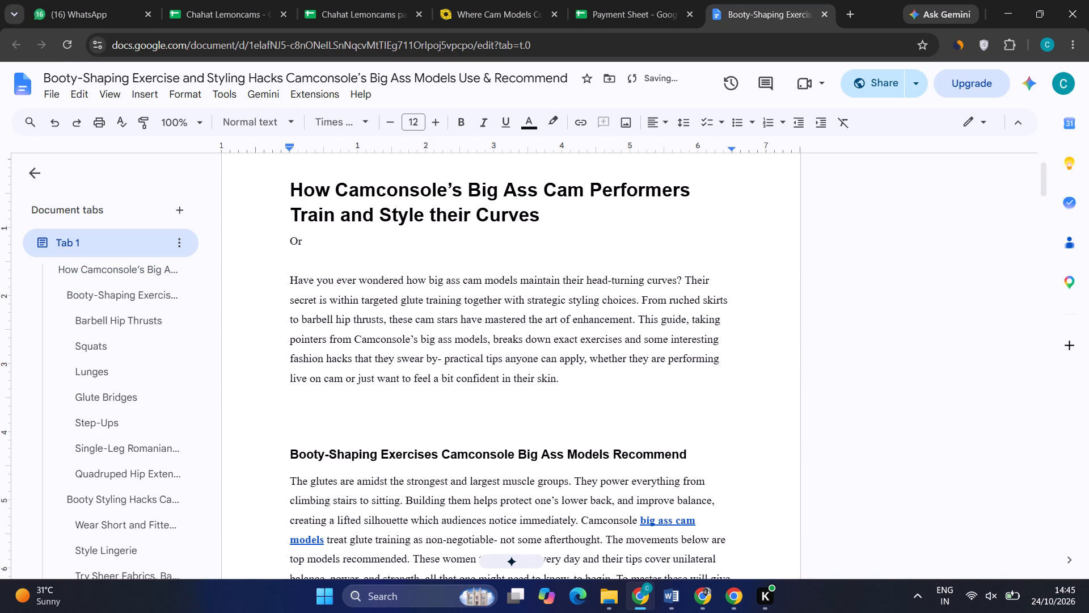
key("shift+Up")
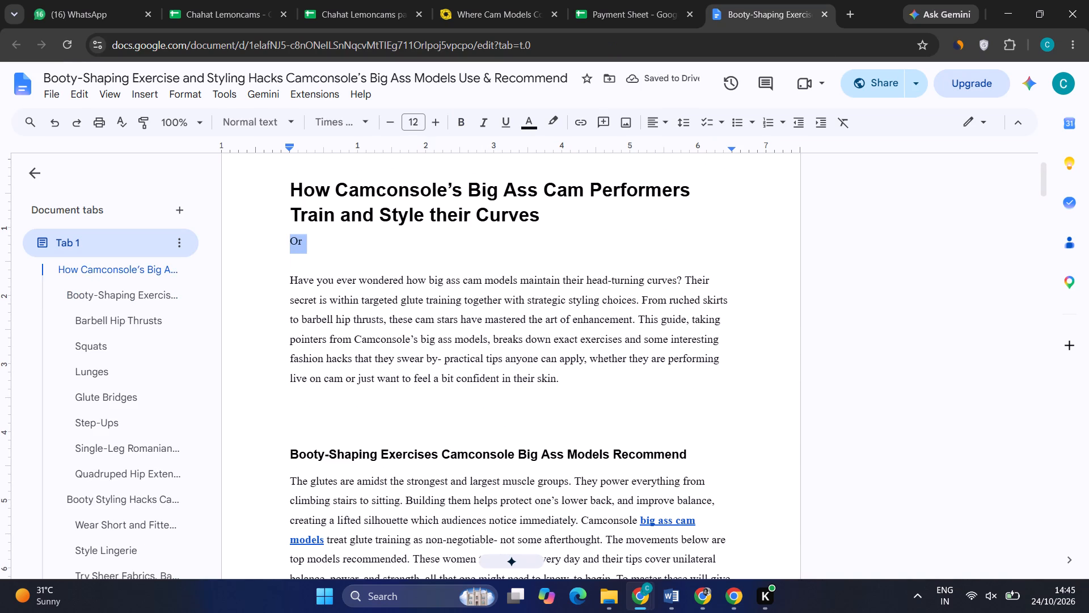
key("BackSpace")
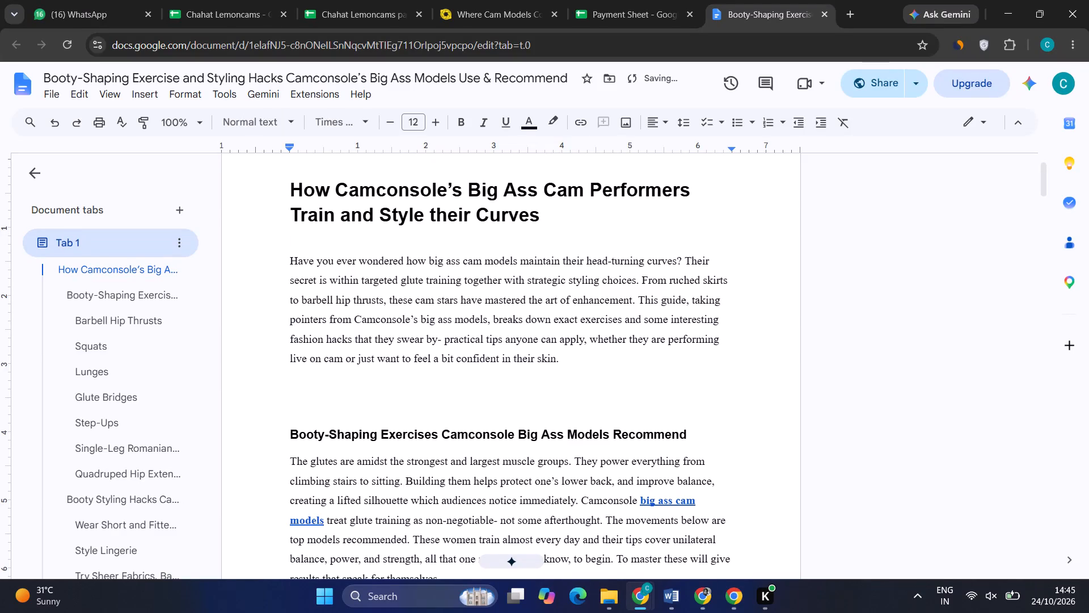
Replace "Recommend" with "Use" at the end of the "Booty-Shaping Exercises Camconsole Big Ass Models" heading.
scroll(516, 322, "down", 2)
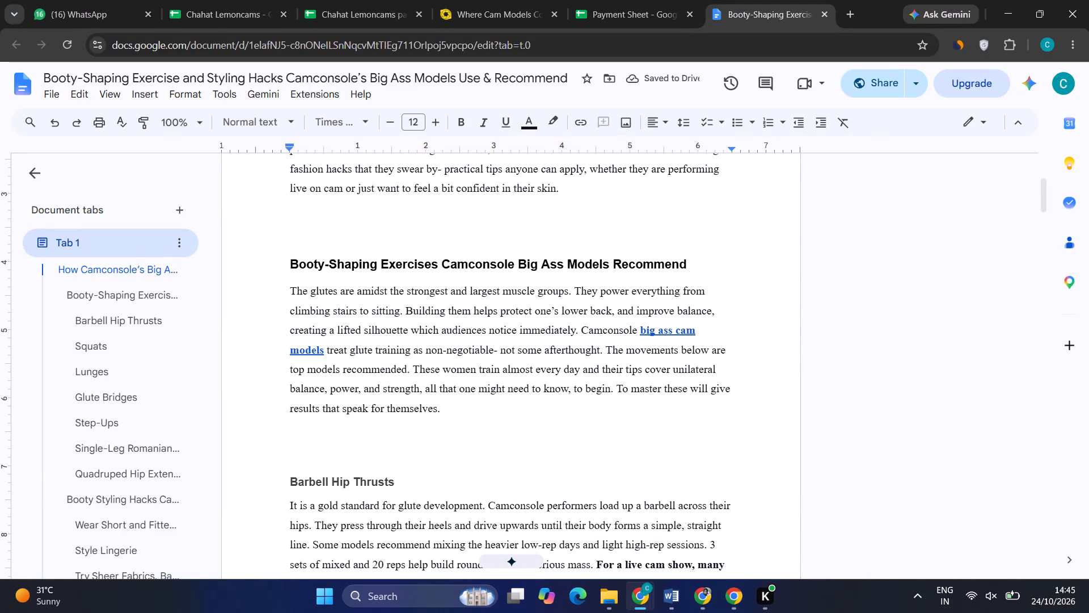
left_click(590, 261)
key("End")
key("ctrl+shift+Left")
type("Use")
key("space")
scroll(590, 261, "up", 6)
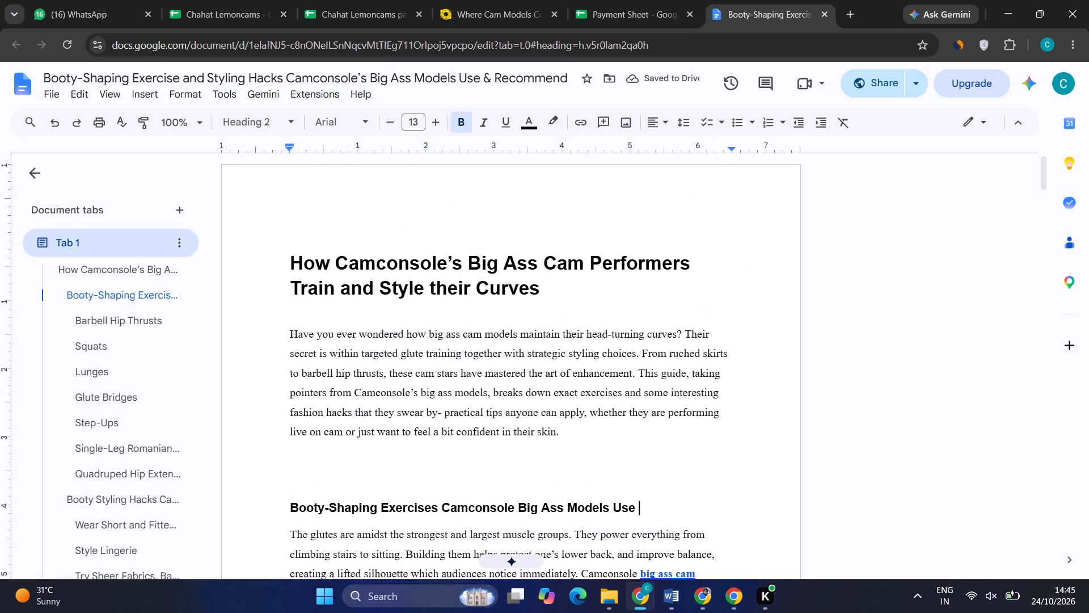
key("ctrl+shift+Up")
key("Left")
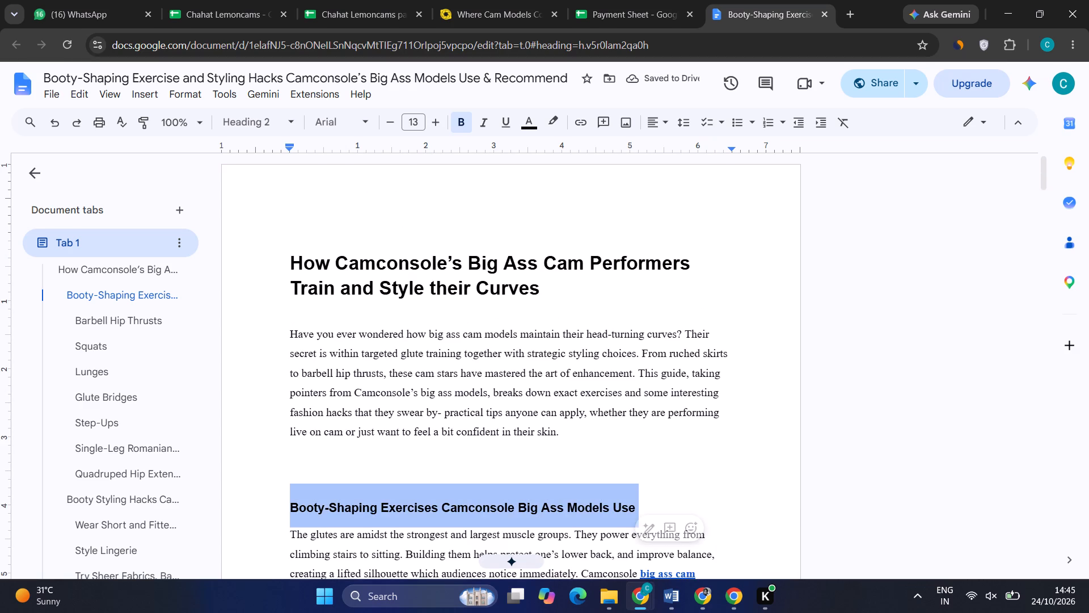
key("ctrl+shift+Down")
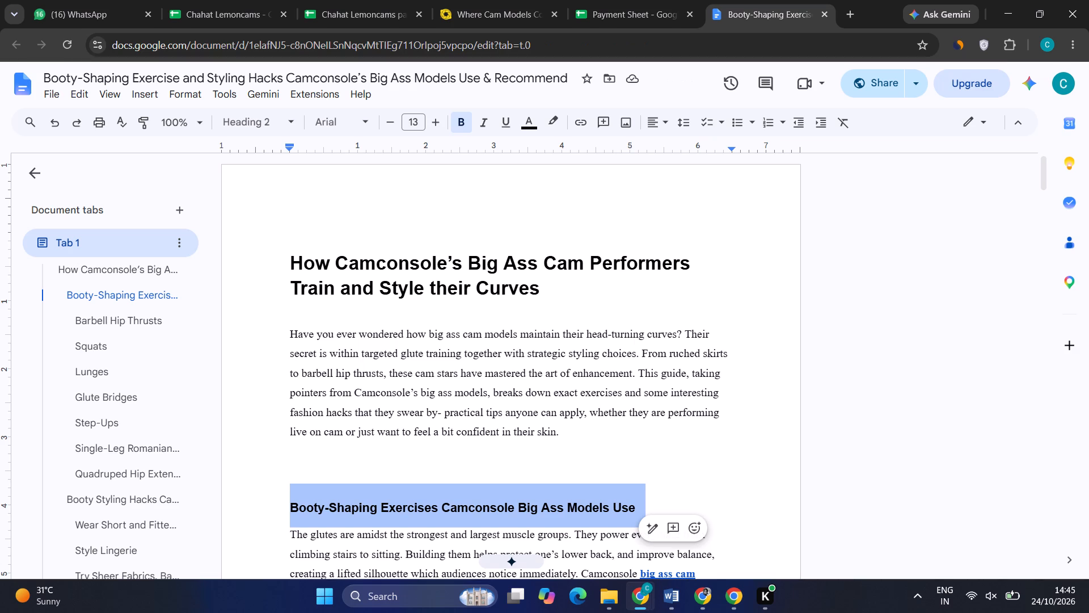
Look through the exercise sections from the Booty-Shaping Exercises heading to Single-Leg Romanian Deadlift.
scroll(590, 261, "down", 3)
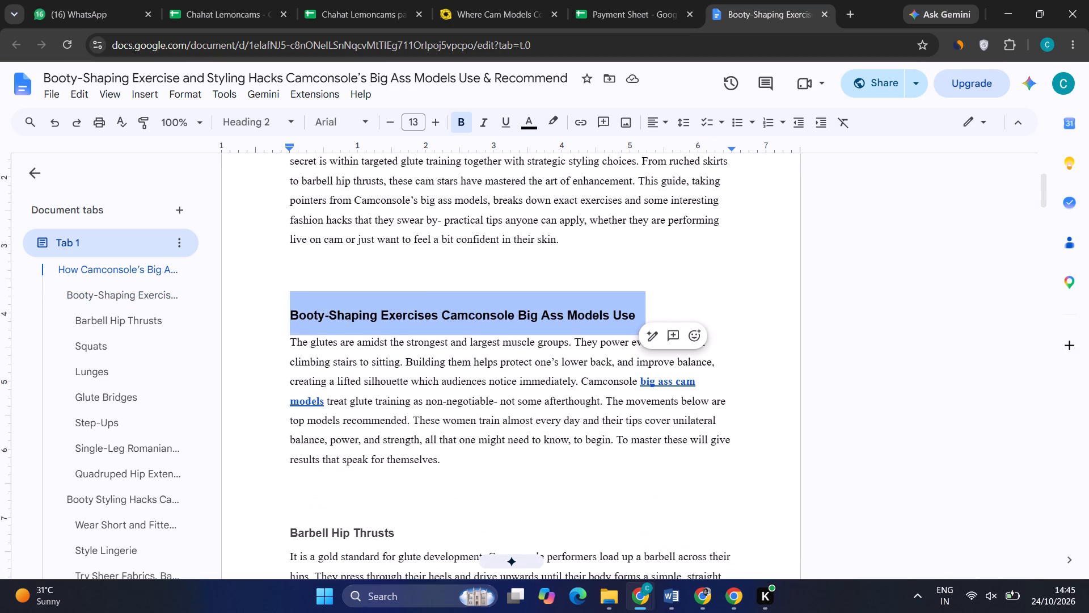
scroll(590, 261, "down", 5)
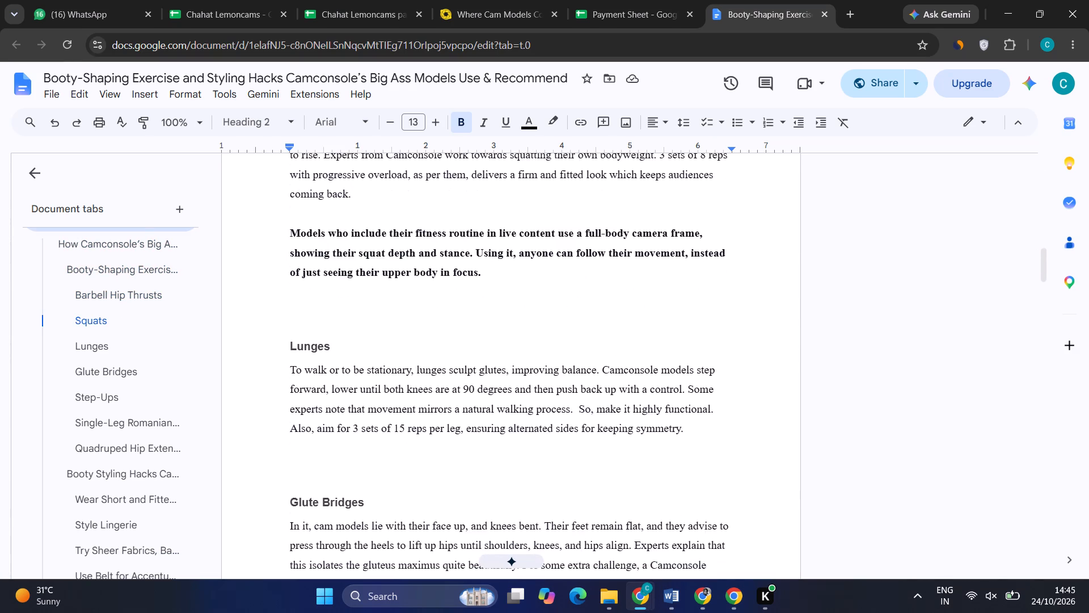
scroll(590, 261, "down", 5)
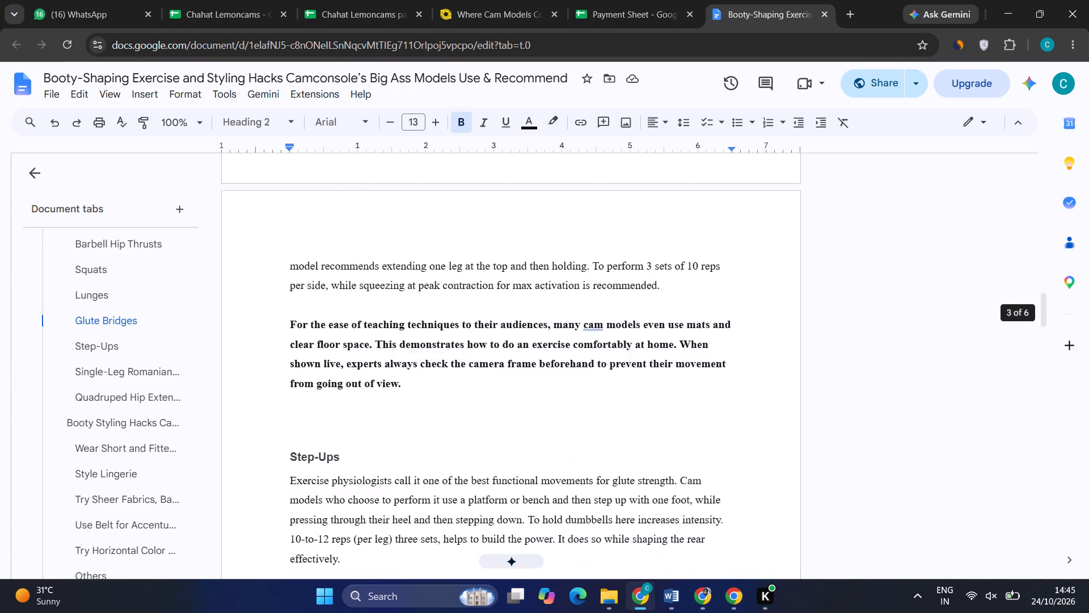
scroll(590, 261, "down", 4)
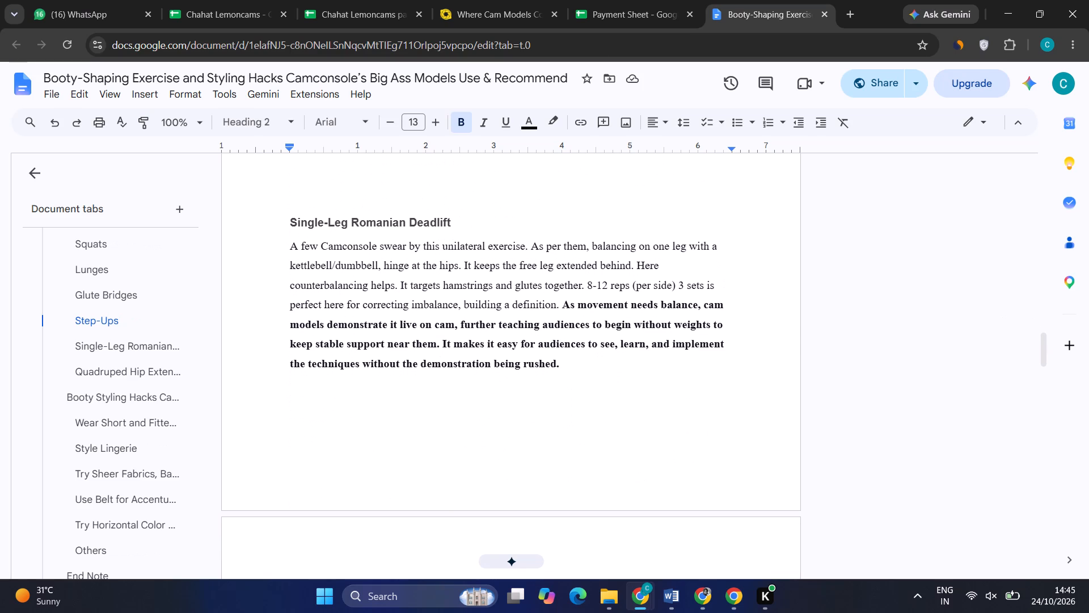
Insert "answering all 'how tos?'" after "models demonstrate it live on cam," in the bolded Single-Leg Romanian Deadlift text.
left_click(370, 321)
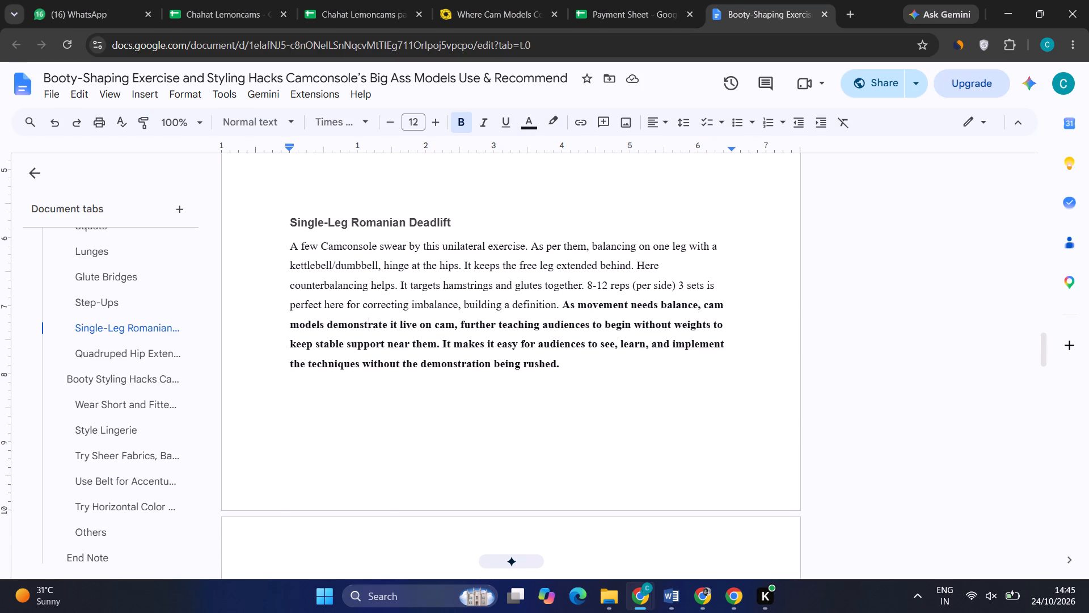
left_click(458, 326)
key("Right")
type("anser")
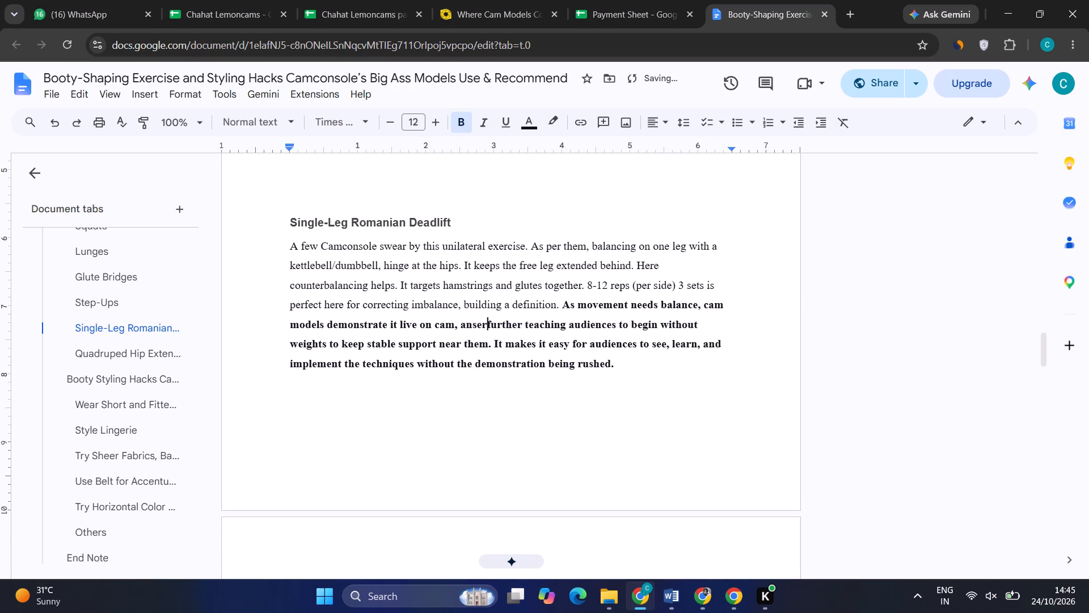
key("BackSpace")
key("BackSpace")
key("e")
key("BackSpace")
type("wering all")
key("space")
type("'how tos?'")
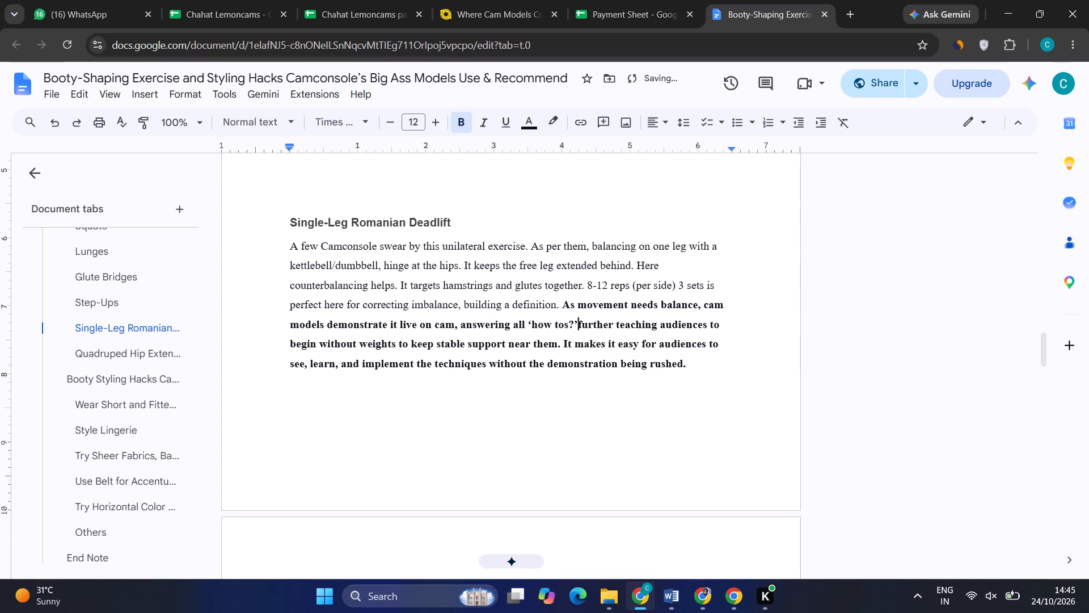
key("space")
Reword "further teaching audiences" in the same bolded text as a new sentence start: "Further they recommend all".
key("shift+Right")
key("shift+f")
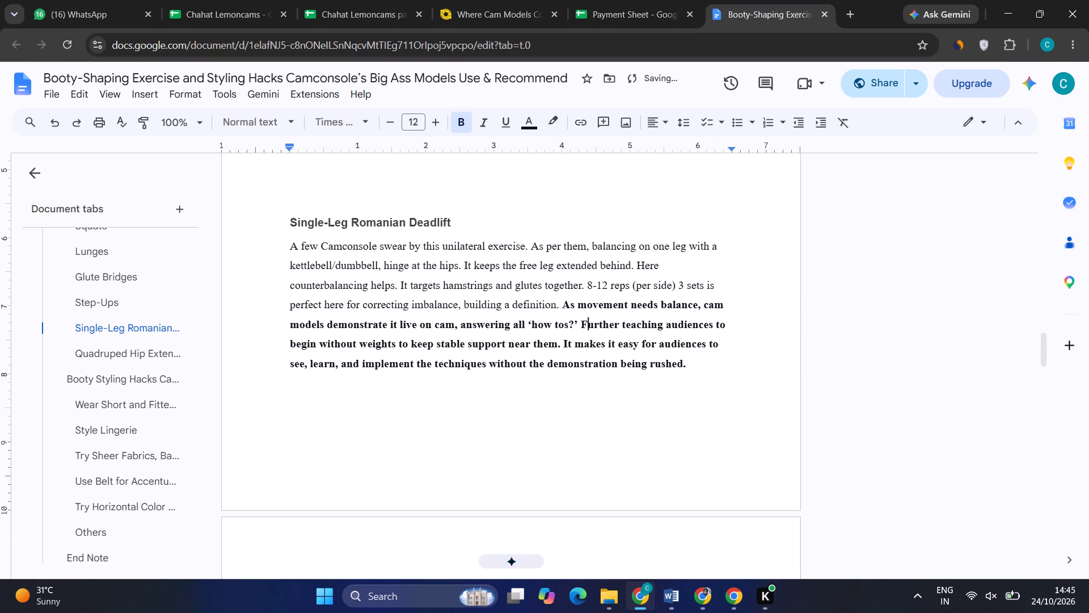
key("ctrl+shift+Right")
key("Right")
type("they")
key("space")
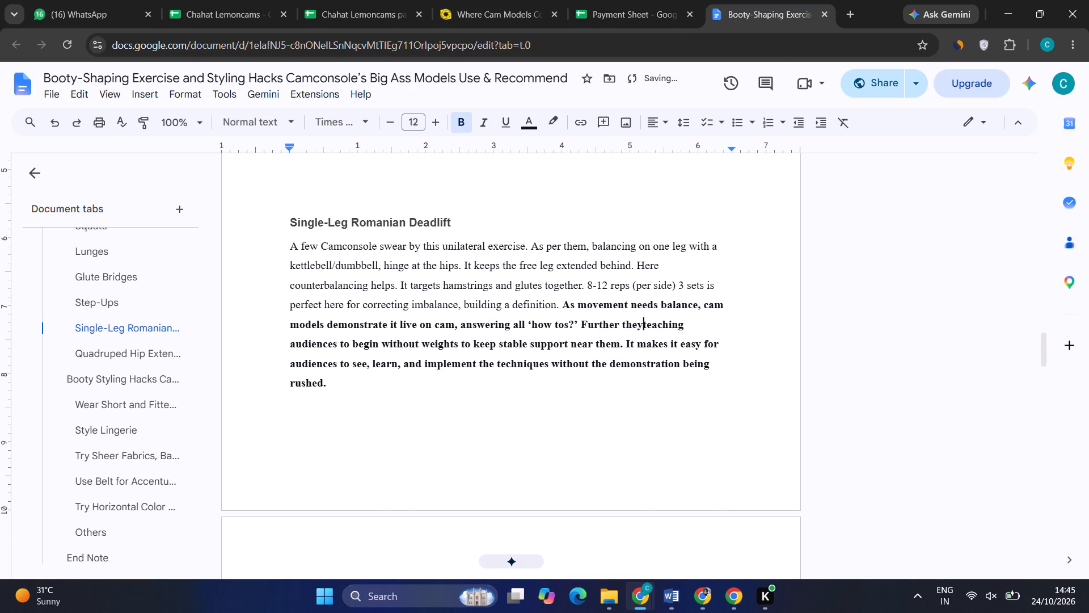
key("ctrl+shift+Right")
key("Right")
key("Left")
key("BackSpace")
key("BackSpace")
key("BackSpace")
key("ctrl+shift+Left")
type("recome")
key("BackSpace")
type("mend all")
key("Right")
key("ctrl+shift+Right")
key("BackSpace")
Replace "audiences" with "all" in the bolded sentence beginning "It makes it easy for".
key("ctrl+shift+Right")
key("ctrl+shift+Right")
key("ctrl+shift+Right")
key("ctrl+shift+Right")
key("ctrl+shift+Right")
key("ctrl+shift+Right")
key("ctrl+shift+Right")
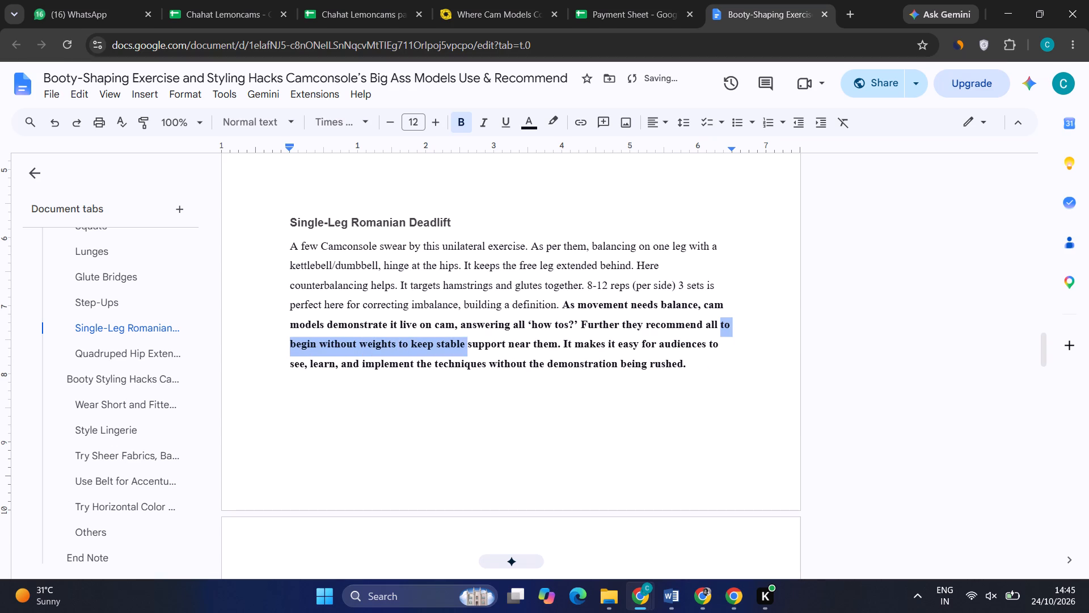
key("ctrl+shift+Right")
key("ctrl+shift+Right")
key("ctrl+shift+Right")
key("ctrl+shift+Right")
key("Right")
key("ctrl+shift+Right")
key("ctrl+shift+Right")
key("ctrl+shift+Right")
key("ctrl+shift+Right")
key("ctrl+shift+Right")
key("Right")
key("ctrl+shift+Right")
key("Right")
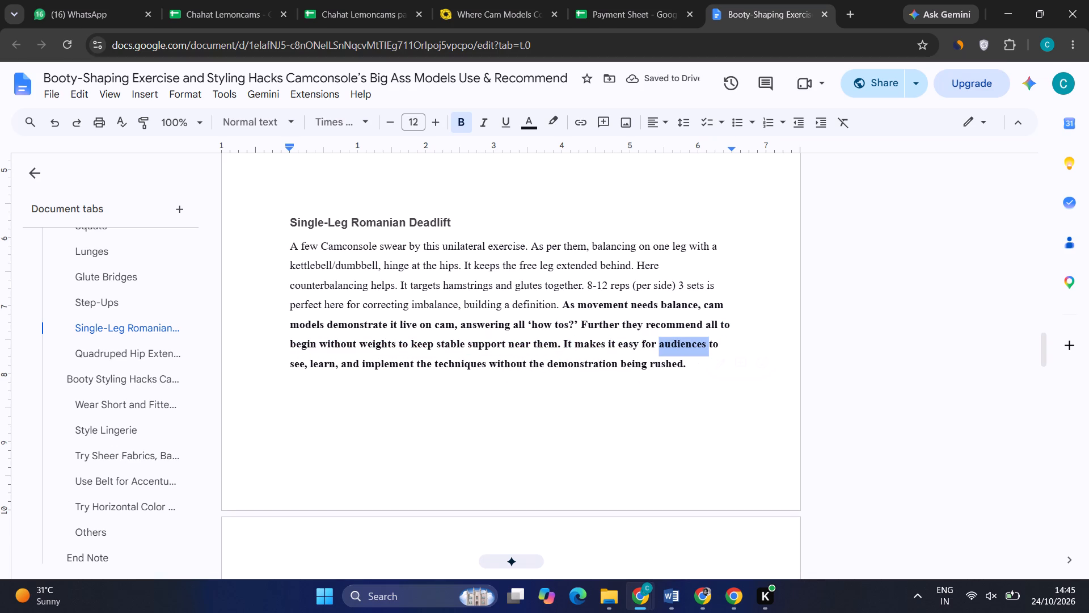
key("ctrl+shift+Left")
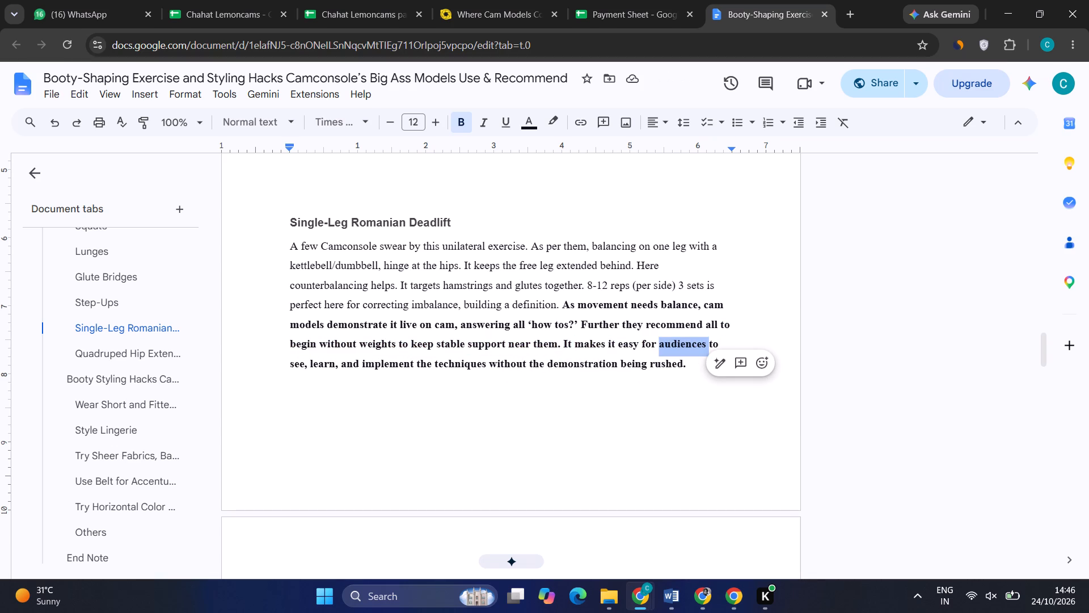
type("all")
key("space")
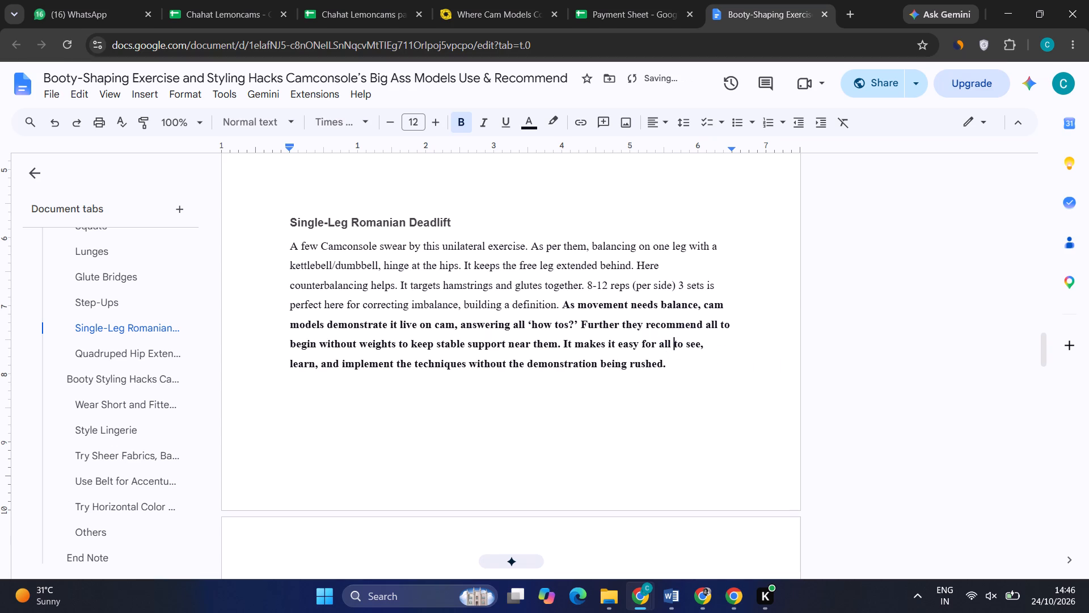
Look over the Quadruped Hip Extensions or the Donkey Kicks section that follows the deadlift text.
key("ctrl+shift+Down")
key("ctrl+shift+Down")
key("ctrl+shift+Down")
key("ctrl+shift+Down")
key("ctrl+shift+Down")
key("Right")
key("ctrl+shift+Down")
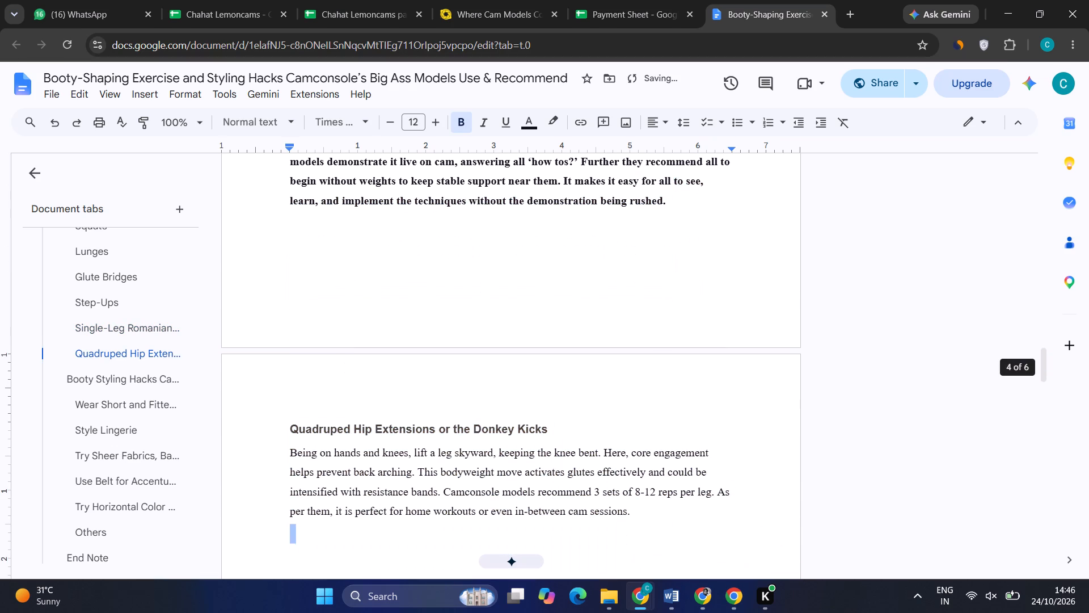
key("Left")
Switch to Word and add a blank line above the Booty Styling Hacks heading in the [ADD HERE] suggestions document.
key("alt+Tab")
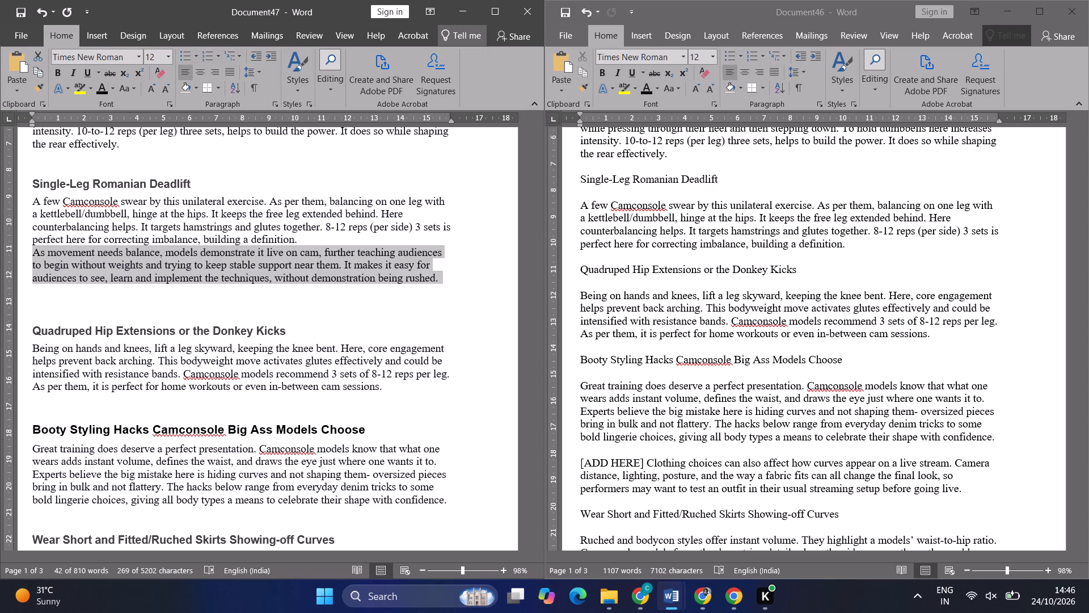
key("alt+Tab")
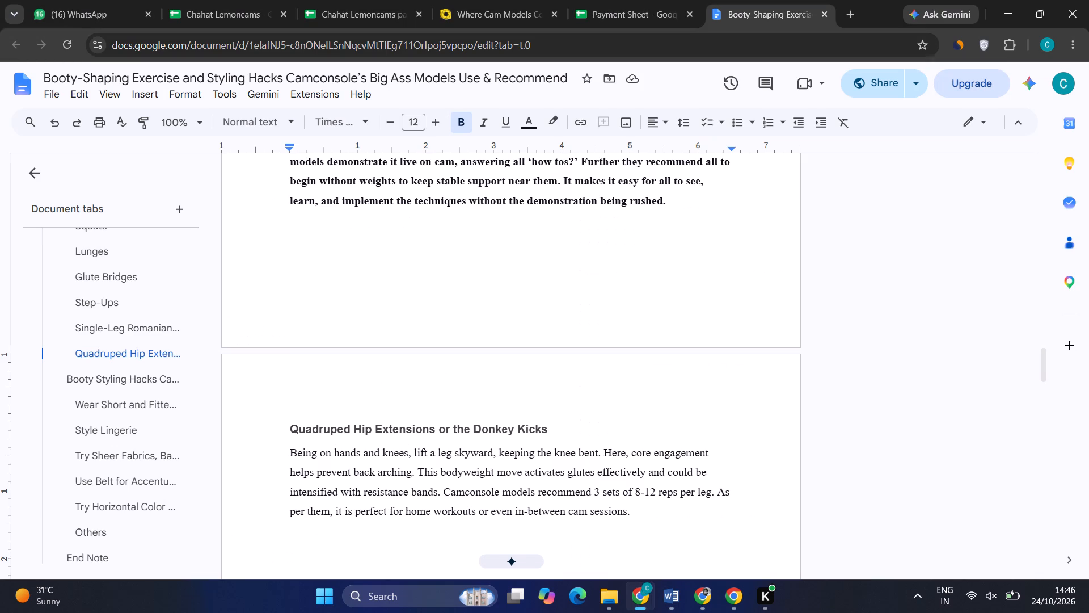
key("alt+Tab")
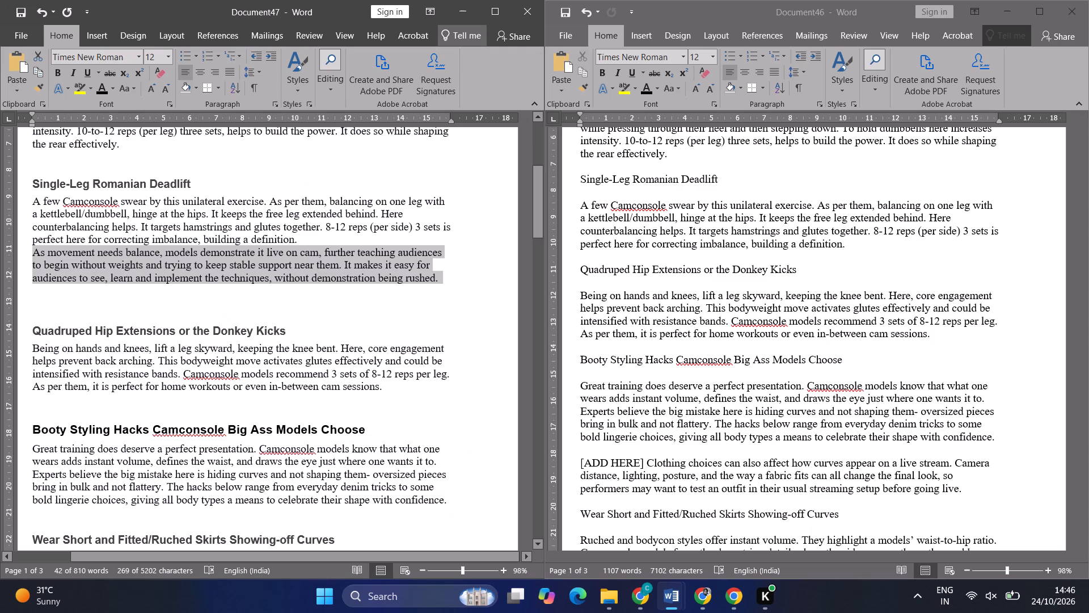
triple_click(707, 316)
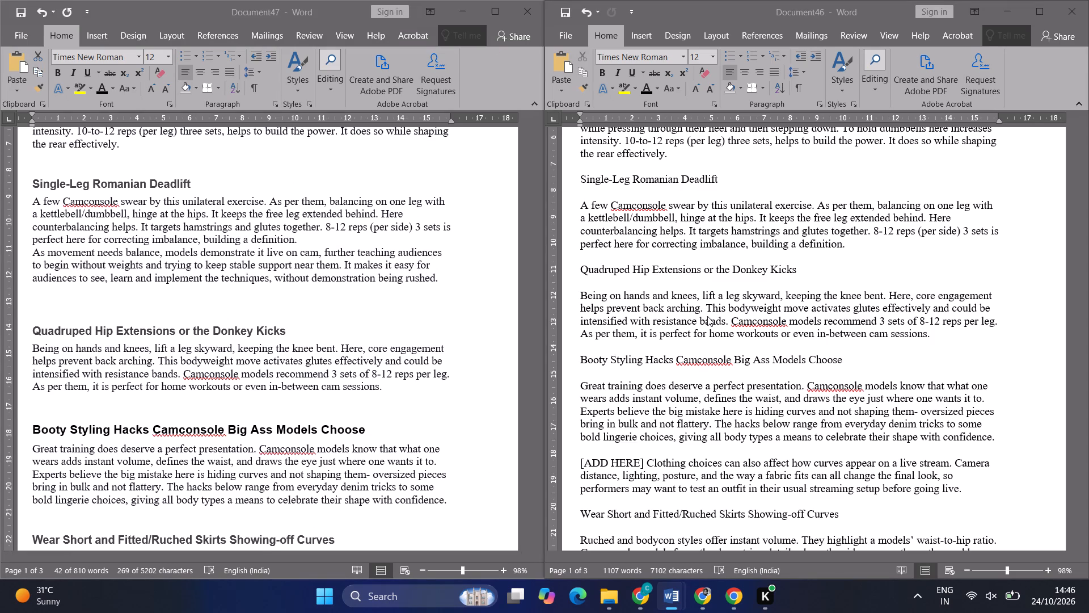
key("Right")
key("Return")
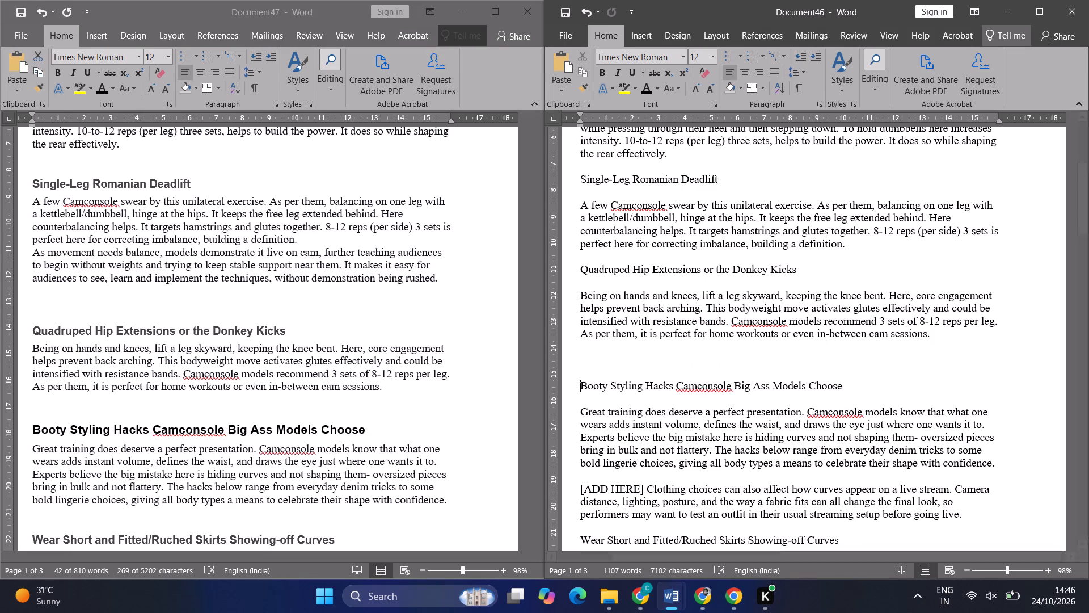
Compare the Booty Styling Hacks section of the draft with the matching section and [ADD HERE] paragraph in the suggestions document.
key("ctrl+shift+Down")
key("ctrl+shift+Down")
key("ctrl+shift+Down")
key("ctrl+shift+Down")
key("ctrl+shift+Down")
key("ctrl+shift+Down")
key("ctrl+shift+Down")
key("ctrl+shift+Down")
key("Left")
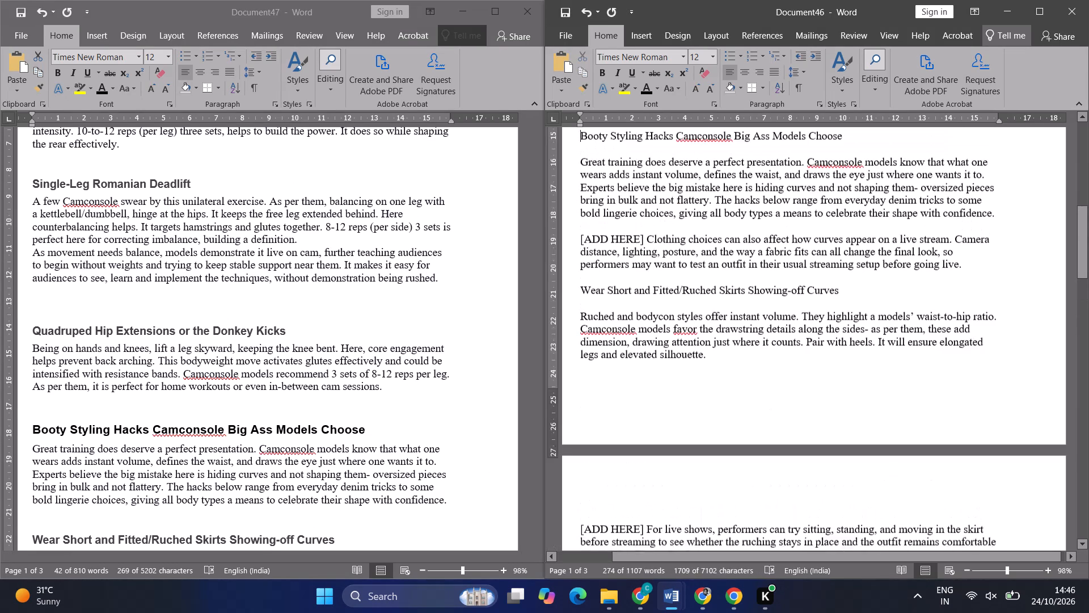
key("ctrl+shift+Down")
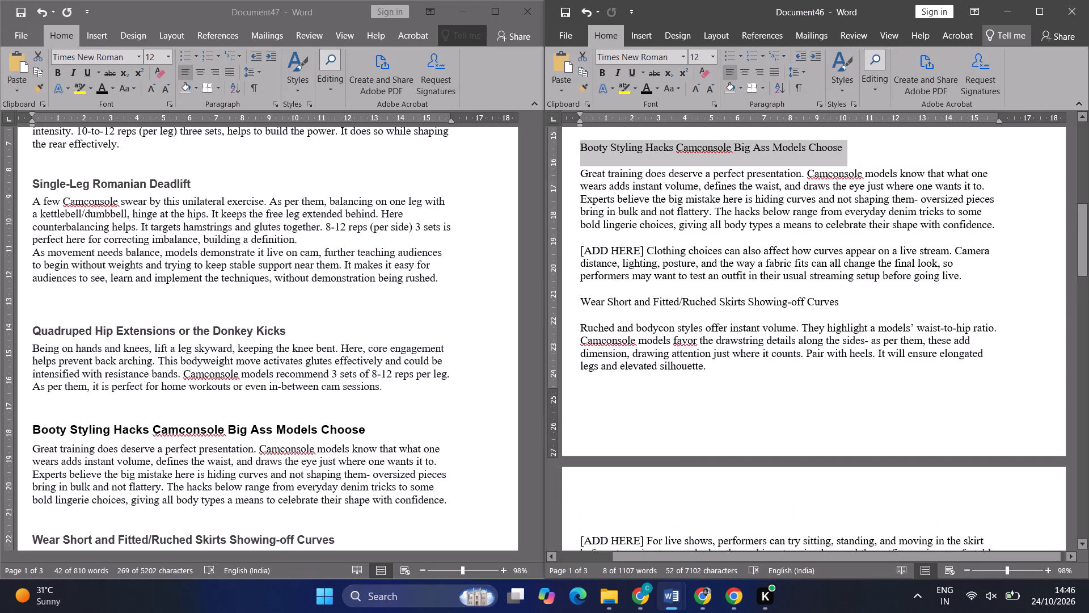
scroll(242, 362, "down", 1)
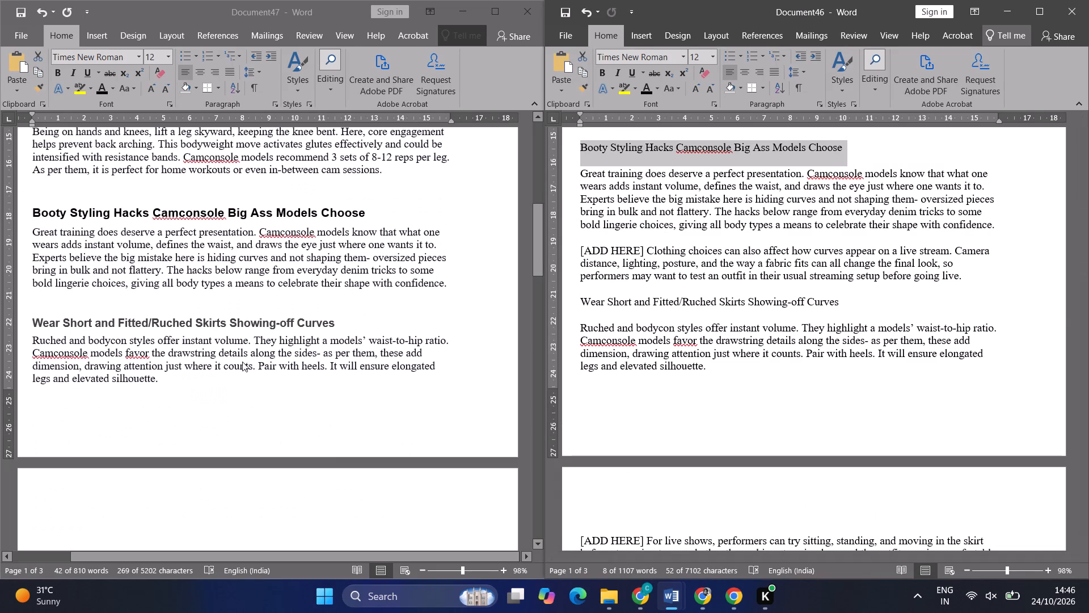
left_click(348, 269)
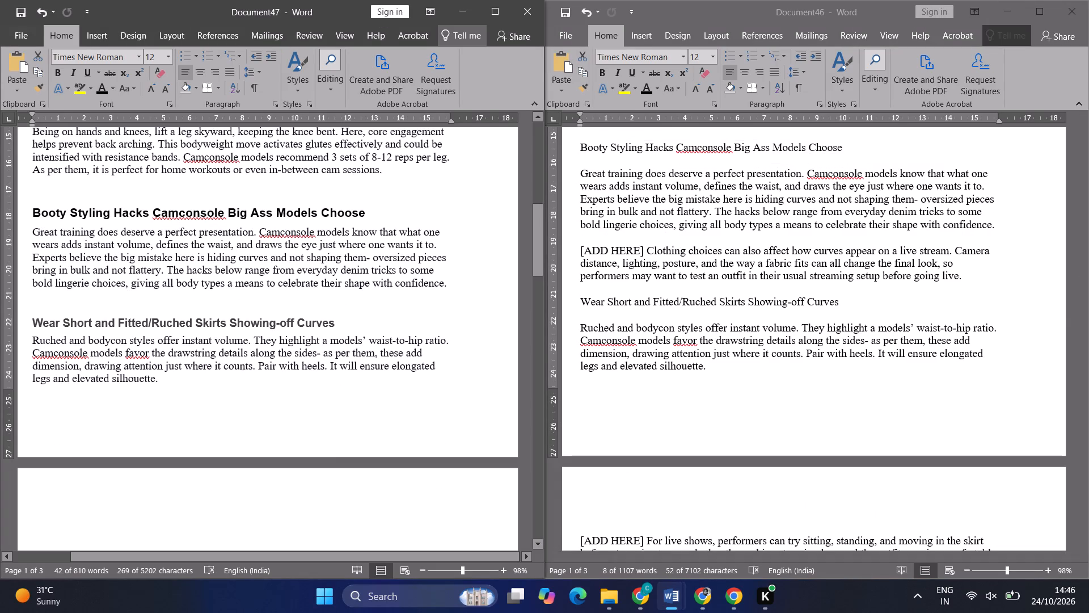
left_click(468, 289)
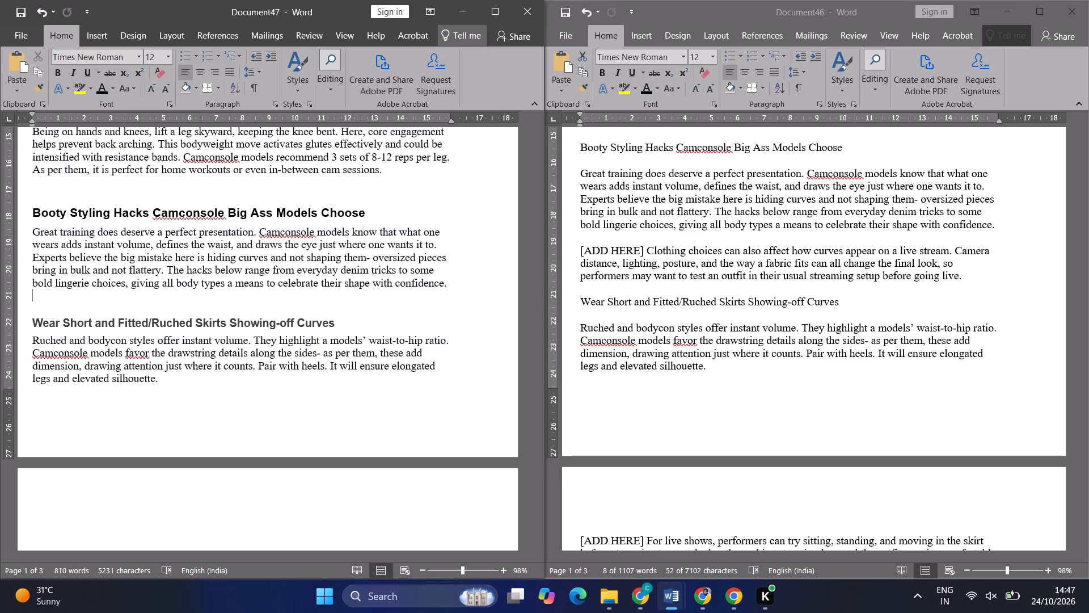
Delete the Booty Styling Hacks heading, its intro paragraph and its [ADD HERE] paragraph from the suggestions document.
triple_click(763, 223)
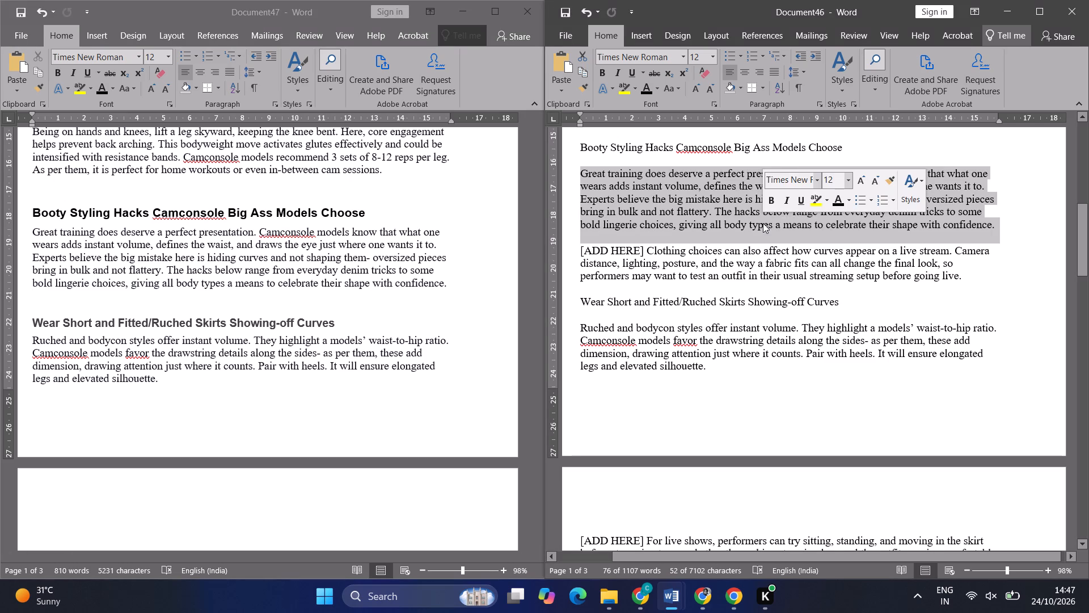
key("BackSpace")
key("ctrl+shift+Up")
key("BackSpace")
key("ctrl+shift+Down")
key("BackSpace")
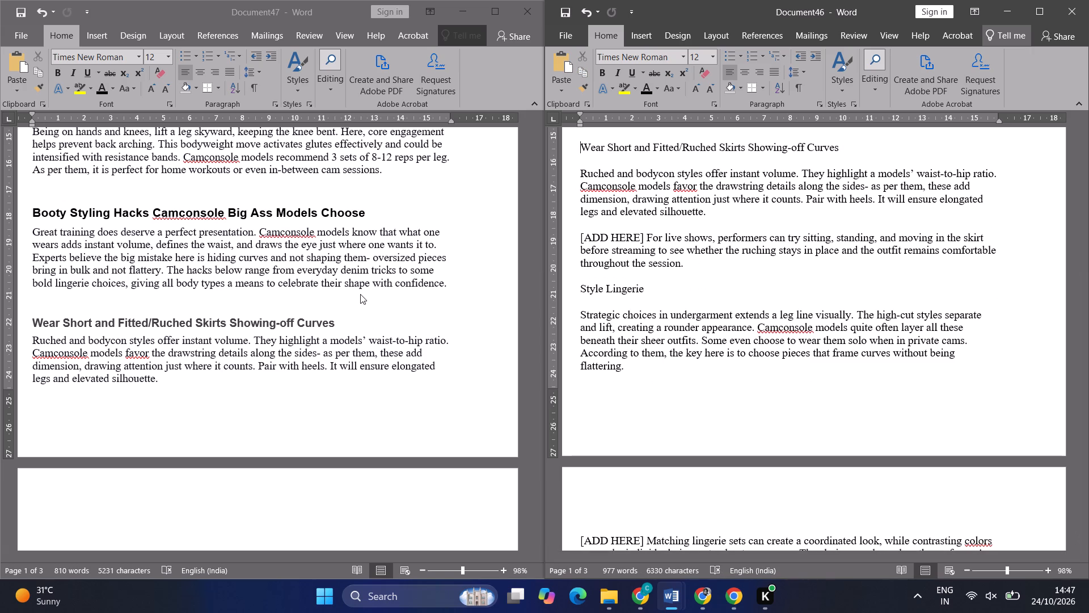
In the draft's Wear Short and Fitted/Ruched Skirts paragraph, reword "Pair with heels." as "When paired with heels,".
left_click(269, 321)
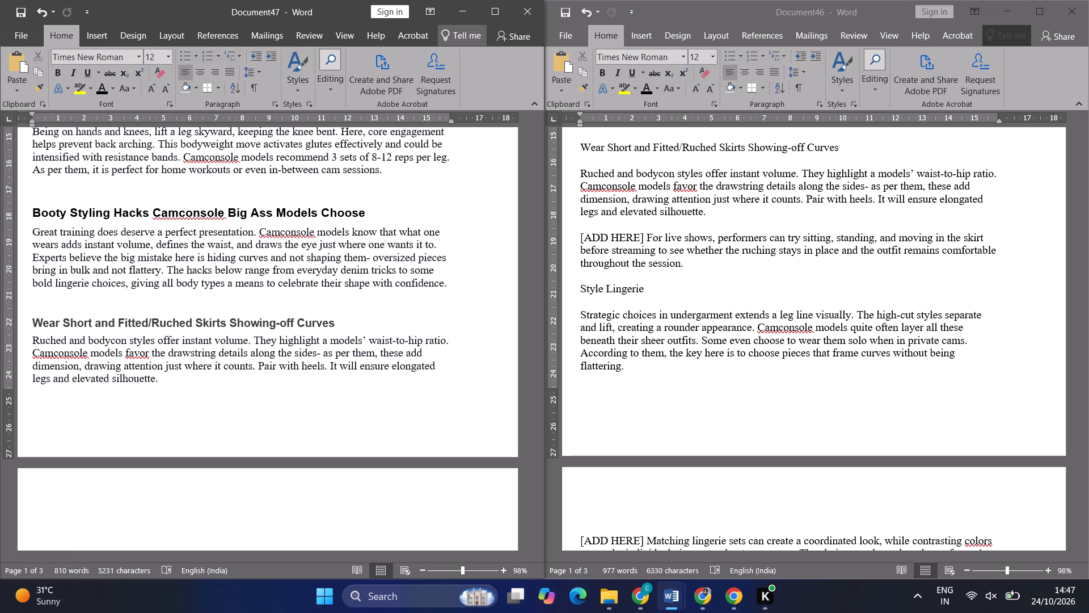
left_click(270, 359)
key("Right")
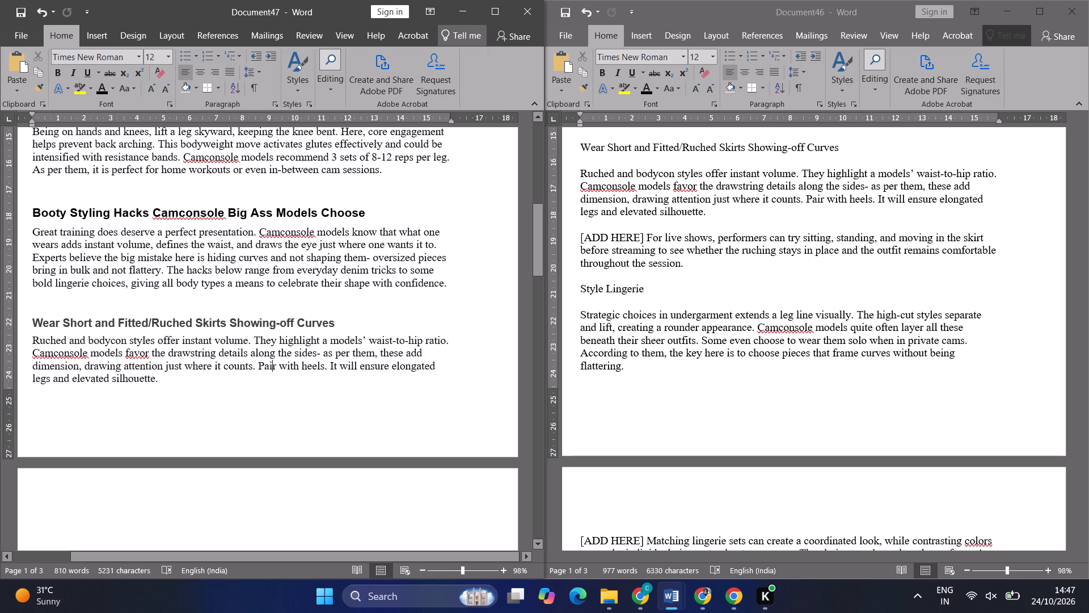
key("Right")
key("ctrl+shift+Left")
type("When")
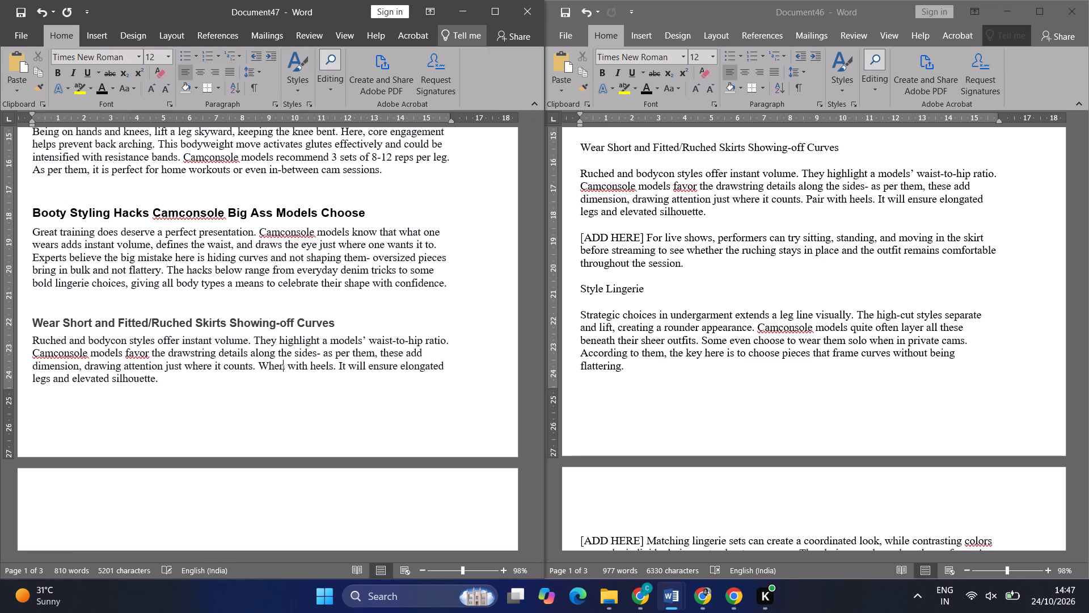
key("space")
type("paired")
key("Right")
key("ctrl+shift+Right")
key("ctrl+shift+Right")
key("ctrl+shift+Right")
key("Right")
key("BackSpace")
key("BackSpace")
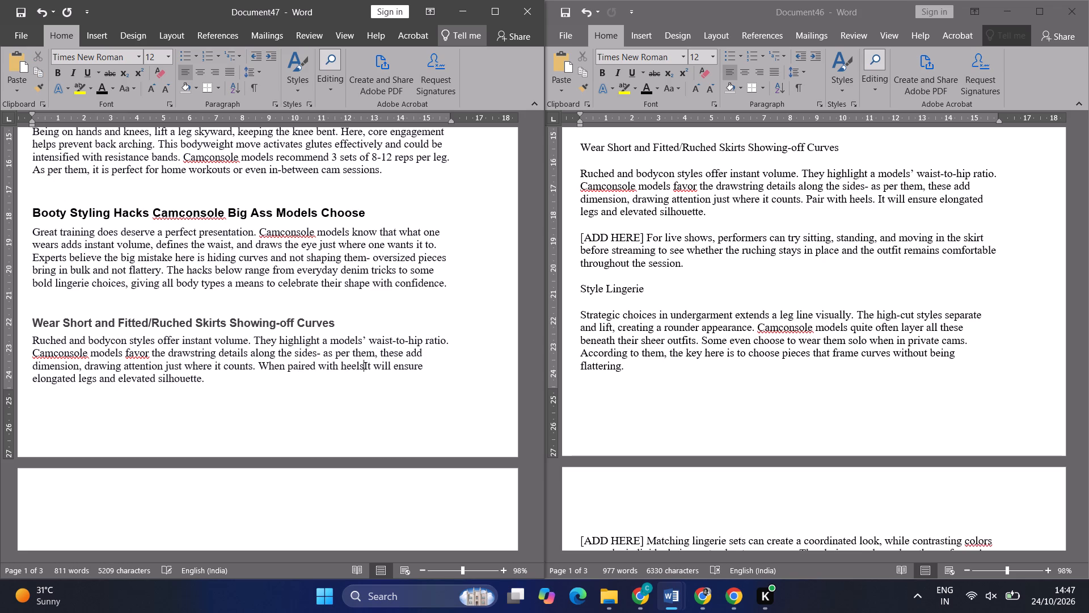
type(",")
key("space")
Change "It will ensure" to "it ensures" so it continues the heels sentence.
key("ctrl+shift+Right")
key("Right")
key("ctrl+shift+Left")
type("it")
key("space")
key("ctrl+shift+Right")
key("BackSpace")
key("ctrl+shift+Right")
key("Right")
key("Left")
key("s")
key("Right")
key("ctrl+shift+Right")
key("ctrl+shift+Right")
Append "For live shows many models try to include" to the end of the skirts paragraph.
key("End")
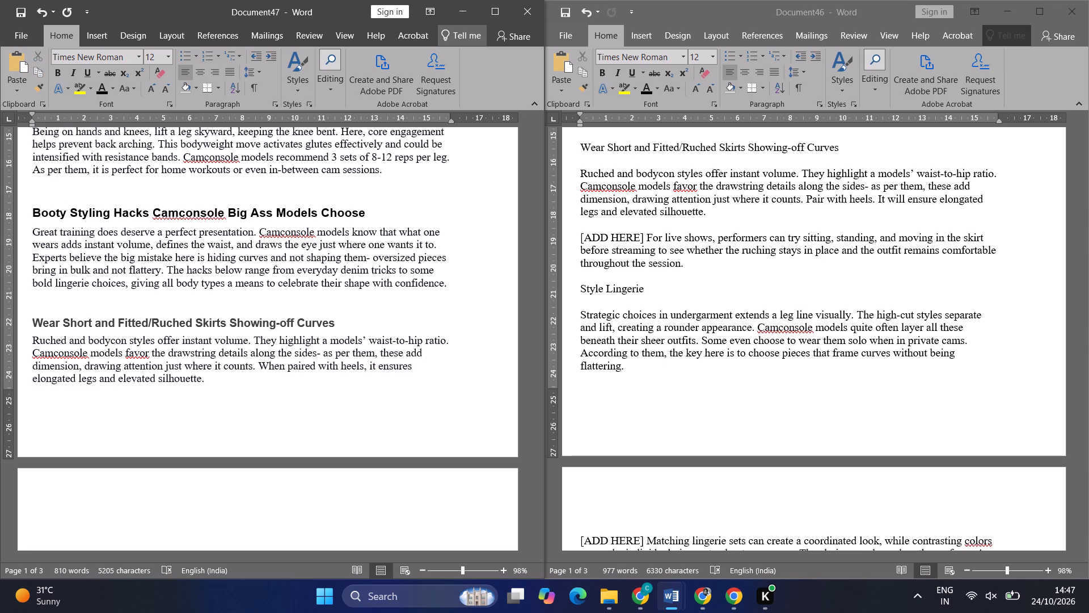
key("space")
type("For live c")
key("BackSpace")
type("shows many models try to include")
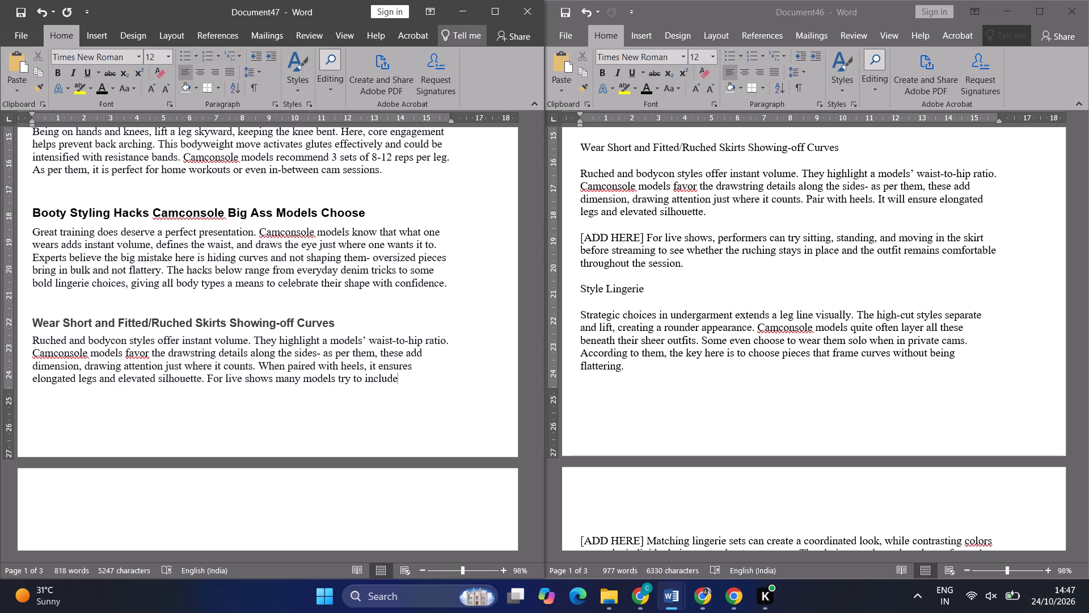
Expand "For live shows" in the added sentence to "For their live cam shows".
key("ctrl+shift+Left")
key("ctrl+shift+Left")
key("ctrl+shift+Left")
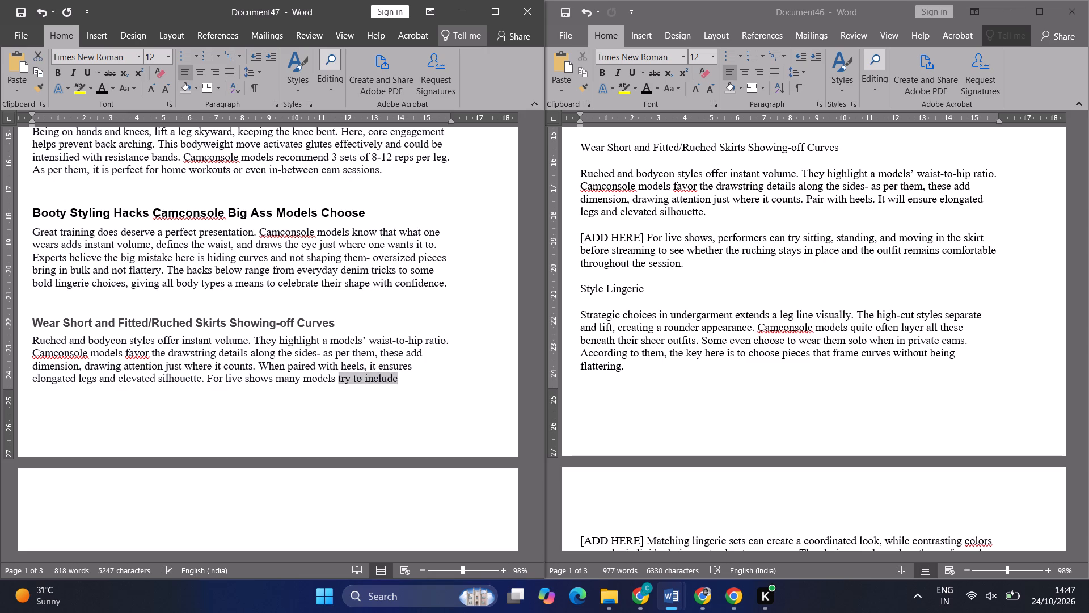
key("Left")
key("ctrl+shift+Left")
key("ctrl+shift+Left")
key("ctrl+shift+Left")
key("Left")
key("ctrl+shift+Left")
key("Left")
key("a")
key("BackSpace")
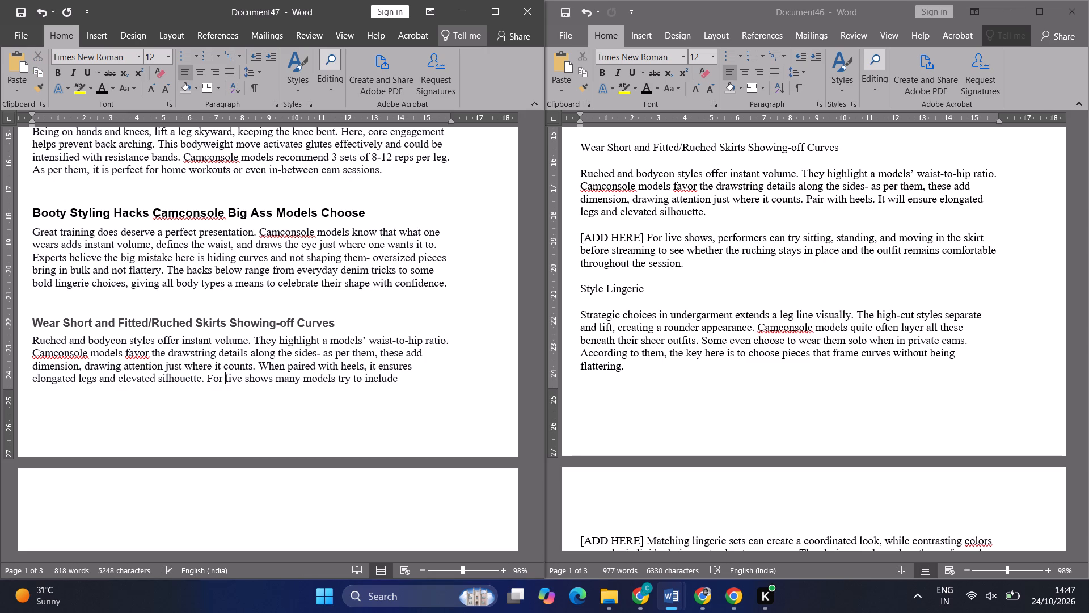
type("their")
key("space")
key("ctrl+shift+Right")
key("Right")
type("cm")
key("space")
key("BackSpace")
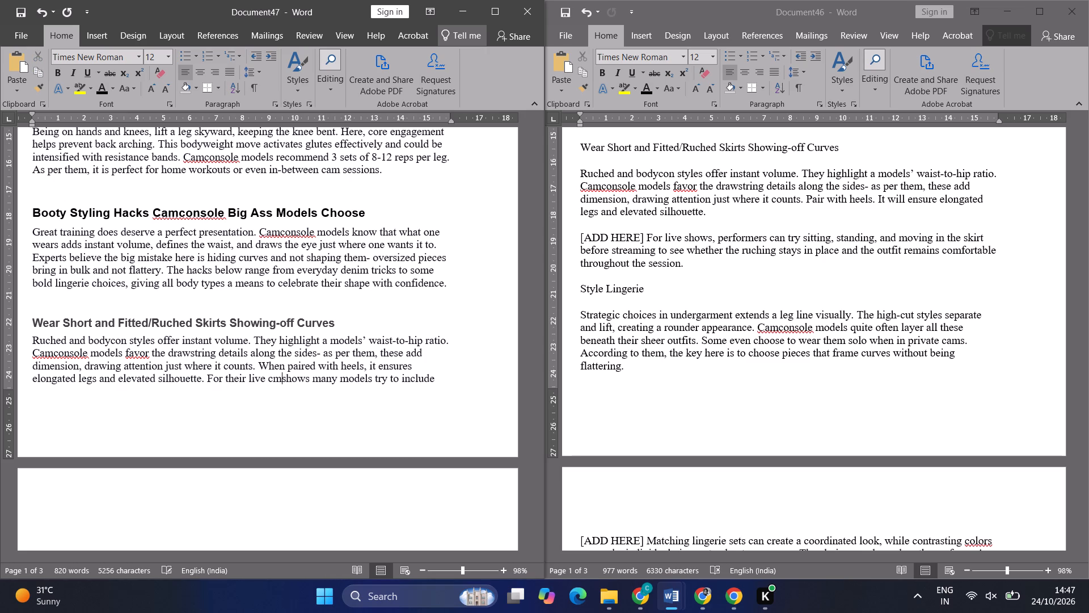
key("BackSpace")
type("am")
key("space")
Delete "many" before "models" in the added sentence.
key("ctrl+shift+Right")
key("Right")
key("ctrl+shift+Right")
key("BackSpace")
Replace "try to include" with "try to sit, stand and move in skirt, before streaming, to see whether ruching stays in place".
key("End")
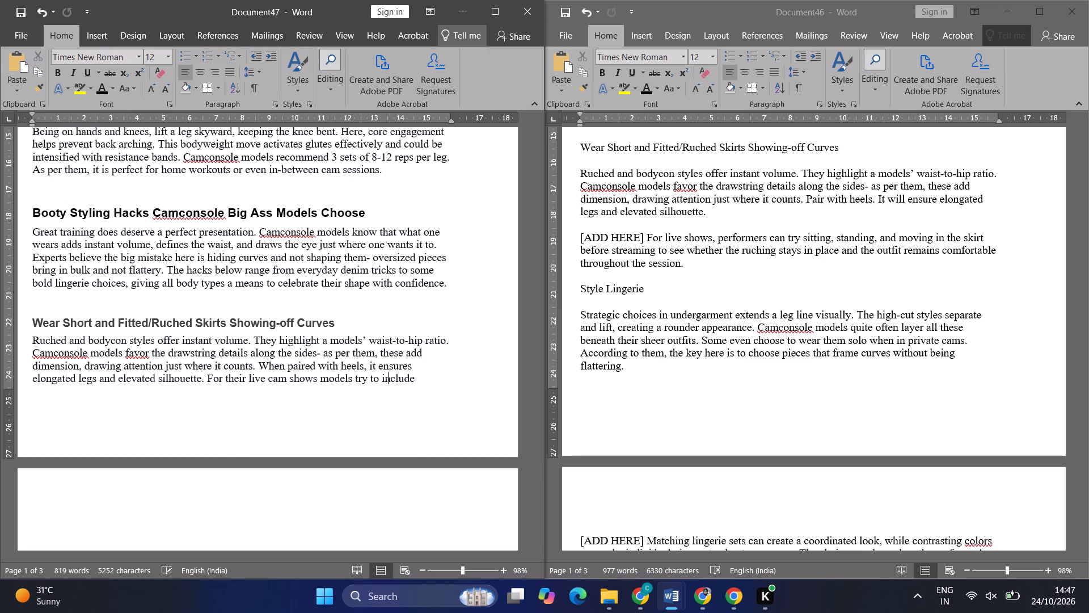
key("ctrl+shift+Left")
key("ctrl+shift+Left")
key("Left")
key("ctrl+shift+Left")
key("Left")
key("ctrl+shift+Down")
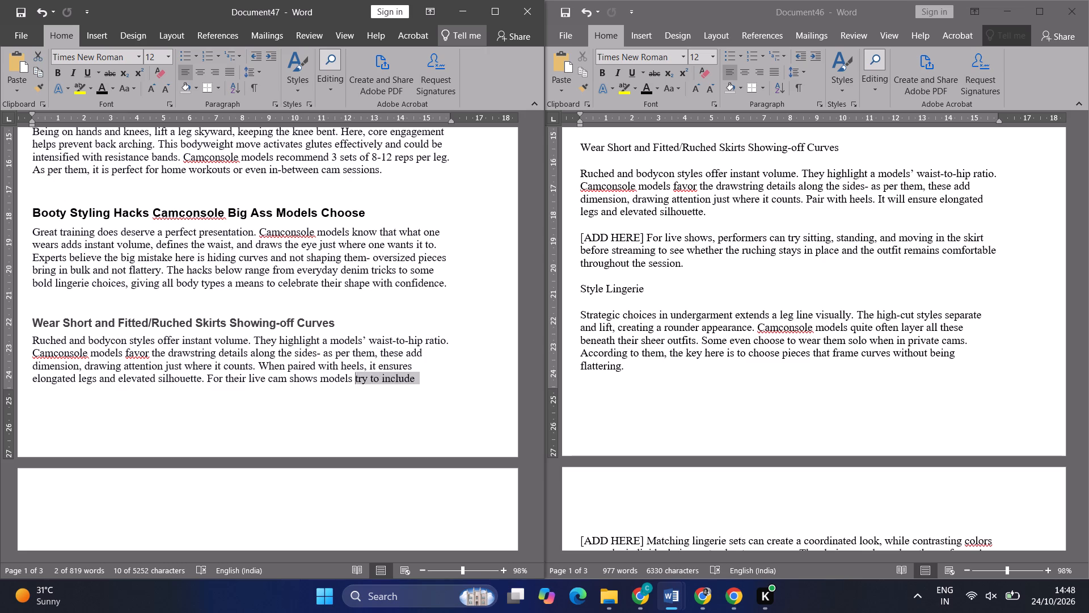
type("try to sit, stad")
key("BackSpace")
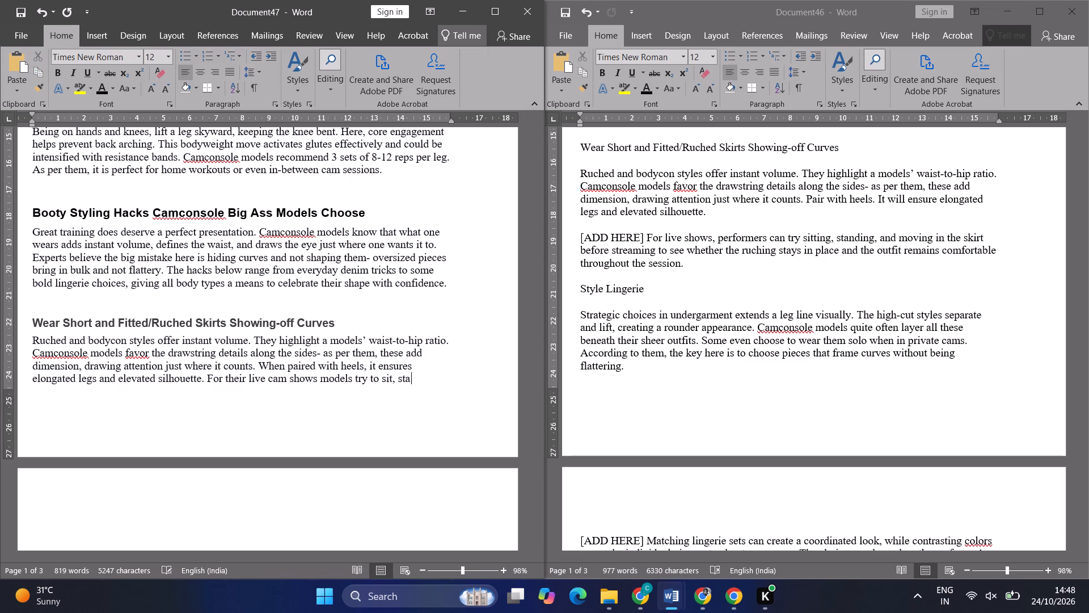
type("nd and move in skirt, before t")
key("BackSpace")
type("streaming, to see wheher r")
type("uching stays in place ad")
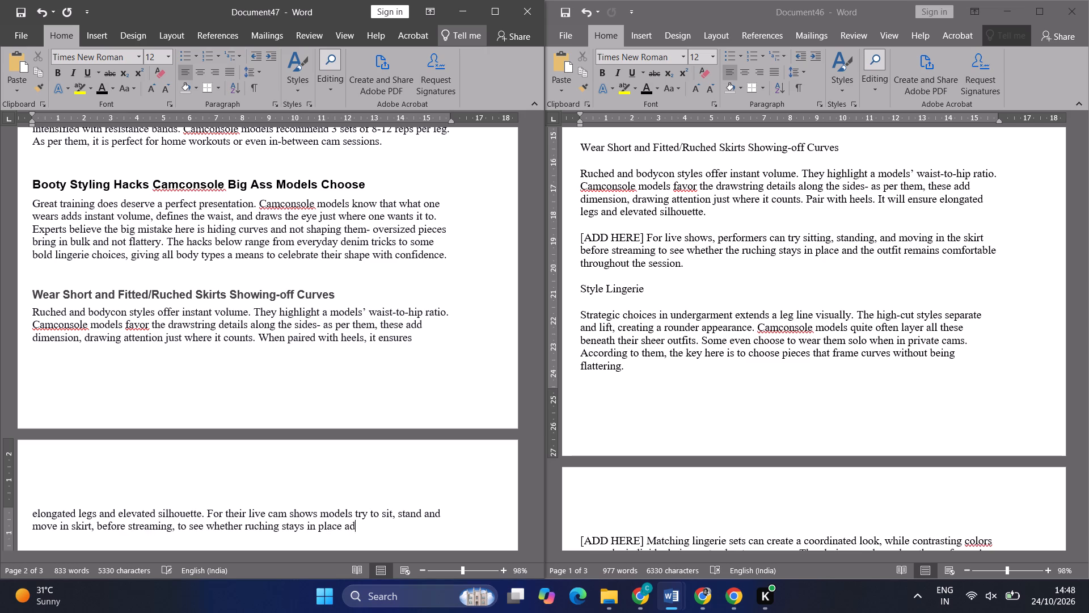
Finish the added live cam shows sentence with "and if their outfit could be comfortable all throughout a session.".
key("BackSpace")
type("ndif")
key("BackSpace")
key("BackSpace")
key("BackSpace")
key("space")
key("BackSpace")
type("d if they")
key("space")
key("BackSpace")
key("i")
key("BackSpace")
key("BackSpace")
type("ir c")
key("BackSpace")
type("outfit could be comfot")
key("BackSpace")
type("rtable all throughout a session")
key("space")
key("BackSpace")
type(".")
key("space")
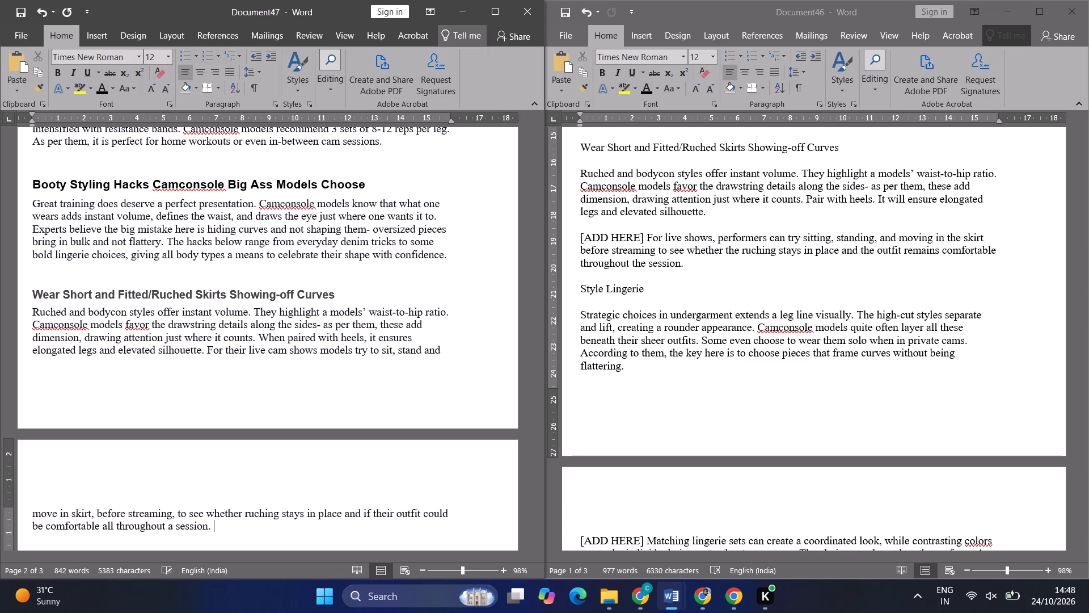
Delete the skirts section, including its heading and [ADD HERE] suggestion, from the reference text in Document46.
triple_click(638, 264)
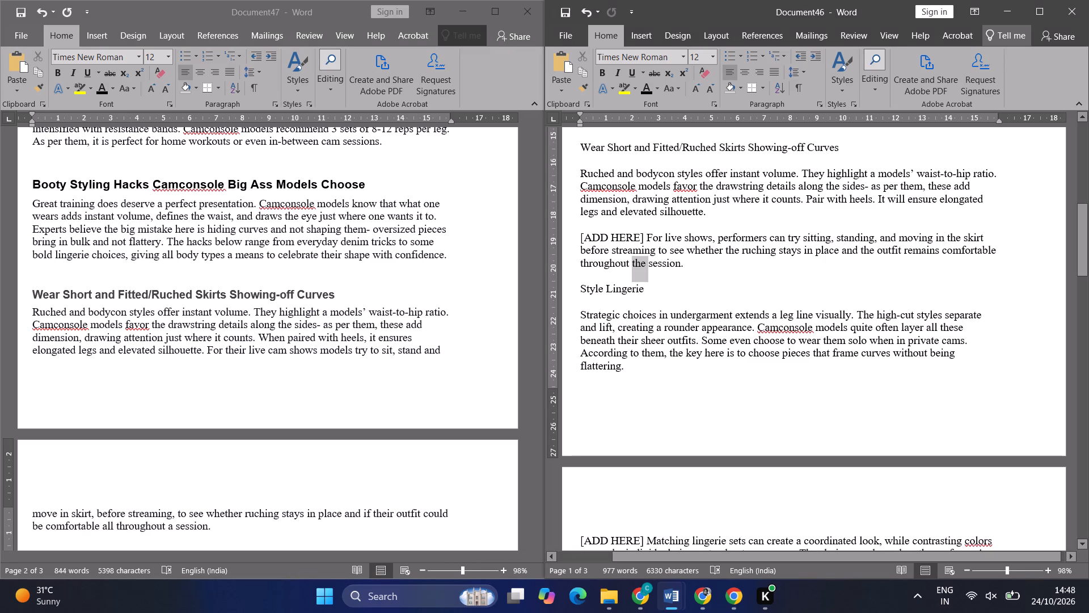
key("BackSpace")
key("ctrl+shift+Up")
key("BackSpace")
key("ctrl+shift+Up")
key("BackSpace")
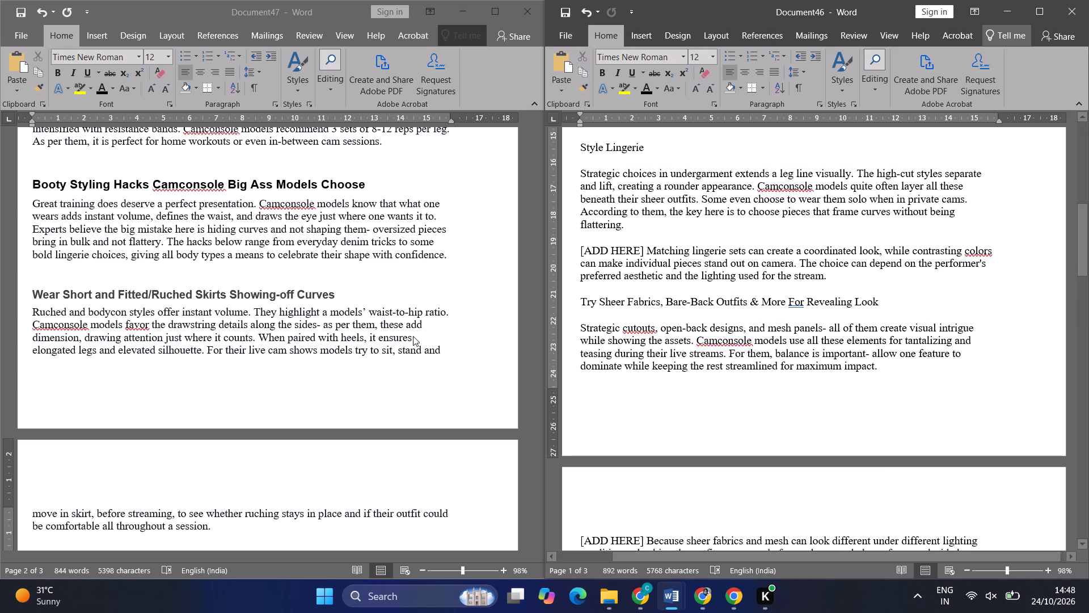
Make the whole paragraph under the Short and Fitted/Ruched Skirts heading in Document47 bold.
left_click(307, 358)
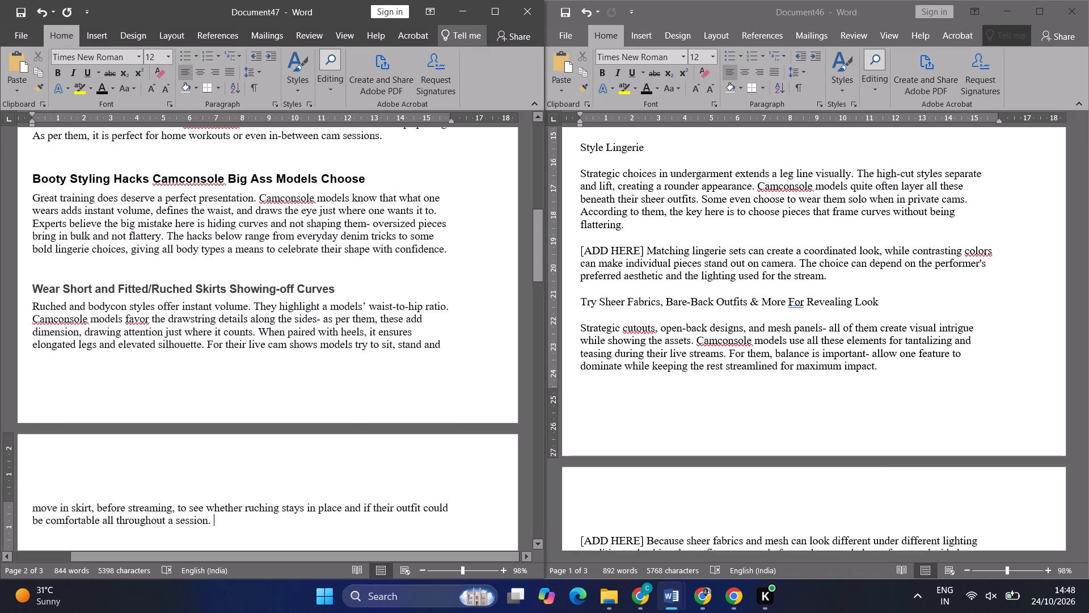
left_click(289, 337)
key("ctrl+shift+Left")
key("Left")
key("ctrl+shift+Down")
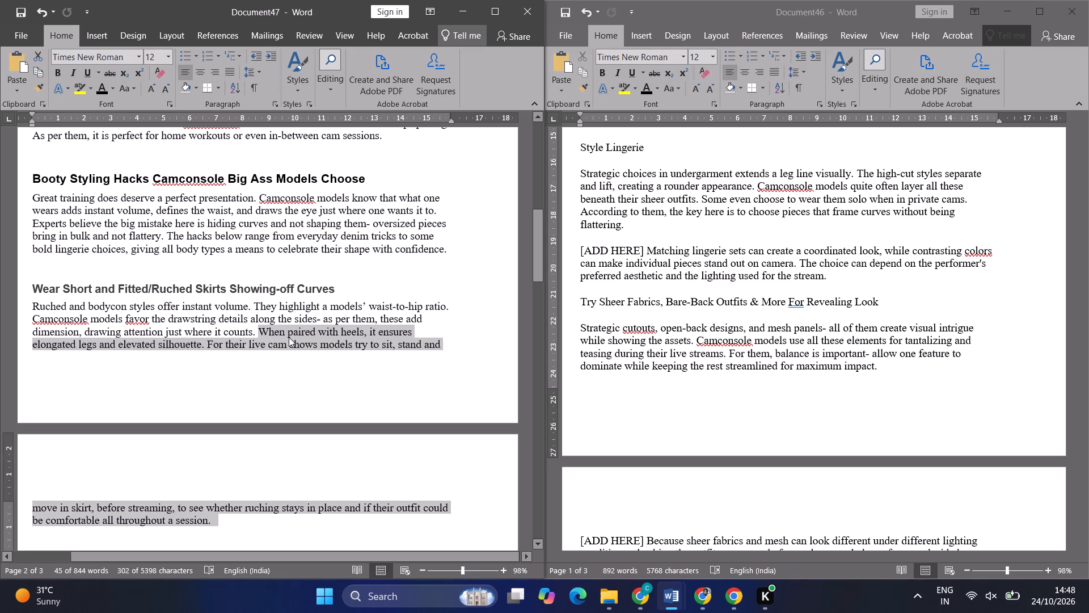
key("Right")
key("ctrl+shift+Up")
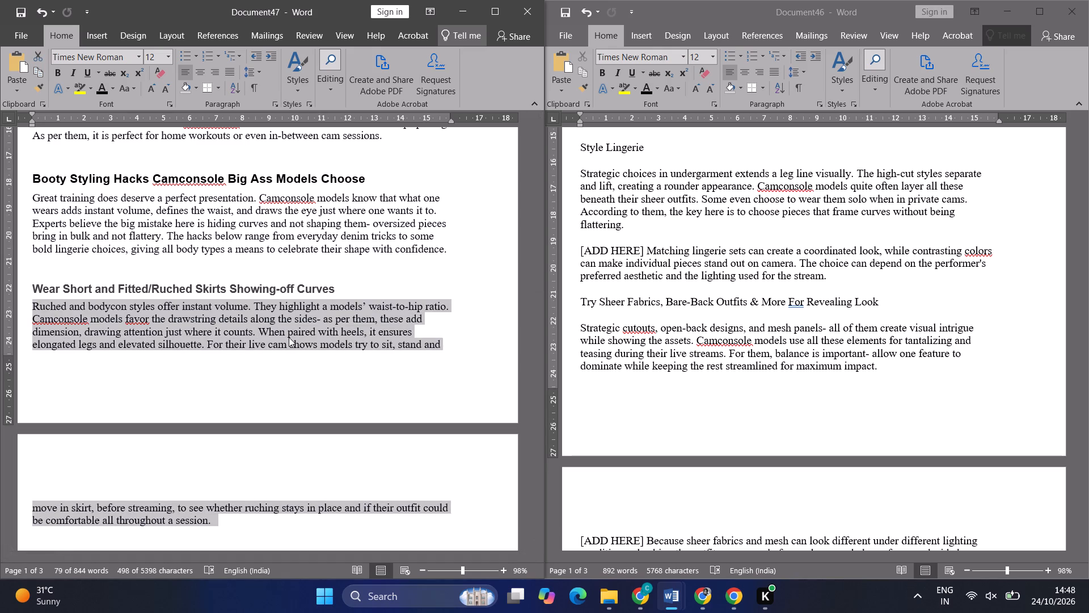
key("ctrl+b")
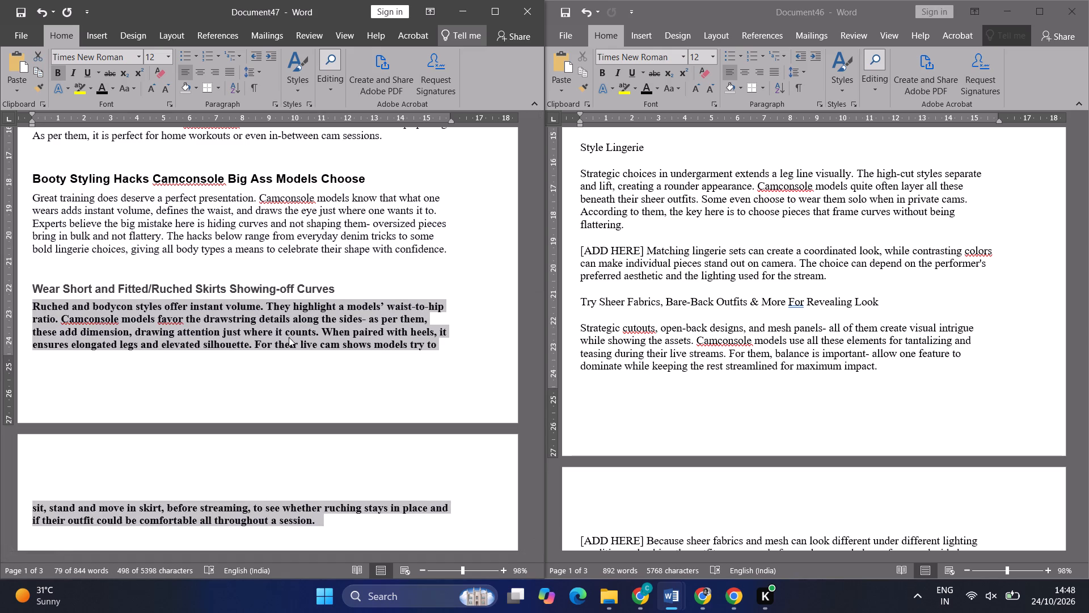
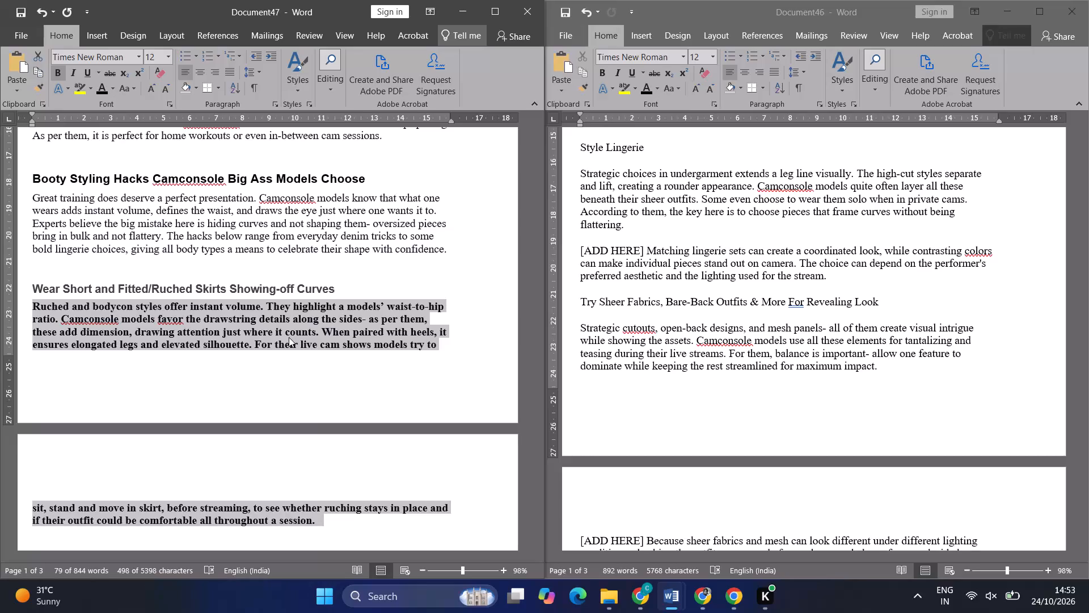
Paste the bold skirts paragraph into the Grammarly document and accept the correctness suggestions, including "an elevated silhouette" and "model's".
key("alt+Tab")
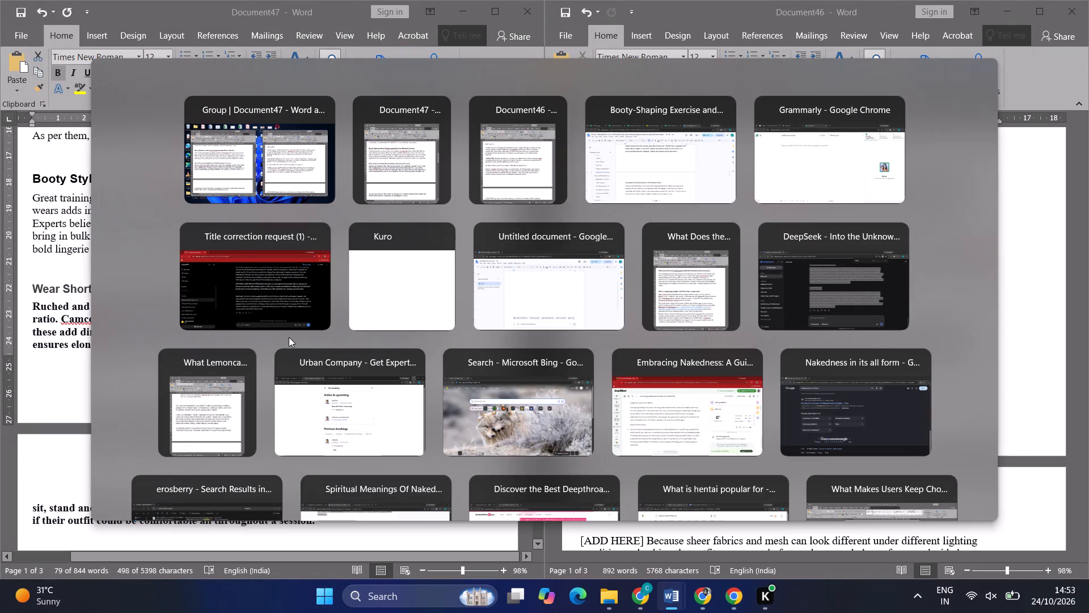
key("alt+Right")
key("alt+Right")
key("ctrl+v")
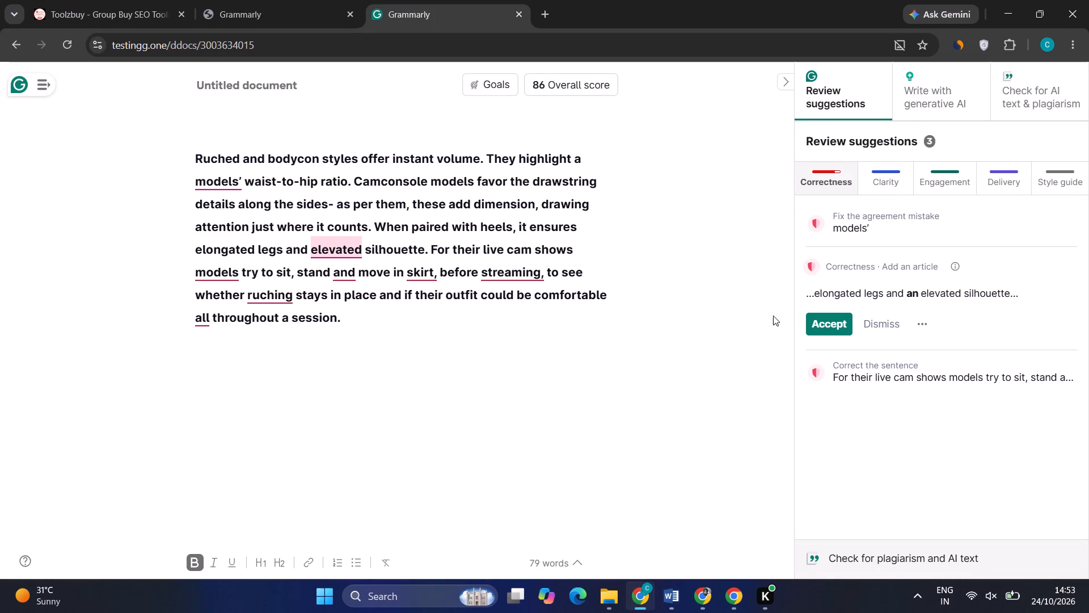
left_click(820, 329)
left_click(814, 367)
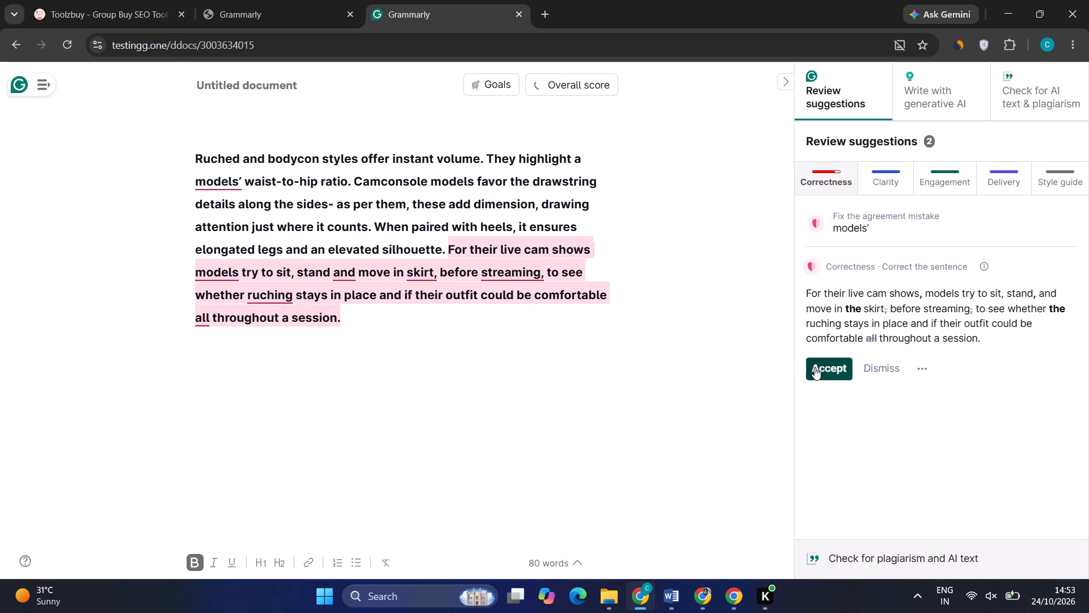
left_click(834, 282)
Move the corrected skirts text from Grammarly into the Google Docs article, replacing the paragraph under the Short and Fitted/Ruched Skirts heading.
triple_click(413, 238)
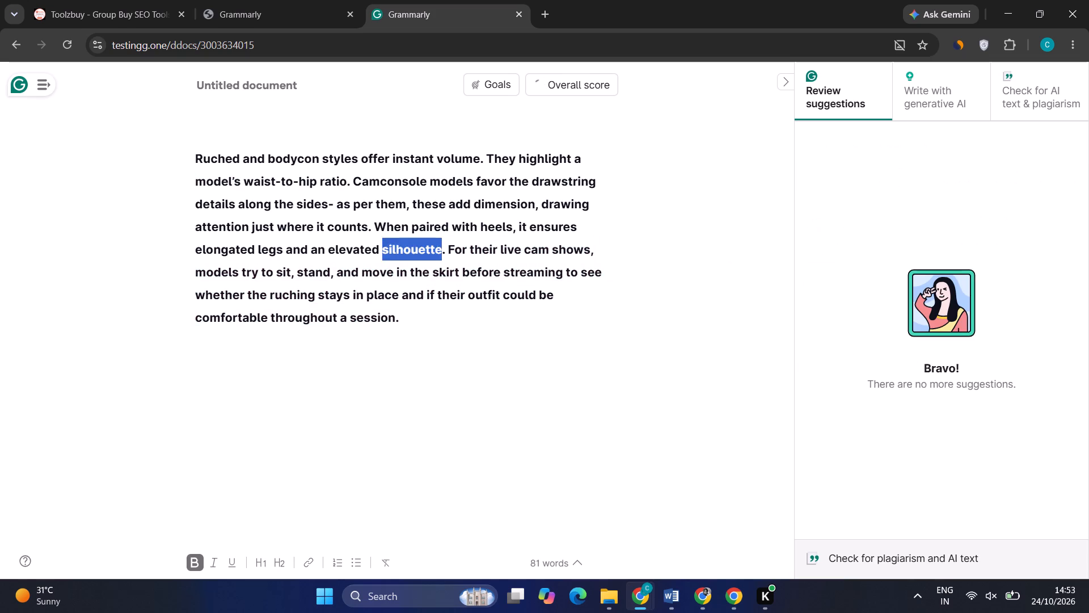
key("ctrl+x")
key("alt+Tab")
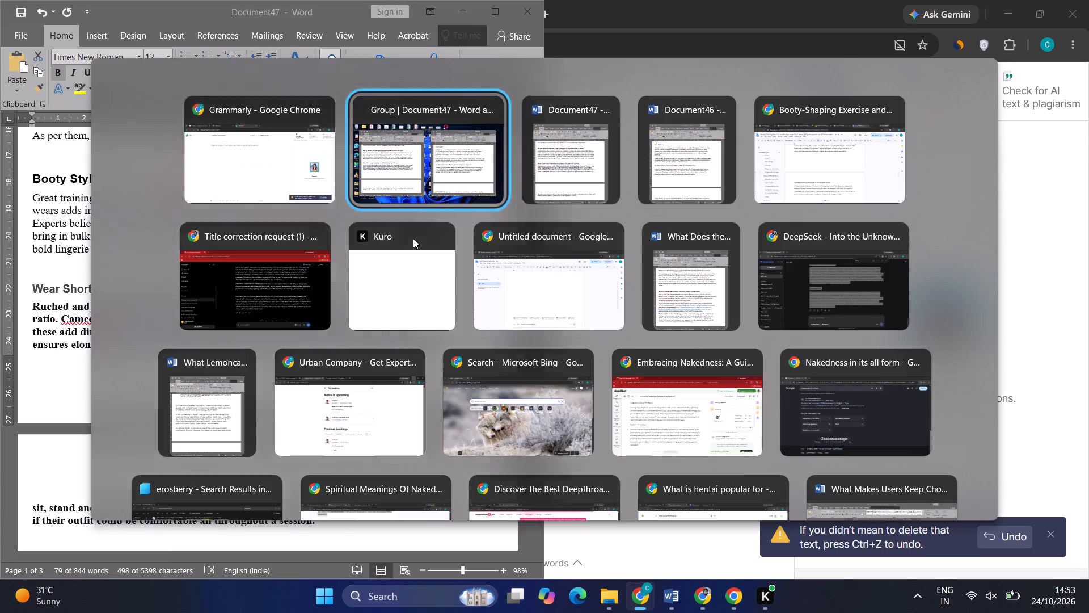
key("alt+Tab")
key("alt+Right")
key("alt+Right")
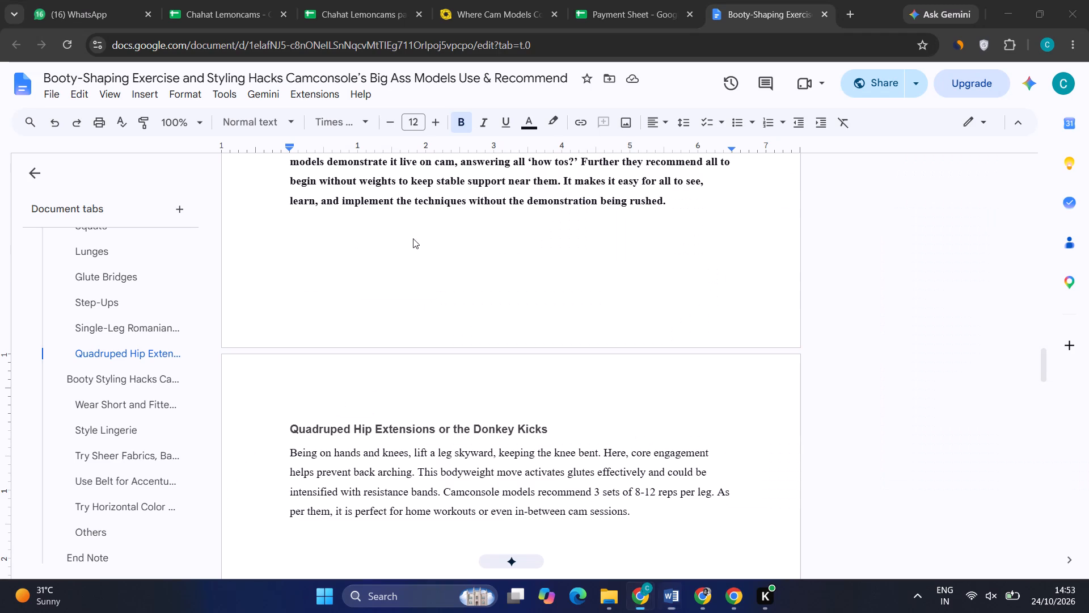
scroll(455, 313, "down", 3)
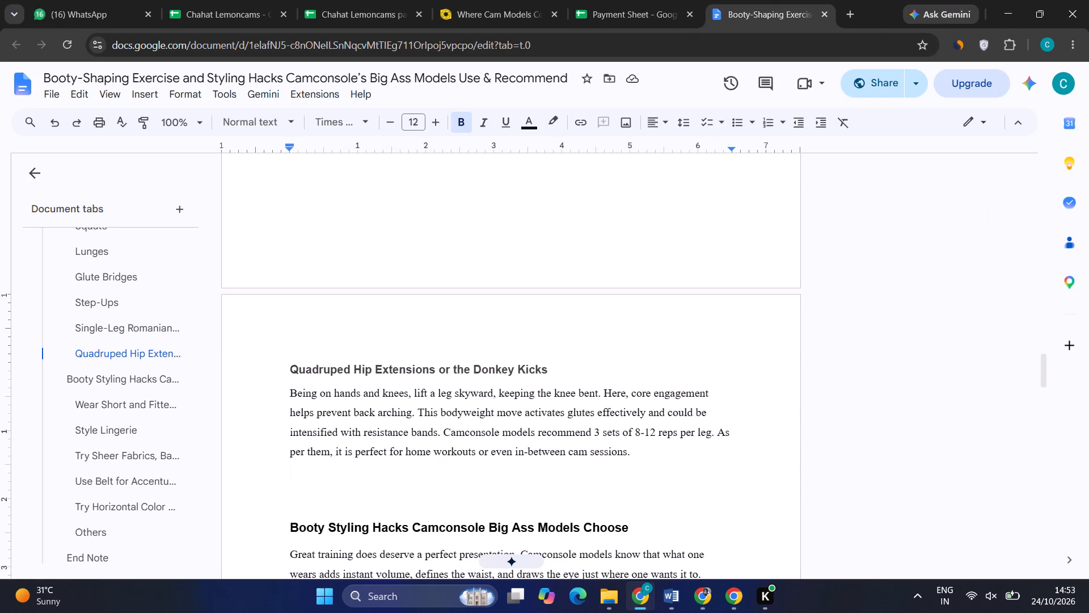
scroll(455, 313, "down", 2)
scroll(388, 246, "up", 3)
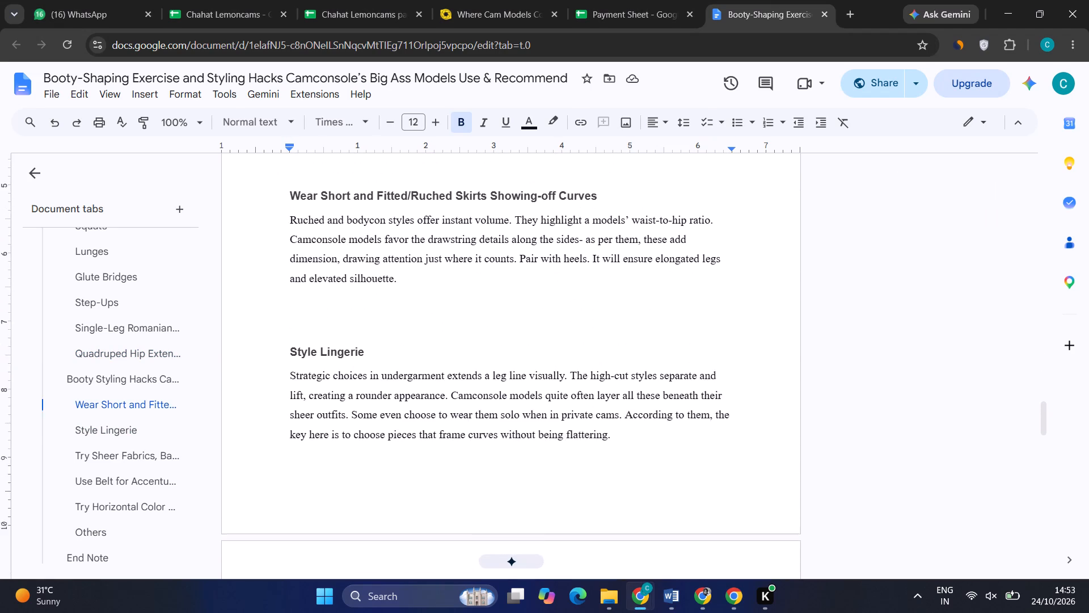
triple_click(373, 278)
key("ctrl+v")
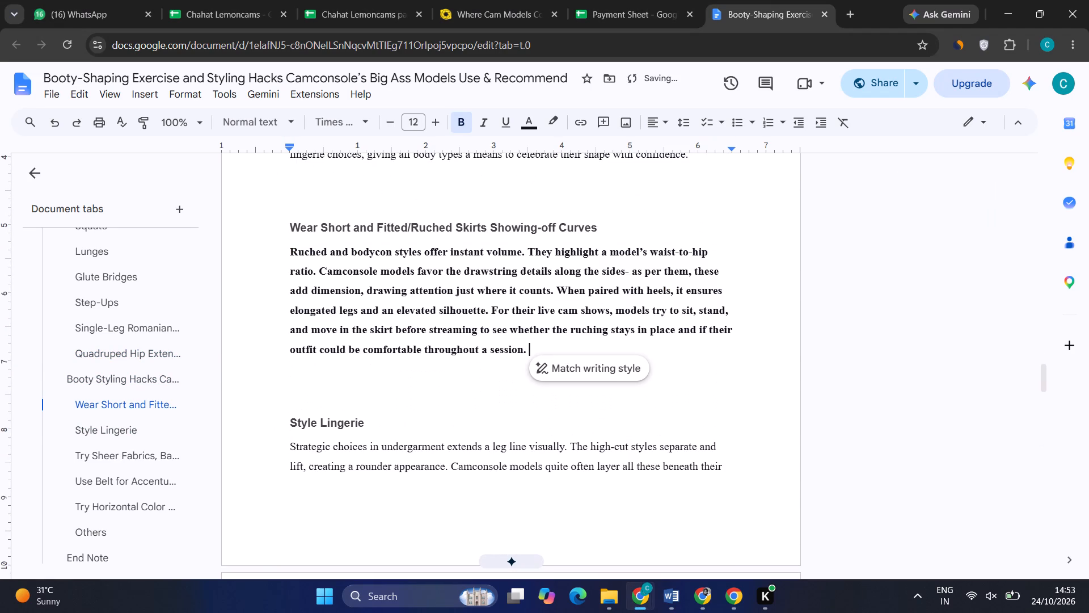
scroll(373, 278, "up", 1)
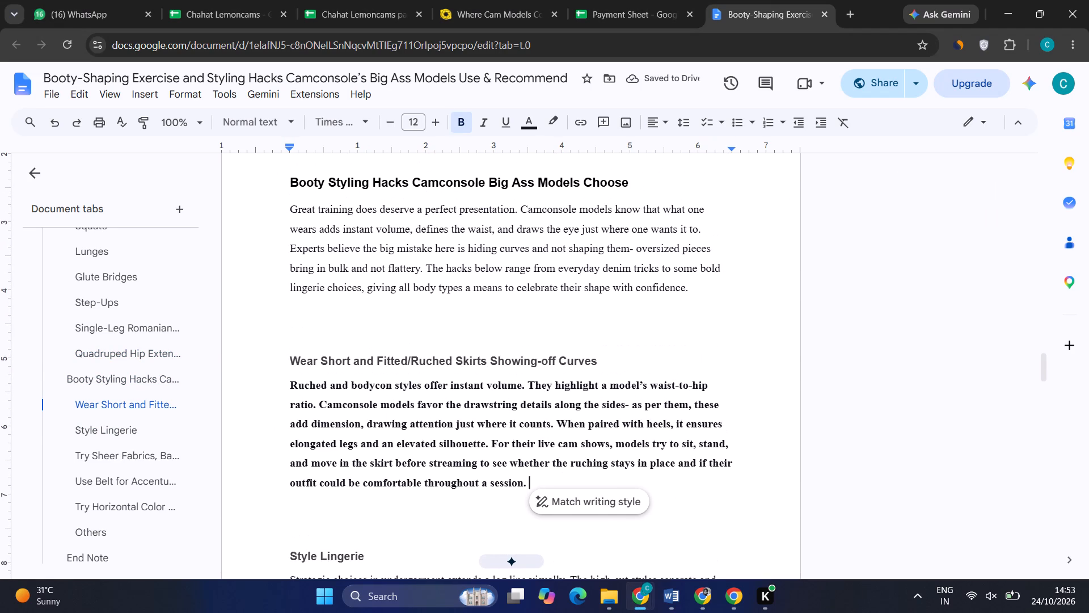
scroll(373, 278, "down", 3)
Switch to Word and delete the finished skirts paragraph and its heading from Document47.
key("alt+Tab")
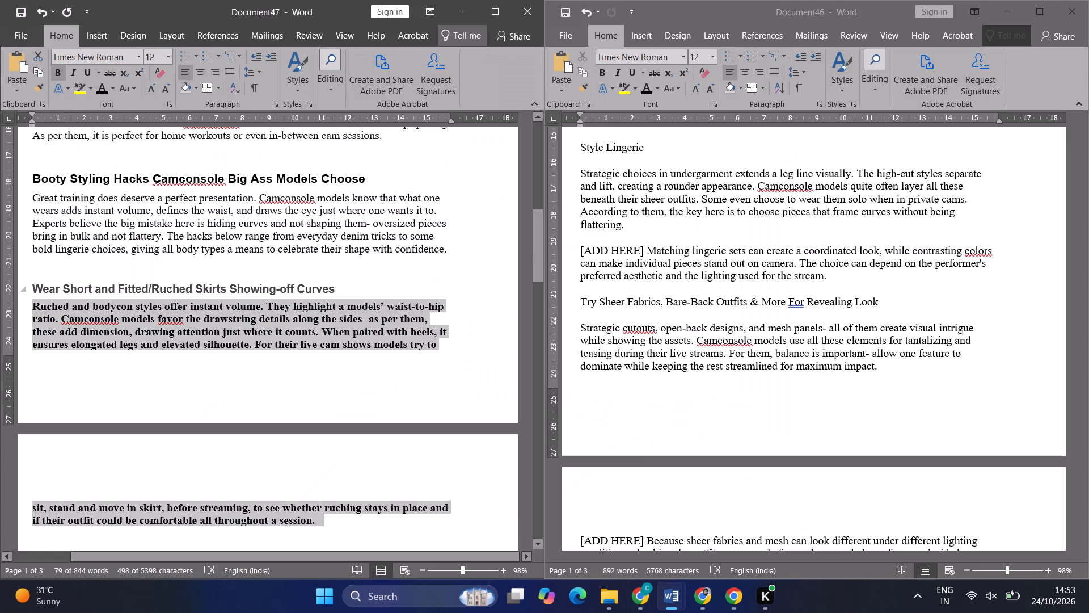
key("BackSpace")
key("ctrl+shift+Up")
key("BackSpace")
key("ctrl+shift+Down")
key("BackSpace")
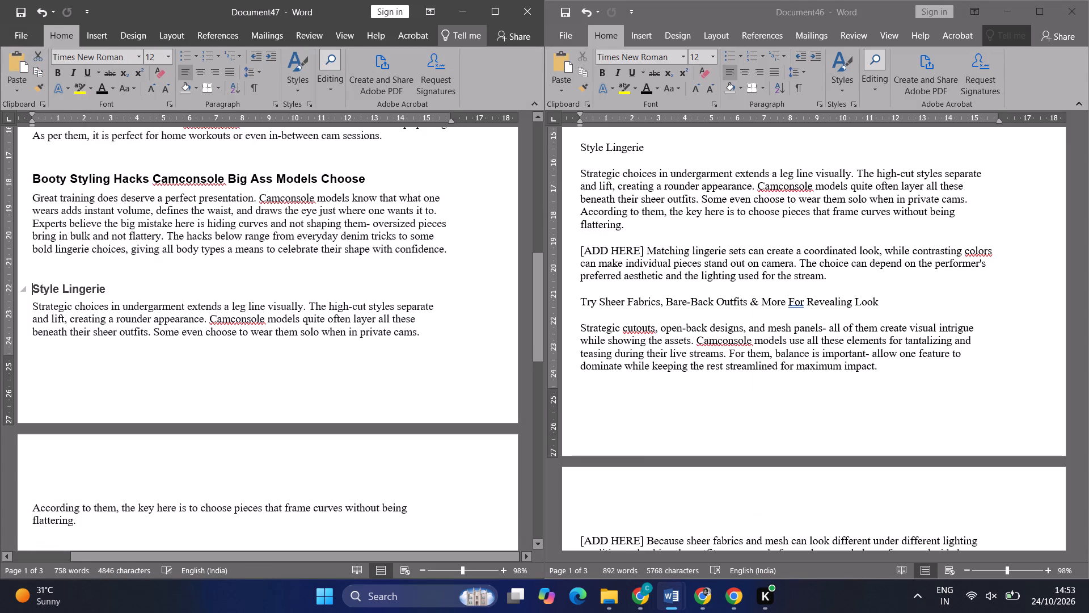
Delete the Booty Styling Hacks heading and its introductory paragraph above Style Lingerie in Document47.
key("ctrl+shift+Up")
key("ctrl+shift+Up")
key("BackSpace")
key("ctrl+shift+Up")
key("BackSpace")
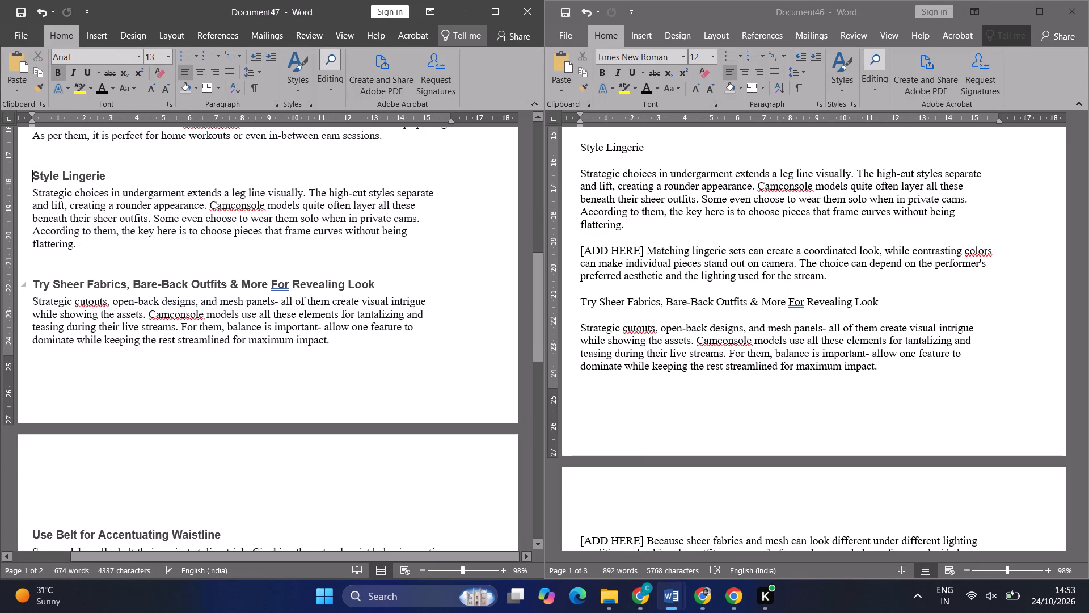
Move the [ADD HERE] suggestion about matching lingerie sets from Document46 to below the Style Lingerie paragraph in Document47.
triple_click(721, 247)
key("ctrl+x")
left_click(250, 329)
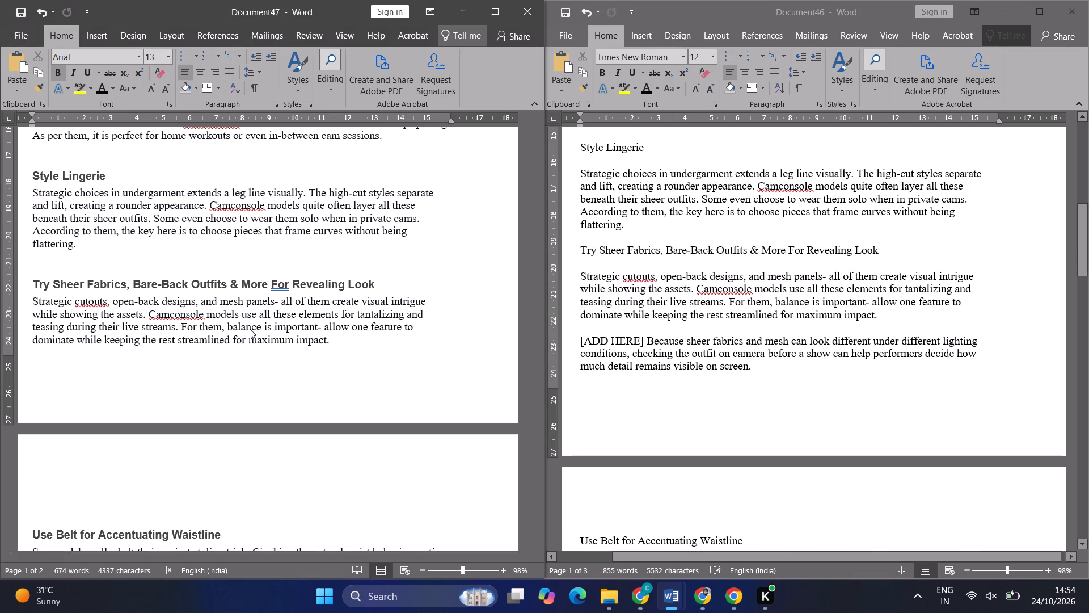
left_click(214, 262)
key("Return")
key("ctrl+v")
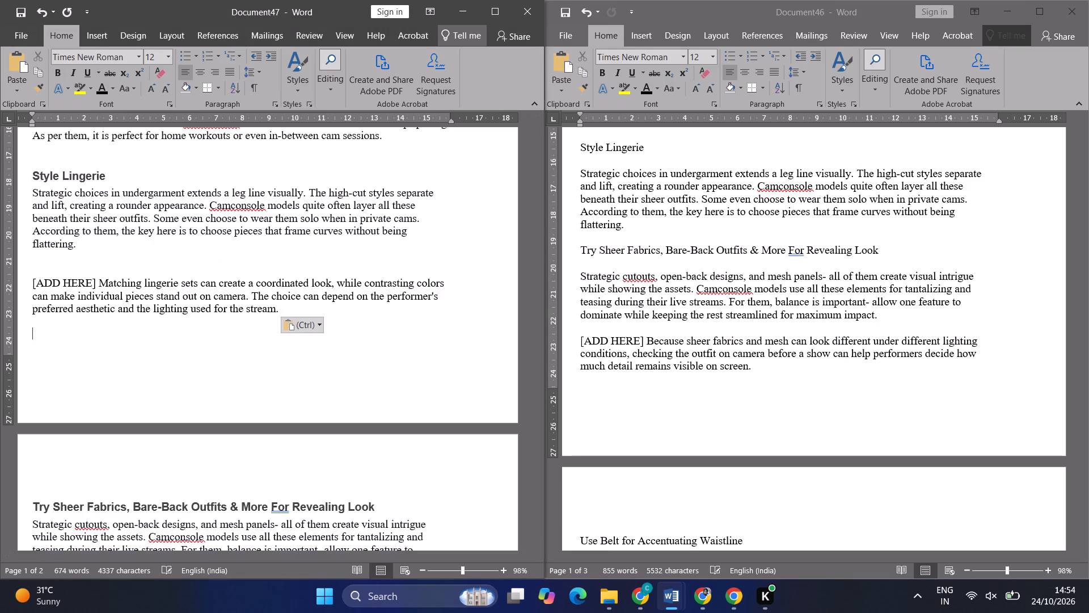
Above the suggestion, write "To match lingerie sets creates coordinate look, while the contrasting colors make individual pieces stand out on cam".
key("ctrl+shift+Up")
key("Up")
type("To match lingerie sets creates coordi")
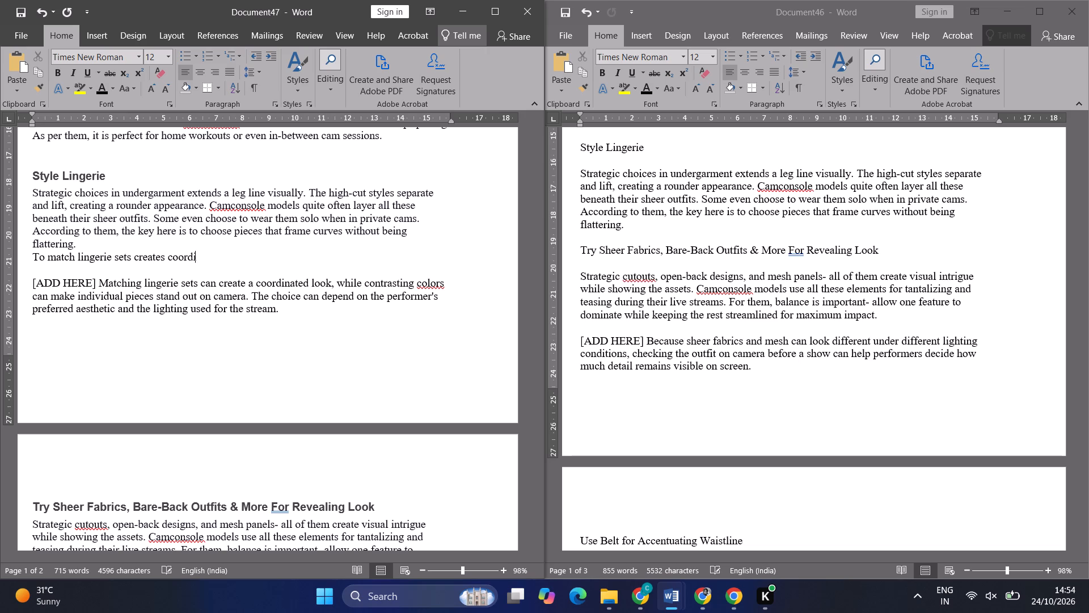
type("nate look")
key("space")
key("ctrl+shift+Up")
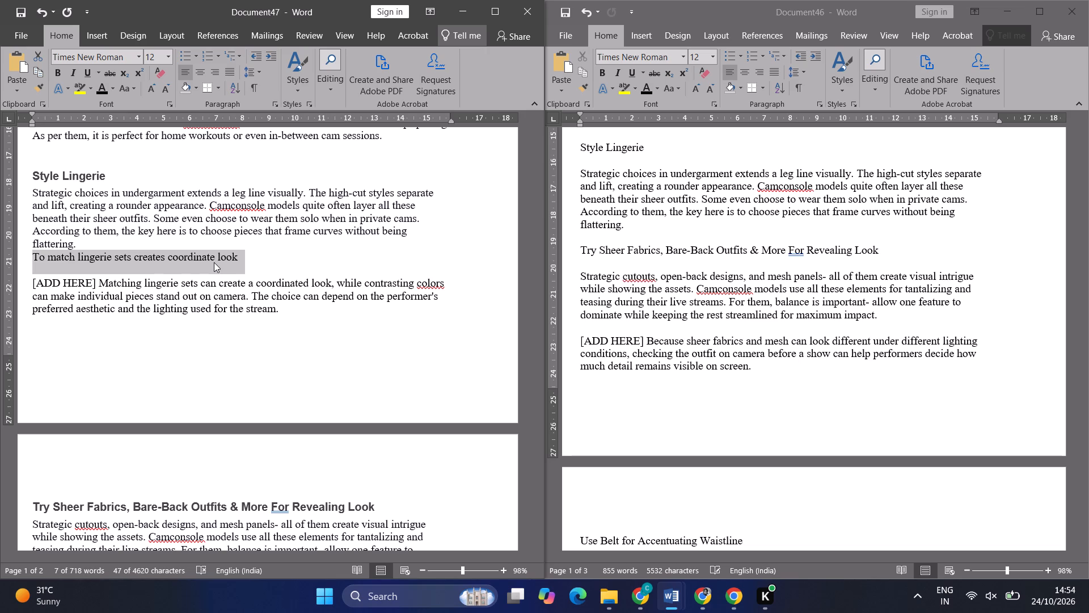
key("Right")
key("Left")
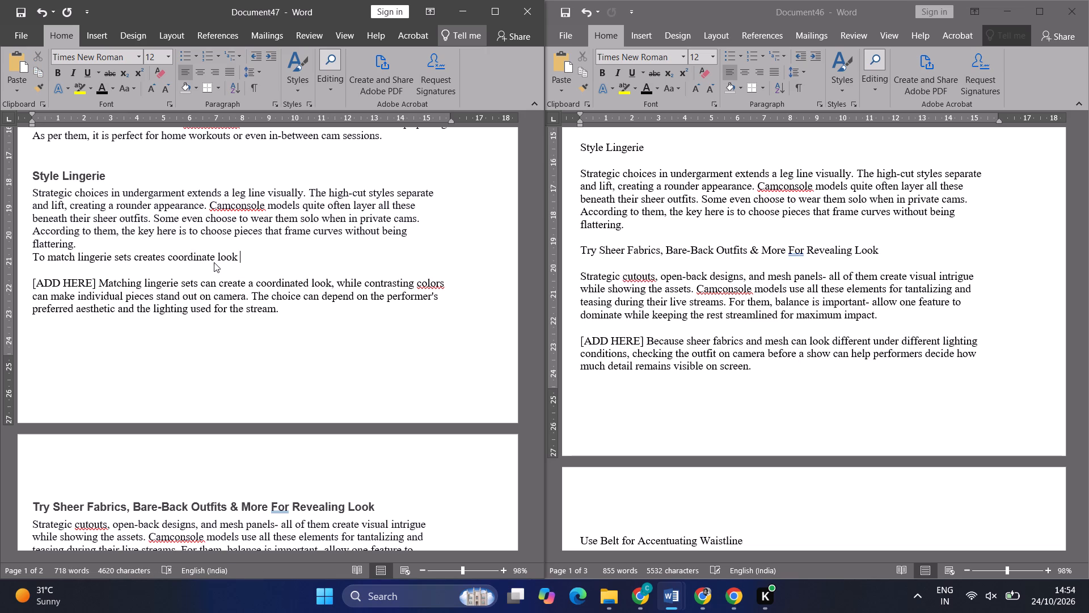
key("BackSpace")
type(", while the contrasting colors make individual pien")
key("BackSpace")
type("ces")
key("space")
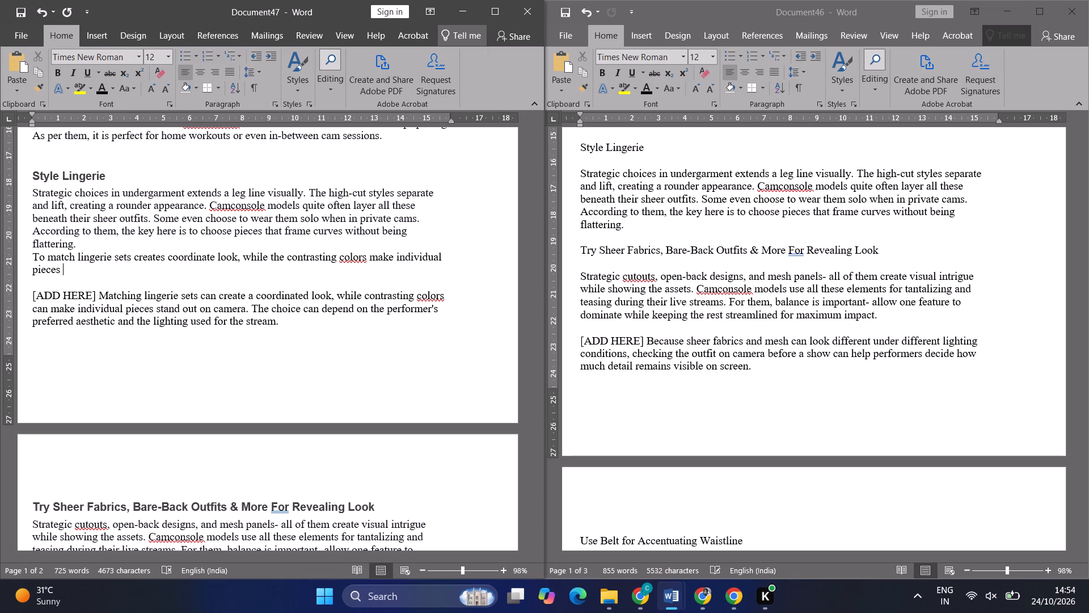
type("stand out on cam")
key("space")
Replace the closing "cam" with "Camconsole." and start a second sentence with "The choice remains dependent on preferred aesthetic".
key("ctrl+shift+Left")
type("CamCon")
key("BackSpace")
key("BackSpace")
key("BackSpace")
type("console. The choice is")
key("space")
key("BackSpace")
key("BackSpace")
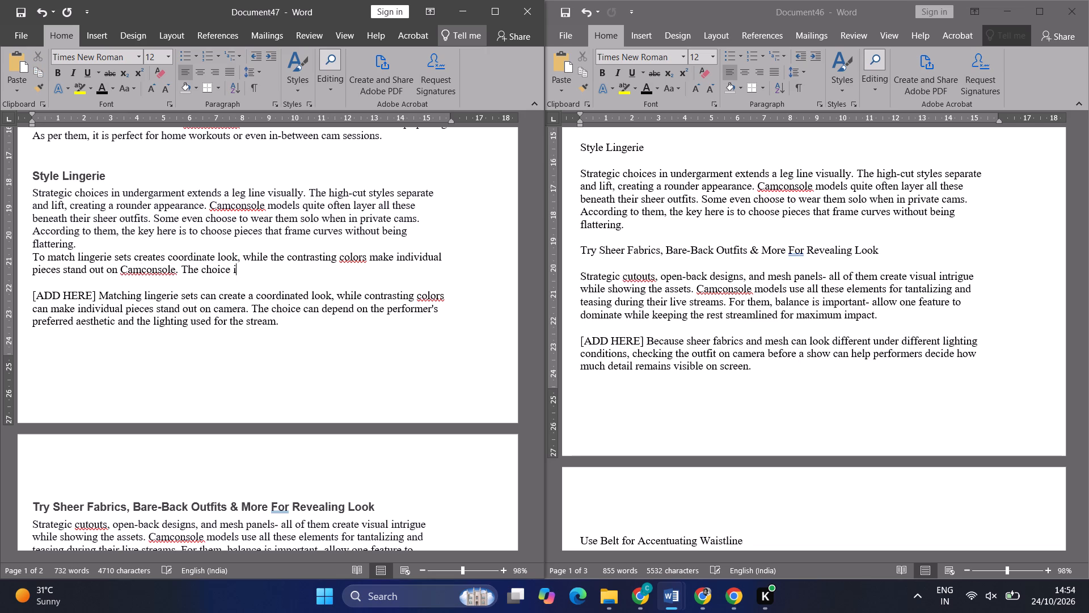
key("BackSpace")
type("remains depdent")
key("space")
key("BackSpace")
key("BackSpace")
key("BackSpace")
key("BackSpace")
key("BackSpace")
type("endent on per")
key("BackSpace")
key("BackSpace")
type("referred aesthetic o")
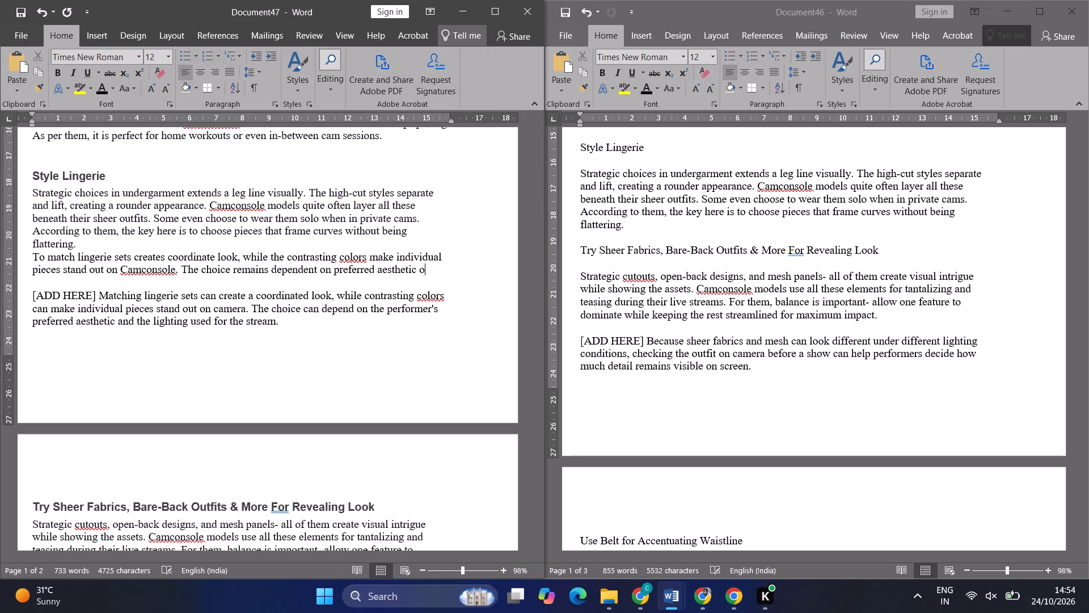
Complete the second lingerie sentence with "of models and lighting used on stream.".
key("space")
key("BackSpace")
type("f odel")
key("BackSpace")
key("BackSpace")
key("BackSpace")
key("BackSpace")
type("models and lighting sue")
key("BackSpace")
key("BackSpace")
key("BackSpace")
type("used on ste")
key("BackSpace")
type("ream")
key("space")
key("BackSpace")
key("period")
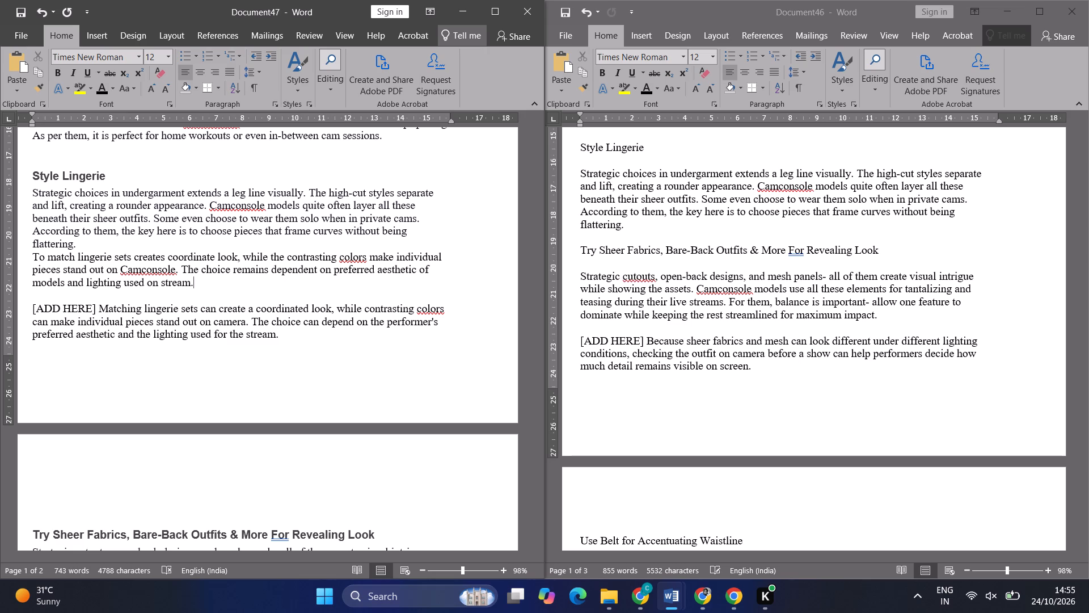
Reword the opening of the added lingerie sentence from "To match" to "Many models pick matching".
key("Up")
key("Up")
key("Up")
key("Right")
key("ctrl+shift+Right")
type("Many")
key("space")
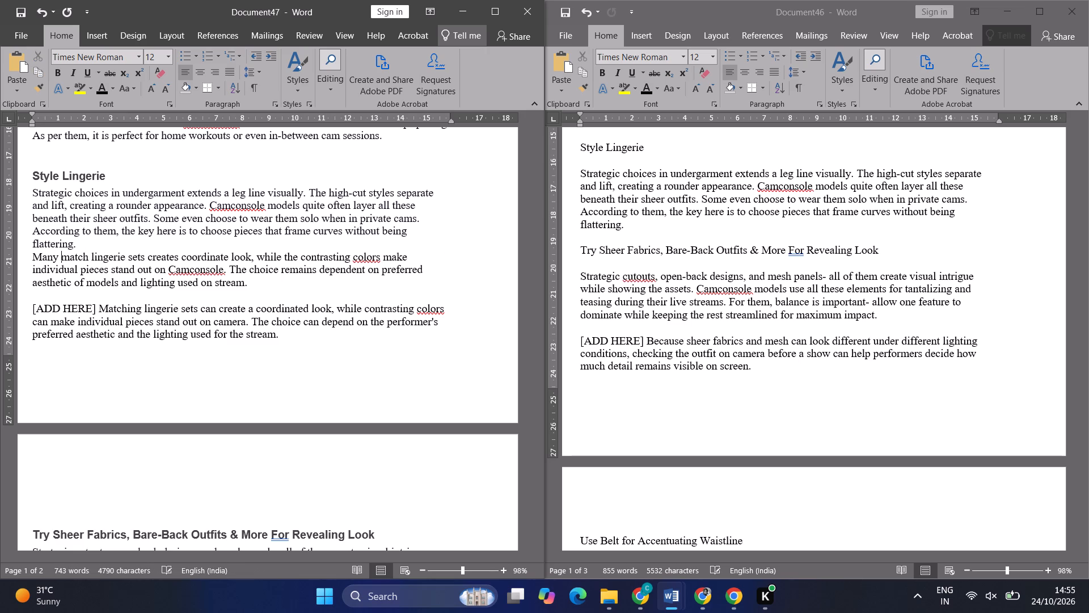
type("models pick")
key("space")
key("ctrl+shift+Right")
key("Right")
key("ctrl+shift+Right")
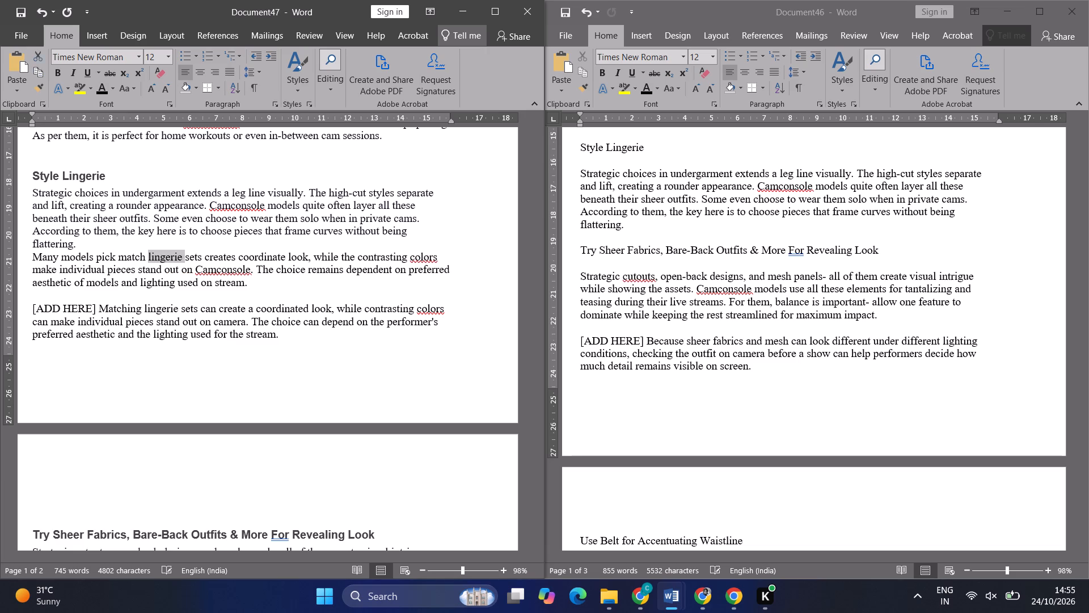
key("Left")
key("BackSpace")
key("BackSpace")
key("i")
key("BackSpace")
type("hing")
key("space")
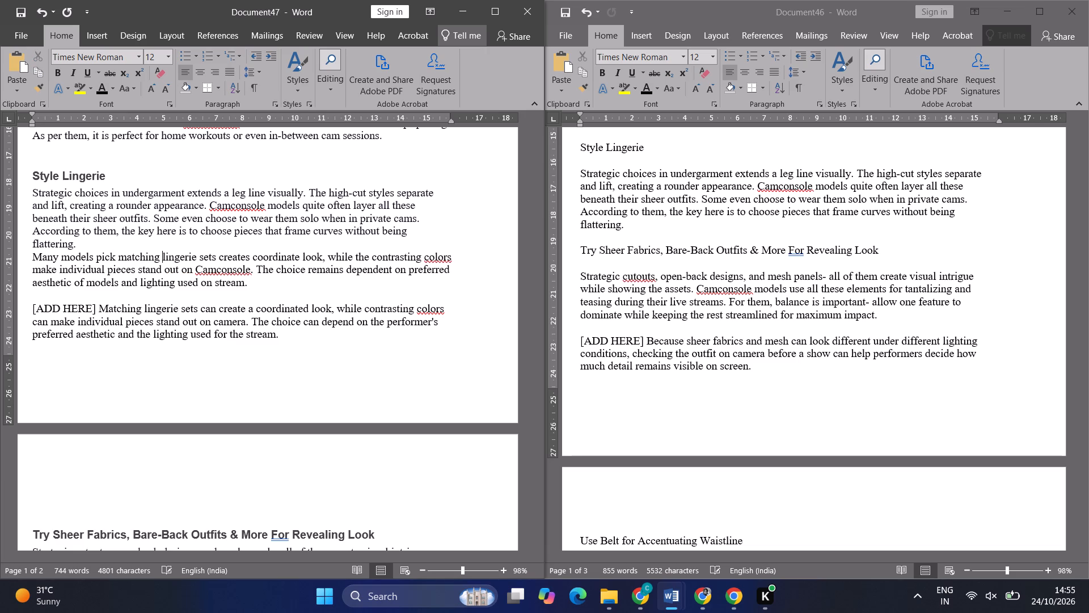
Insert "as it" before "creates" in the first added lingerie sentence.
key("ctrl+shift+Right")
key("ctrl+shift+Right")
key("ctrl+shift+Right")
key("Right")
key("ctrl+shift+Left")
key("Left")
type("as it")
key("space")
Insert "here" after "The choice" in the second added lingerie sentence.
key("ctrl+shift+Right")
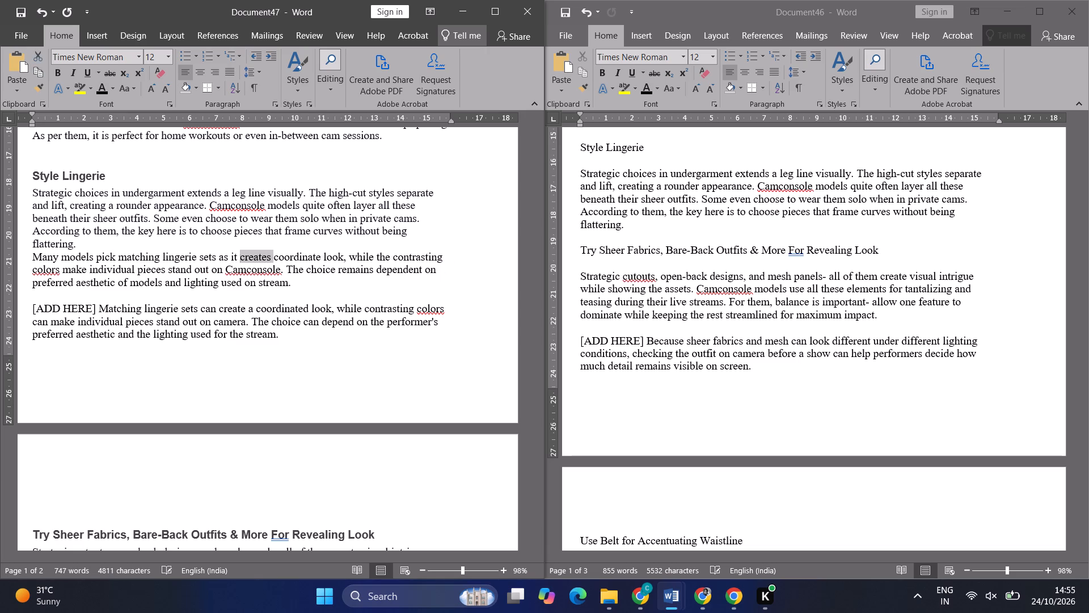
key("End")
key("Right")
key("ctrl+shift+Right")
key("ctrl+shift+Right")
key("ctrl+shift+Right")
key("ctrl+shift+Right")
key("Right")
key("ctrl+shift+Right")
key("ctrl+shift+Right")
key("ctrl+shift+Right")
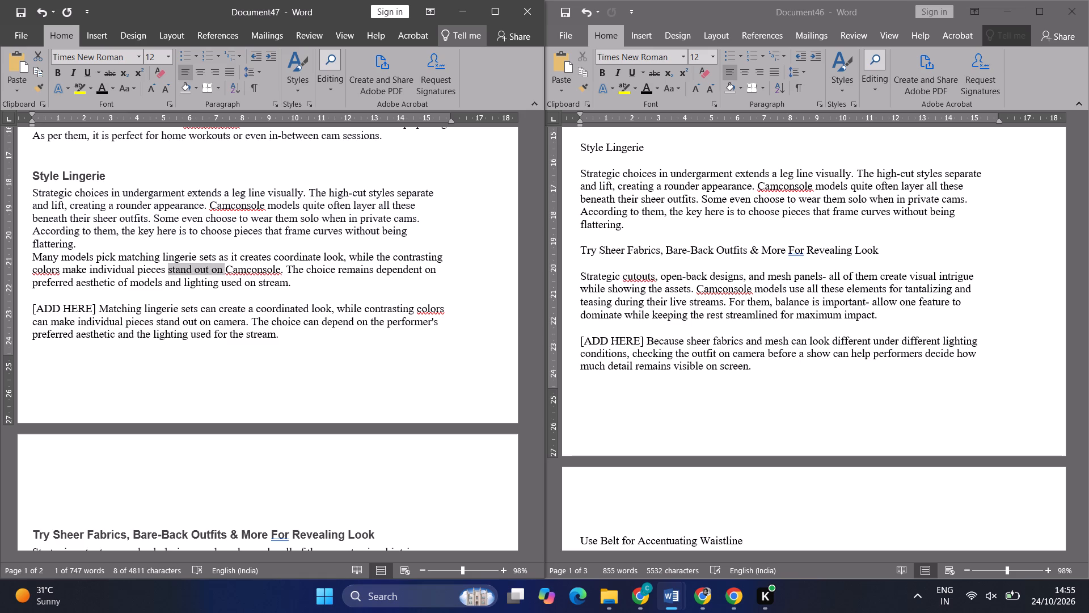
key("ctrl+shift+Right")
key("ctrl+shift+Right")
key("ctrl+shift+Right")
key("Right")
key("ctrl+shift+Right")
key("ctrl+shift+Right")
key("Left")
key("ctrl+shift+Right")
key("Right")
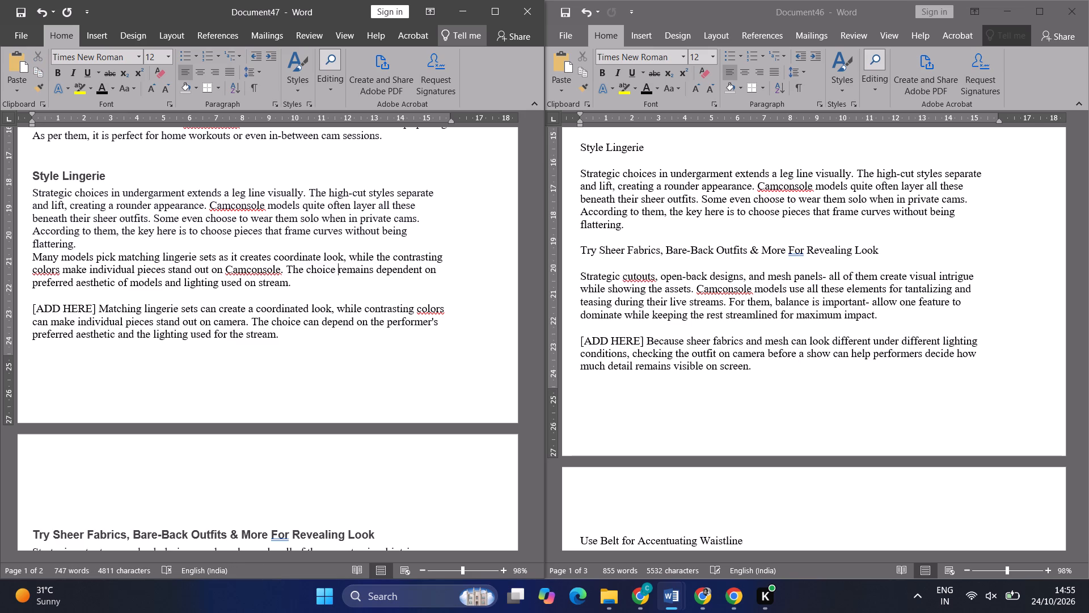
type("here")
key("space")
Delete the [ADD HERE] lingerie suggestion below the newly written sentences in Document47.
key("ctrl+shift+Right")
key("ctrl+shift+Right")
key("ctrl+shift+Right")
key("ctrl+shift+Right")
key("End")
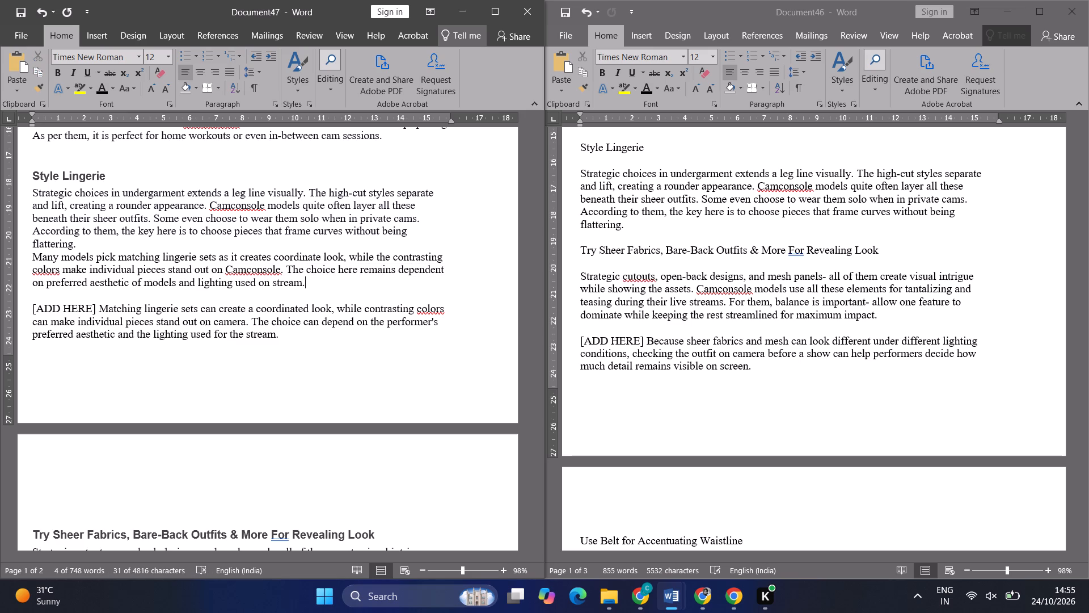
key("Right")
key("ctrl+shift+Down")
key("BackSpace")
Copy the two newly written lingerie sentences from Document47 into the Grammarly document.
key("ctrl+shift+Up")
key("ctrl+shift+Up")
key("ctrl+shift+Up")
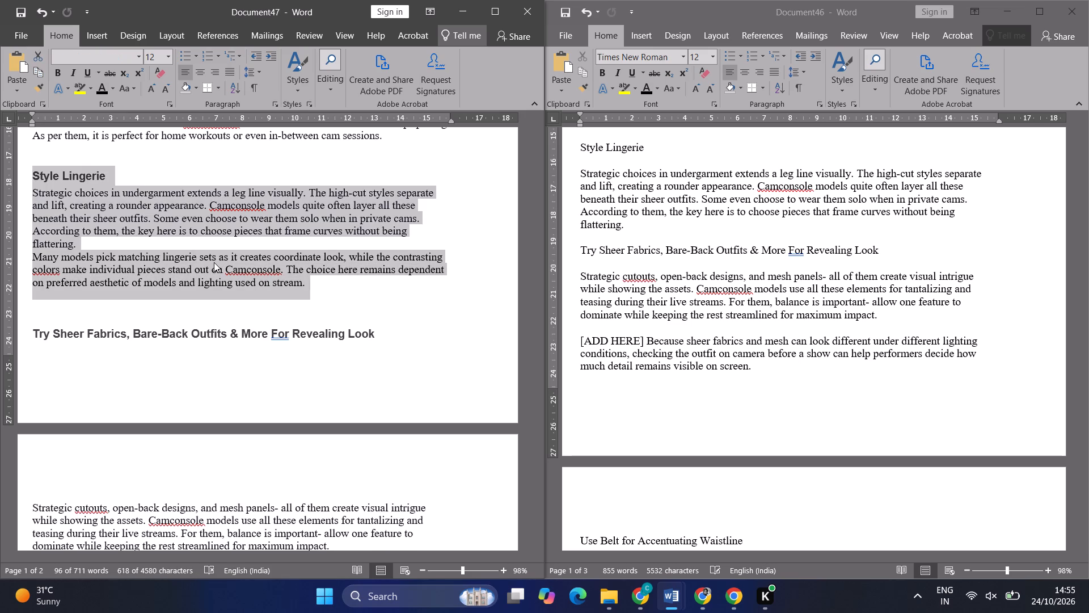
key("Down")
key("ctrl+shift+Up")
key("ctrl+c")
key("alt+Tab")
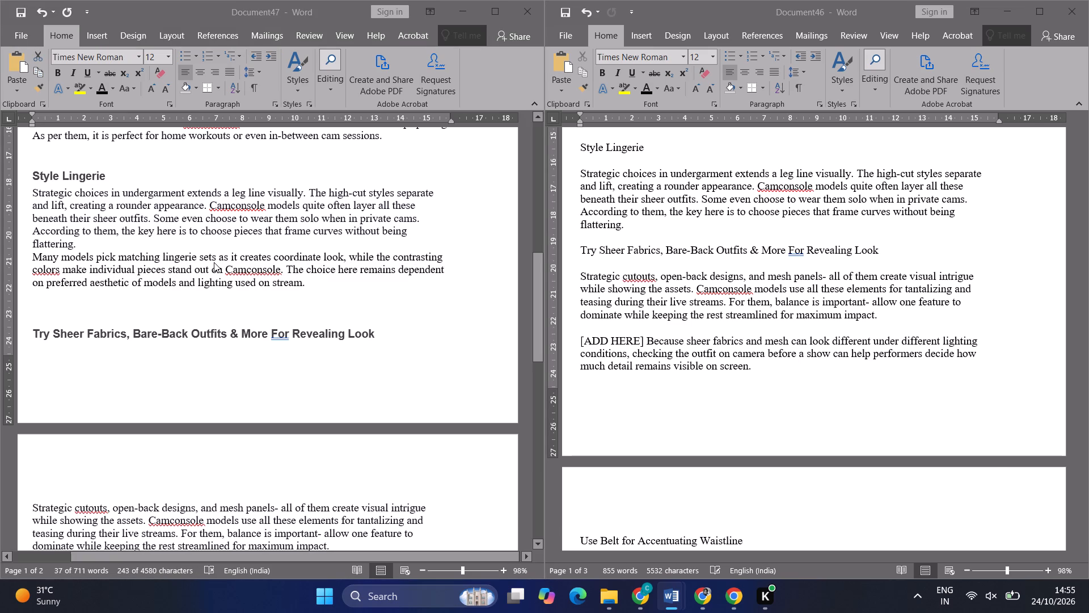
key("alt+Tab")
key("alt+Tab")
key("ctrl+v")
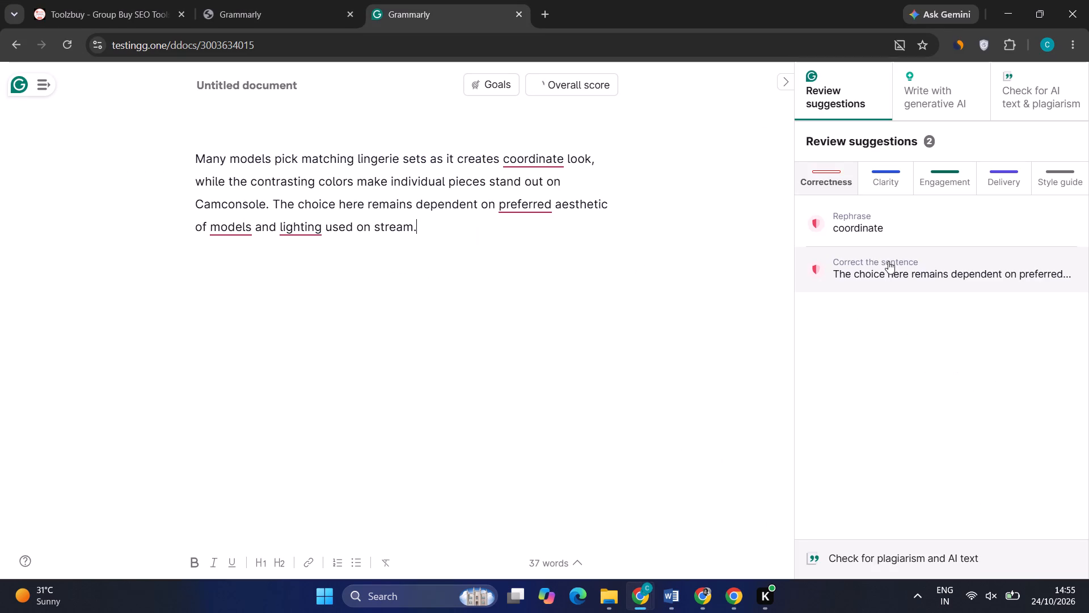
Accept Grammarly's corrections to "a coordinated look" and to "the preferred aesthetic of the models and the lighting".
left_click(889, 237)
left_click(835, 279)
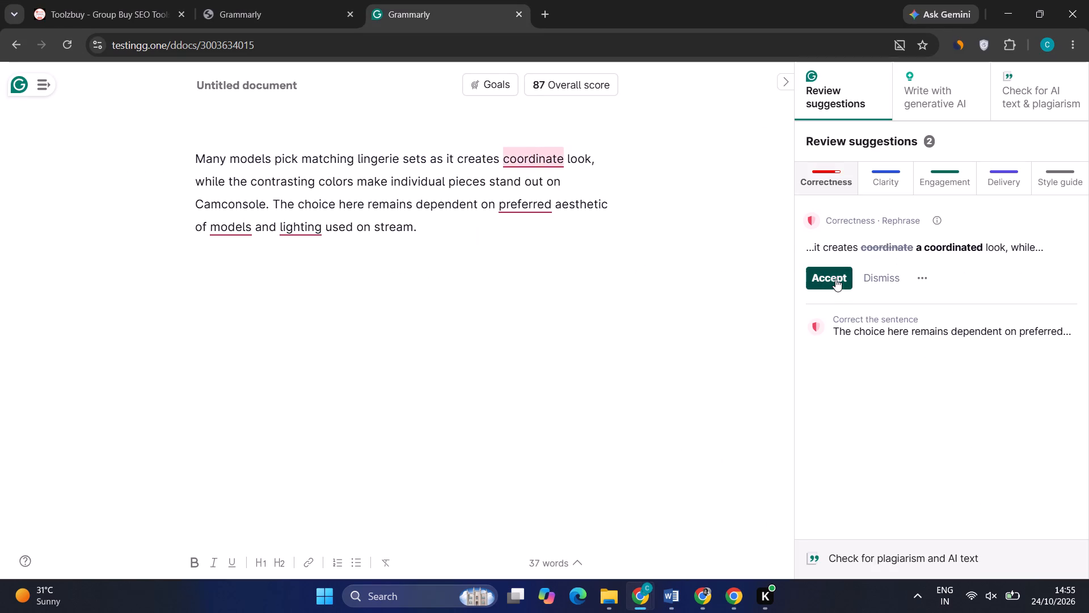
left_click(834, 301)
key("ctrl+a")
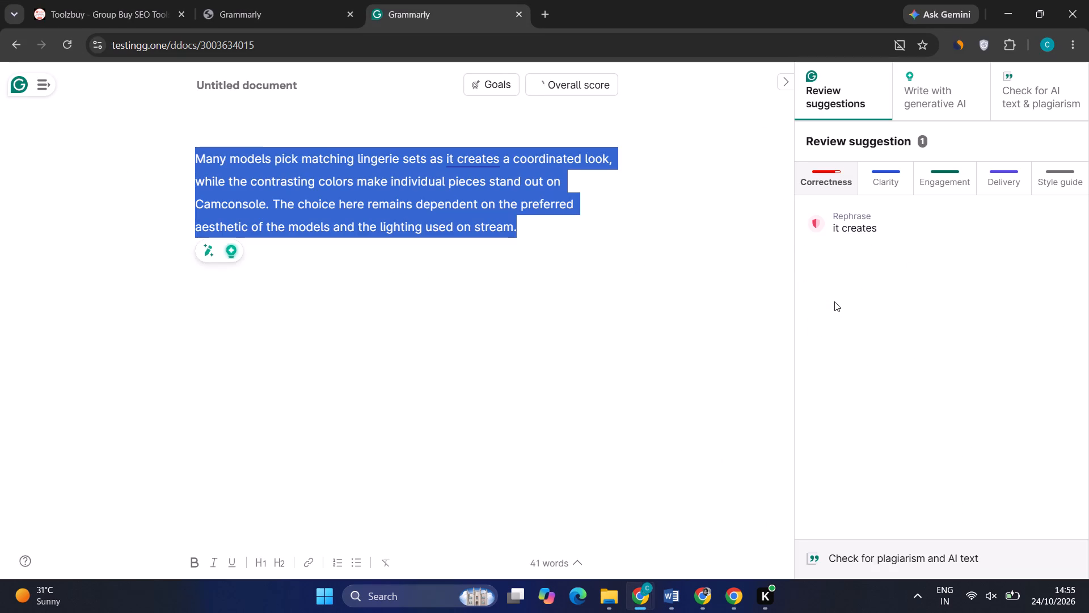
key("ctrl+x")
key("ctrl+z")
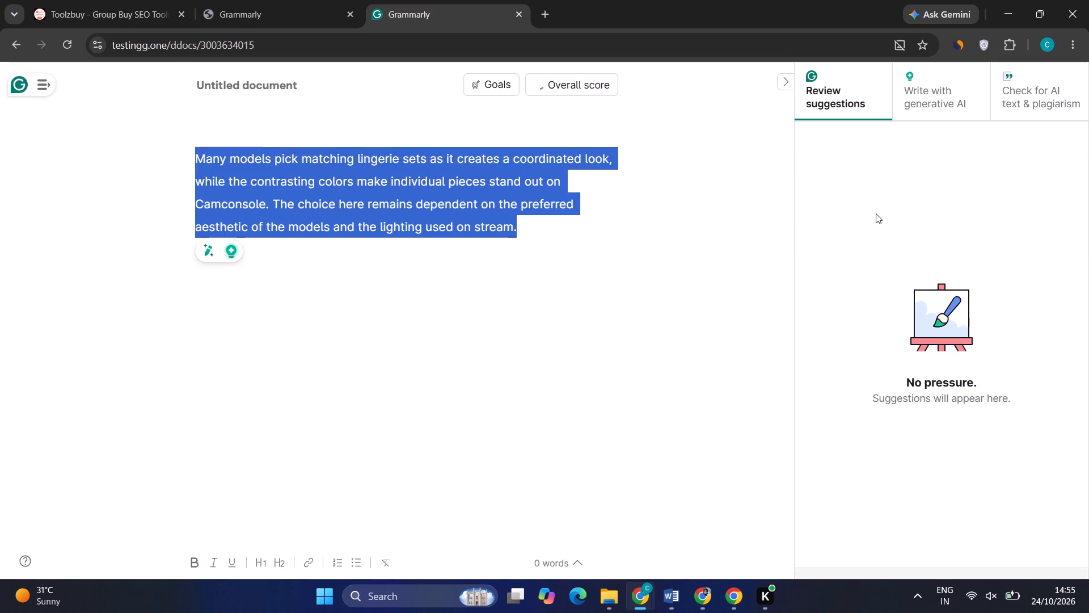
Accept Grammarly's rewordings of "it creates" so the first lingerie sentence reads "sets to create a coordinated look".
left_click(876, 213)
left_click(873, 210)
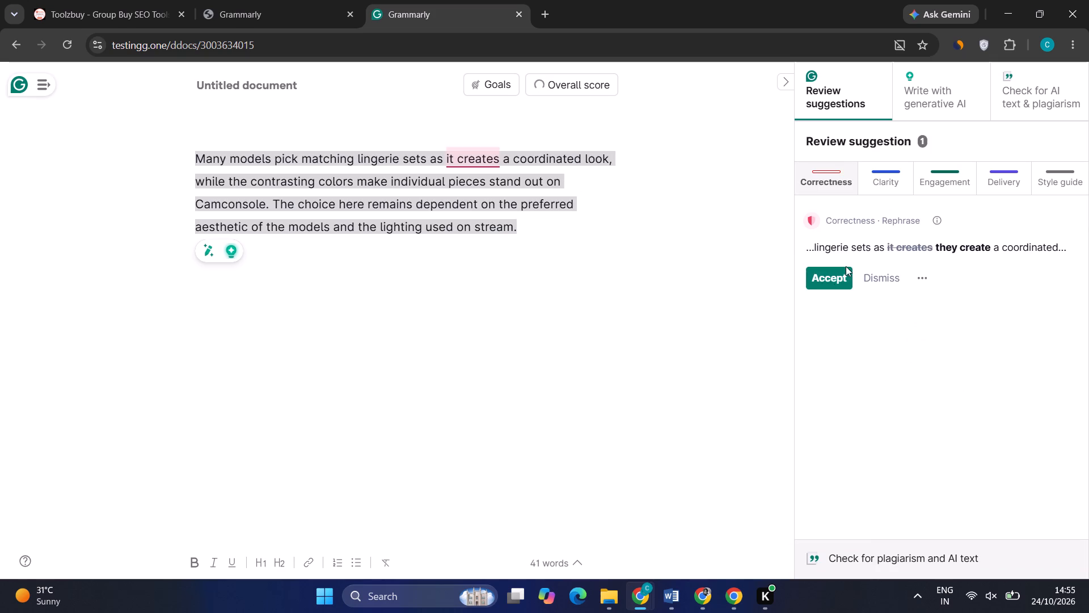
left_click(836, 279)
key("ctrl+a")
key("ctrl+x")
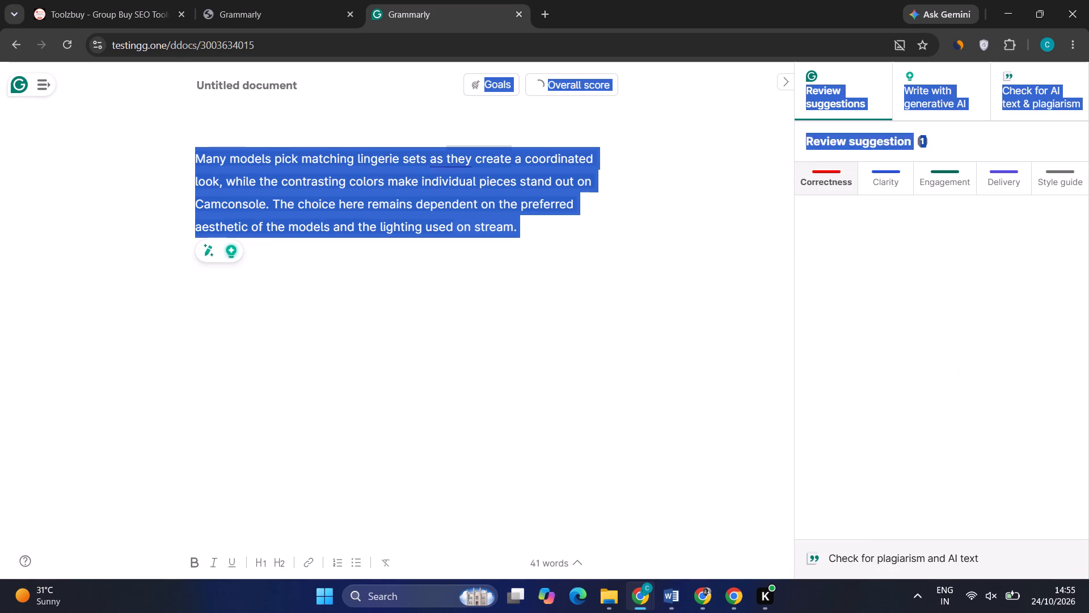
triple_click(418, 172)
left_click(881, 225)
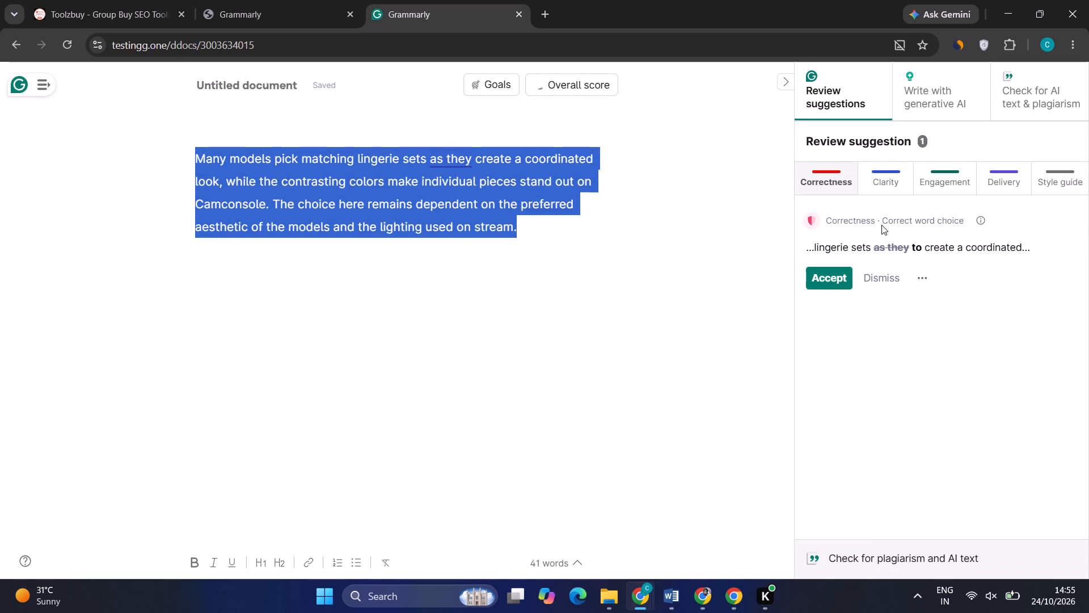
left_click(840, 277)
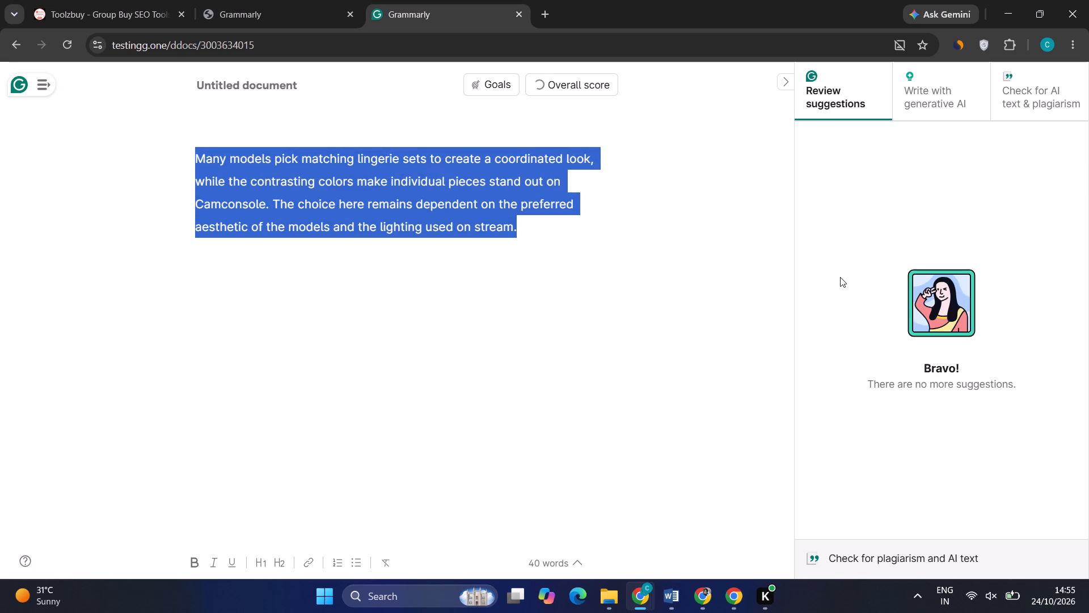
Move the corrected lingerie text from Grammarly to the end of the Style Lingerie paragraph in the Google Docs article.
key("ctrl+x")
key("alt+Tab")
key("alt+Tab")
key("alt+Tab")
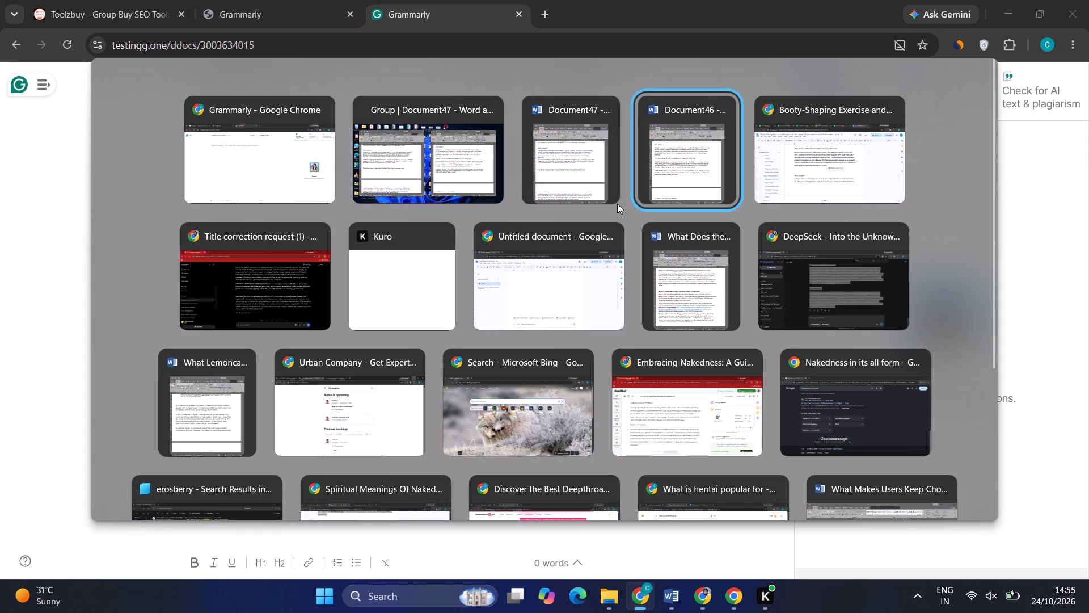
key("alt+Tab")
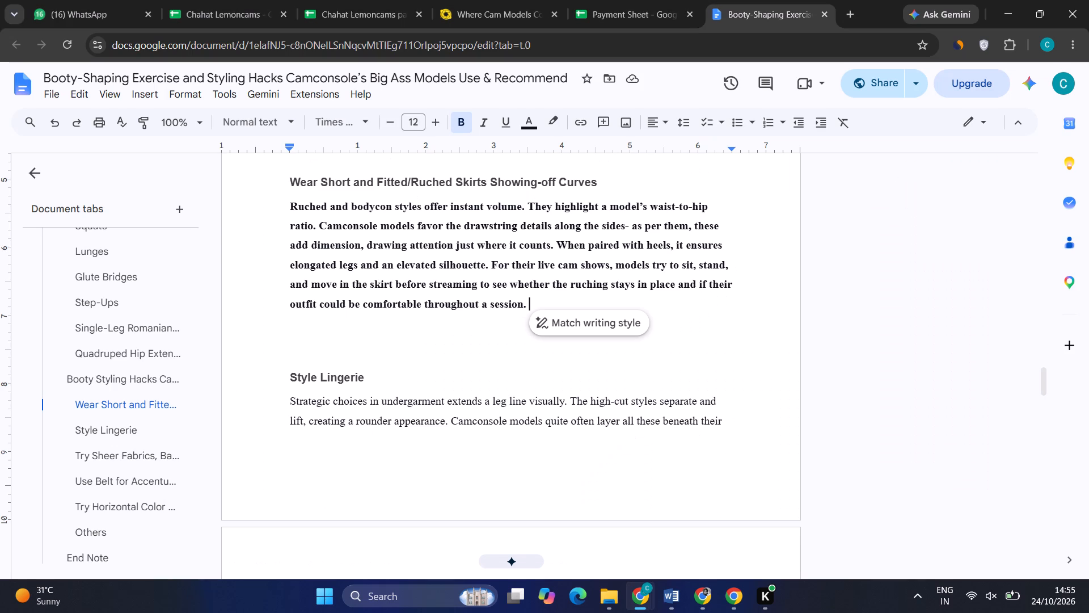
scroll(503, 267, "down", 2)
left_click(585, 444)
key("ctrl+shift+Down")
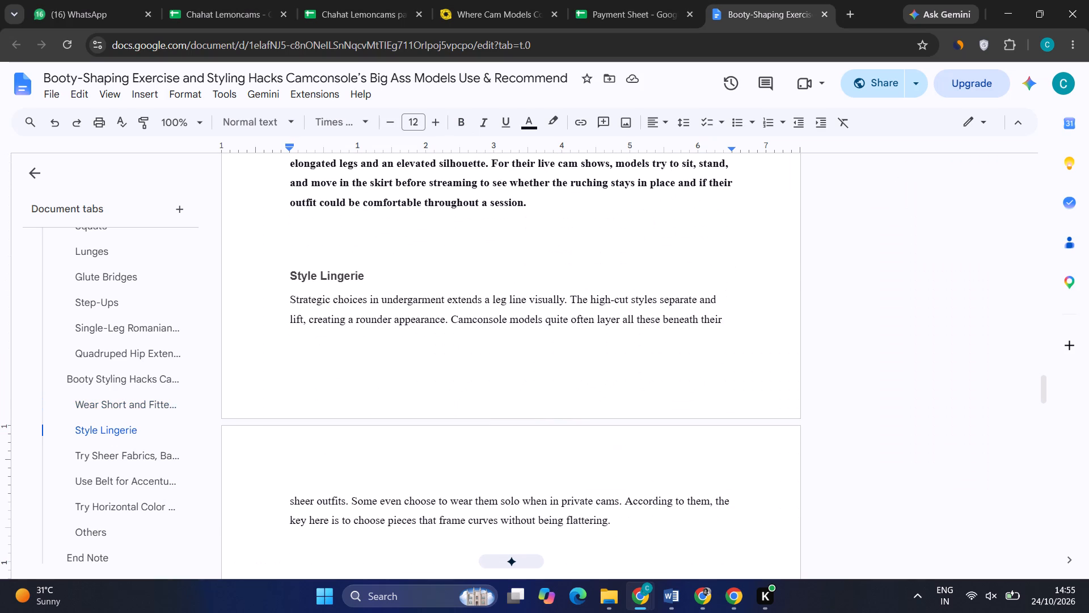
key("Right")
key("Left")
key("space")
key("ctrl+v")
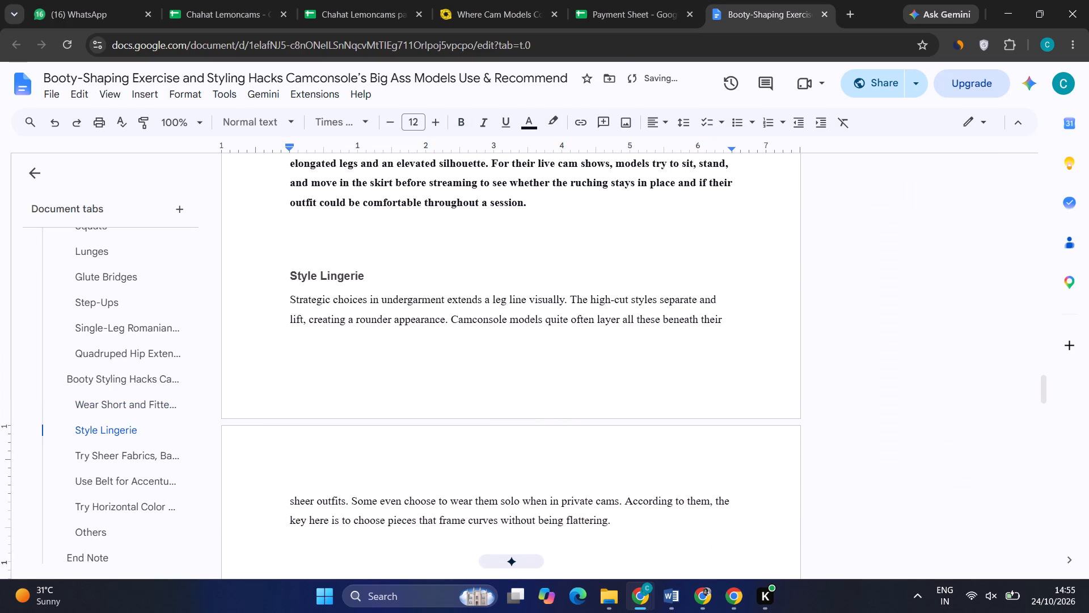
Bold the added sentences from "Many models pick" to "used on stream." in the Style Lingerie paragraph.
key("Up")
key("Up")
key("Up")
key("ctrl+shift+Right")
key("ctrl+shift+Right")
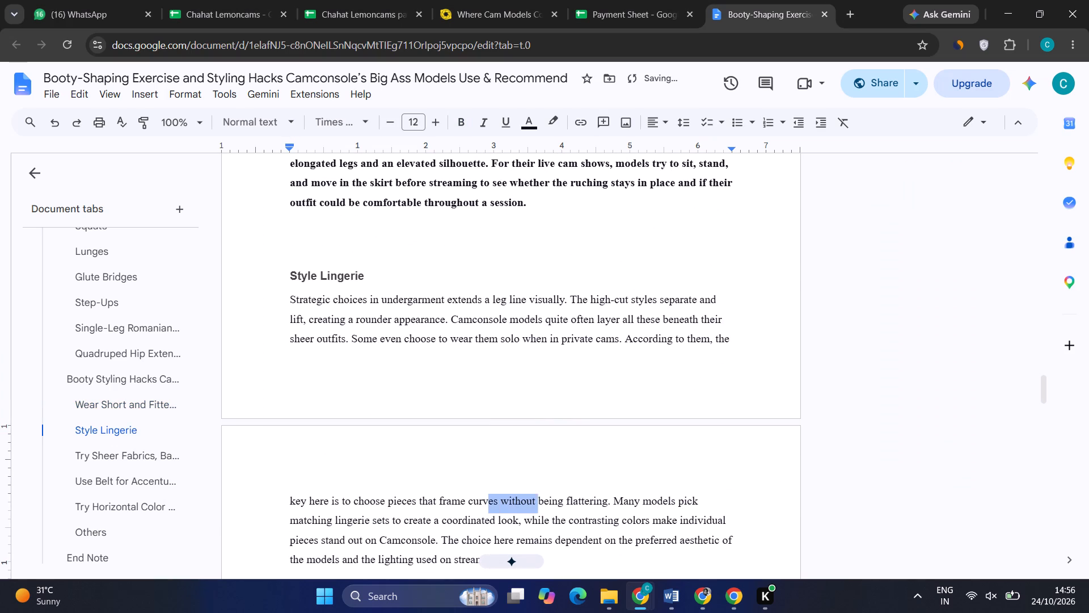
key("ctrl+shift+Right")
key("ctrl+shift+Right")
key("ctrl+shift+Right")
key("ctrl+shift+Right")
key("Right")
key("ctrl+shift+Left")
key("Left")
key("ctrl+shift+Down")
key("ctrl+shift+Left")
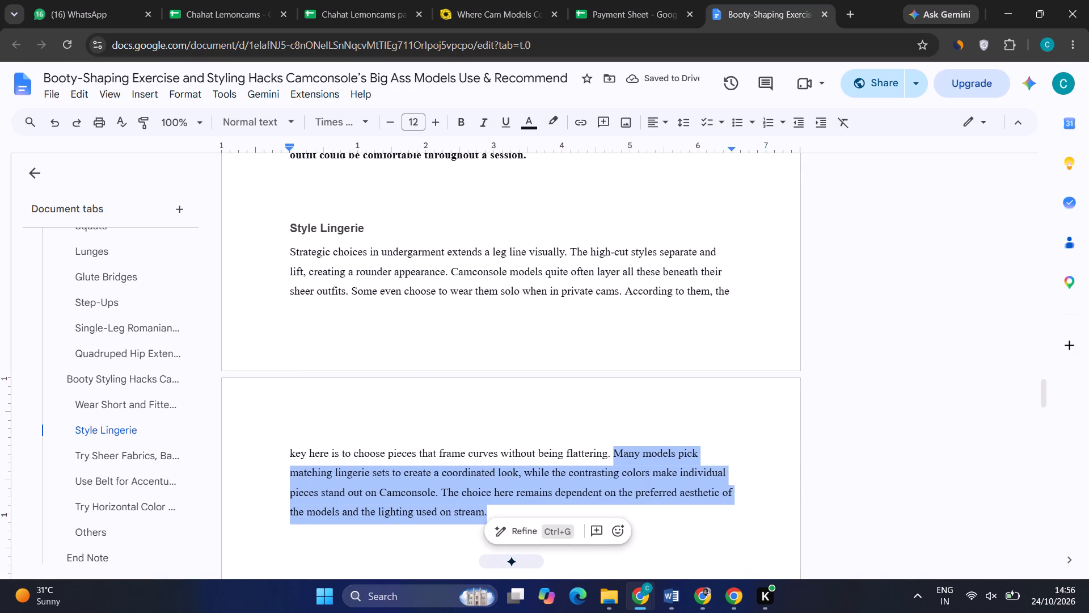
key("ctrl+b")
Place the insertion point on the blank line below the Try Sheer Fabrics paragraph in the article.
key("Right")
key("Right")
key("Down")
key("Down")
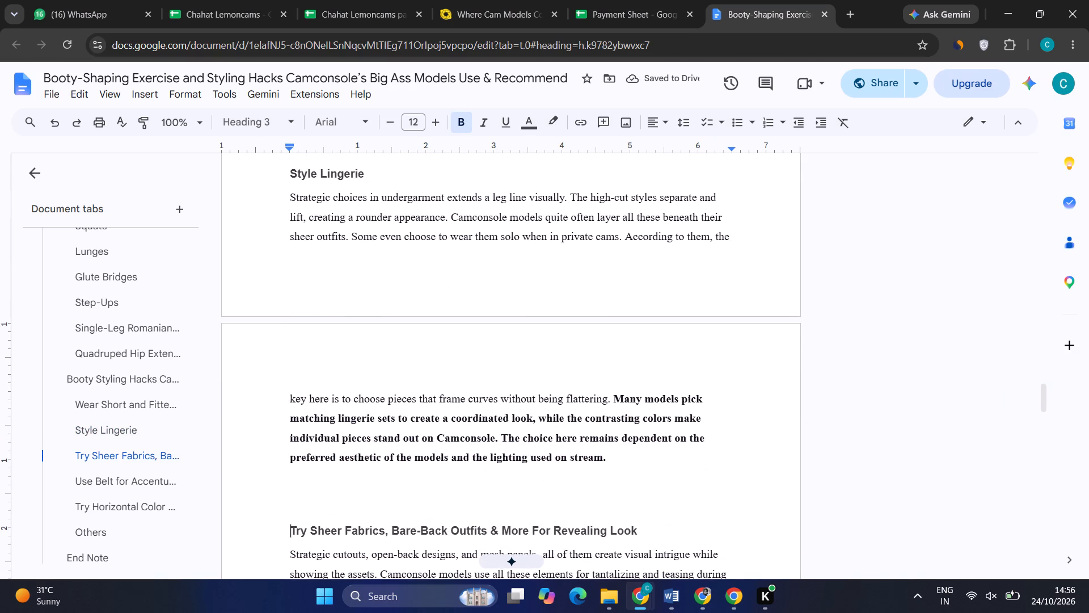
key("ctrl+shift+Down")
key("ctrl+shift+Down")
key("Right")
key("ctrl+shift+Down")
key("ctrl+shift+Down")
key("Right")
key("Up")
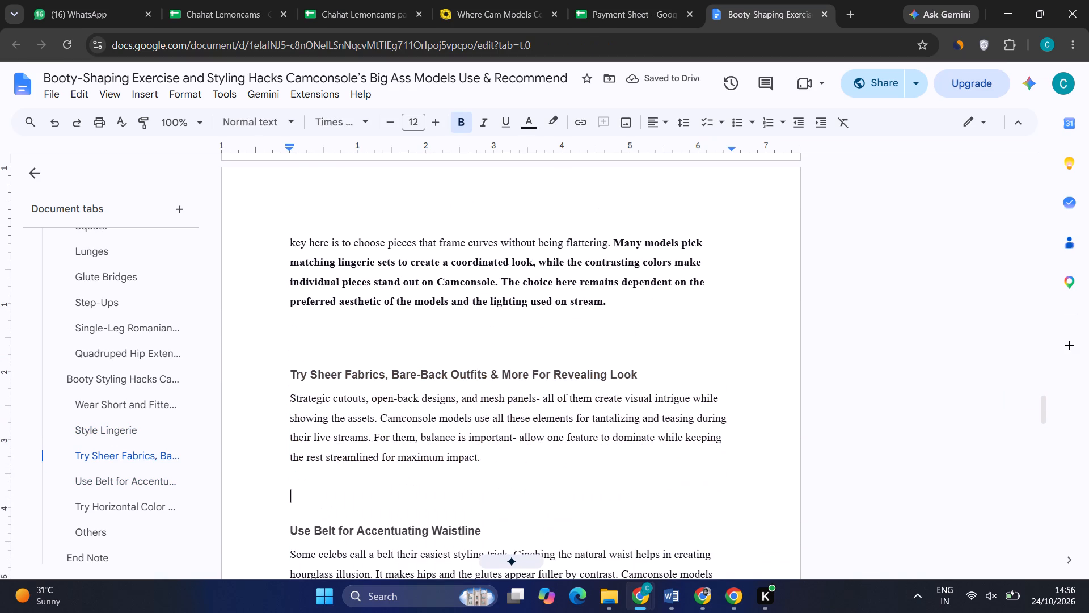
Switch back to Word and delete the finished Style Lingerie section, including its heading, from Document47.
key("alt+Tab")
key("alt+Tab")
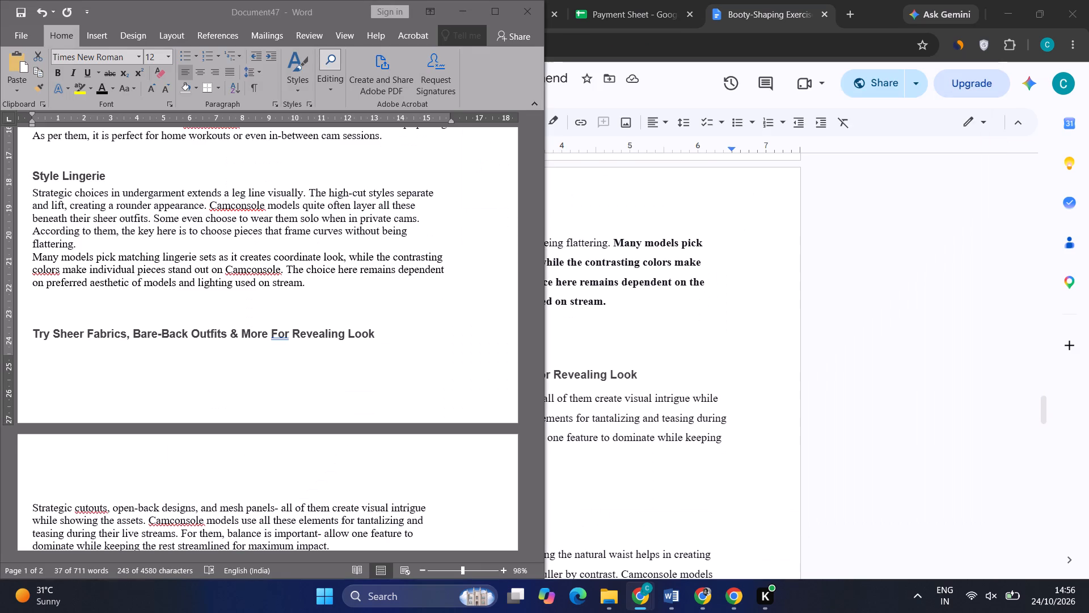
key("Right")
key("ctrl+shift+Up")
key("ctrl+shift+Up")
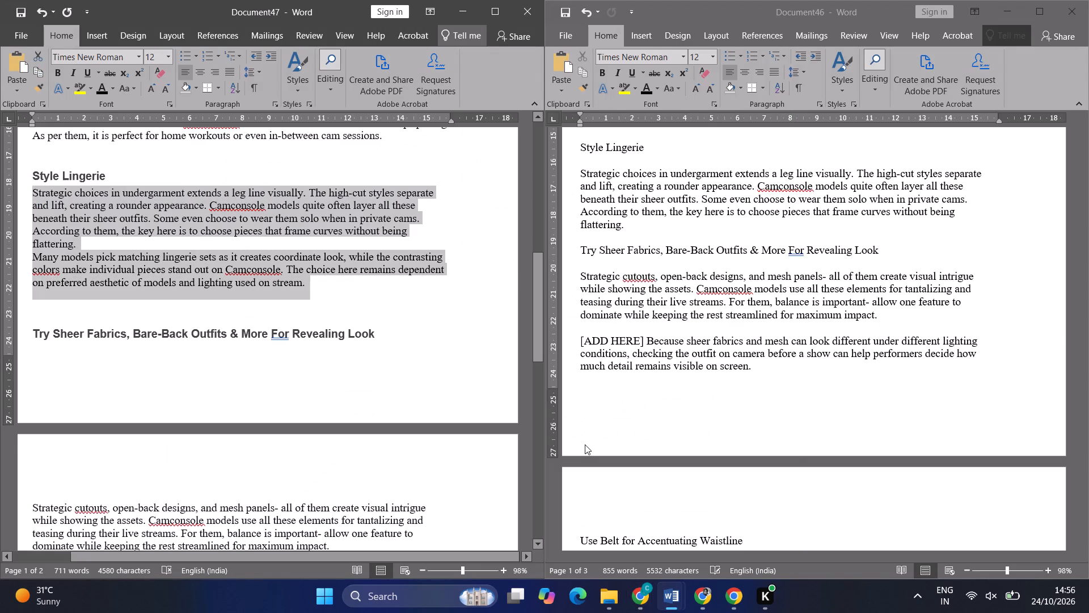
key("ctrl+shift+Up")
key("ctrl+shift+Up")
key("BackSpace")
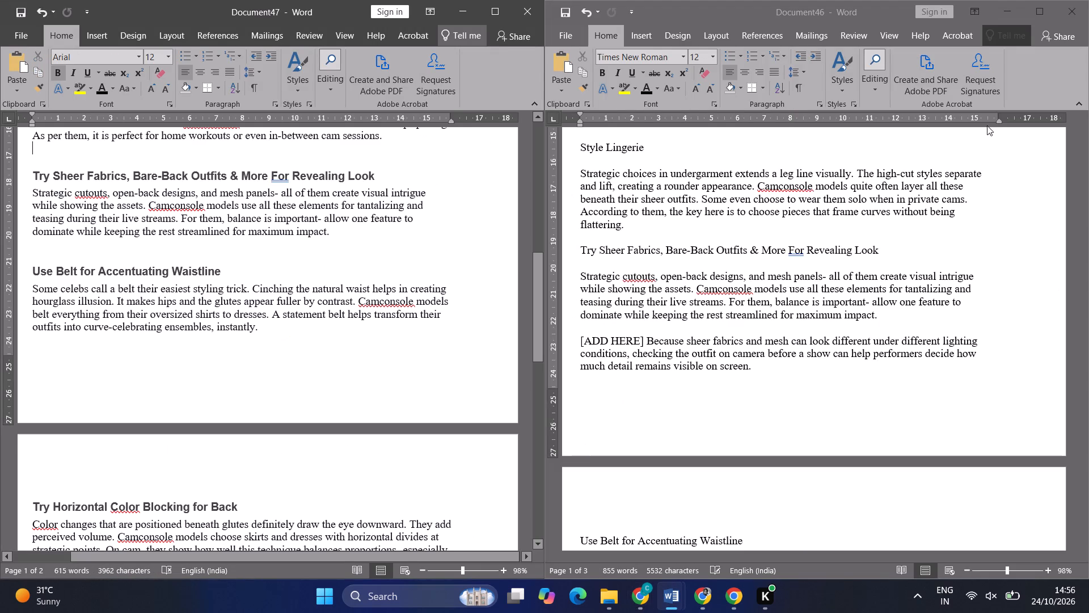
Delete the Style Lingerie paragraph and heading from Document46.
triple_click(897, 184)
key("BackSpace")
key("ctrl+shift+Up")
key("BackSpace")
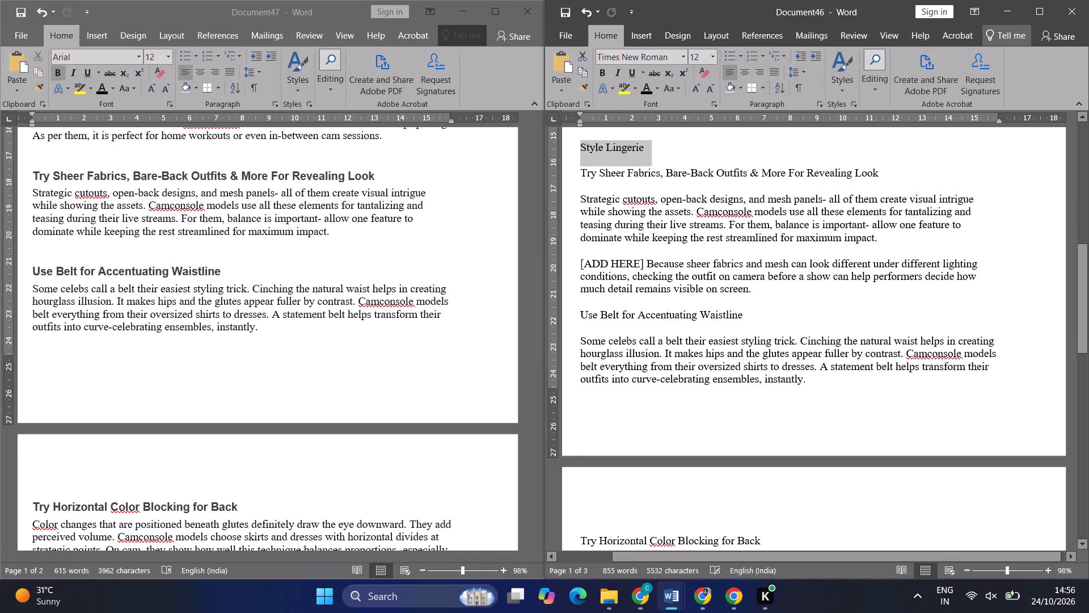
Move the [ADD HERE] sheer fabrics suggestion from Document46 to below the Try Sheer Fabrics paragraph in Document47.
key("ctrl+shift+Down")
key("ctrl+shift+Down")
key("Right")
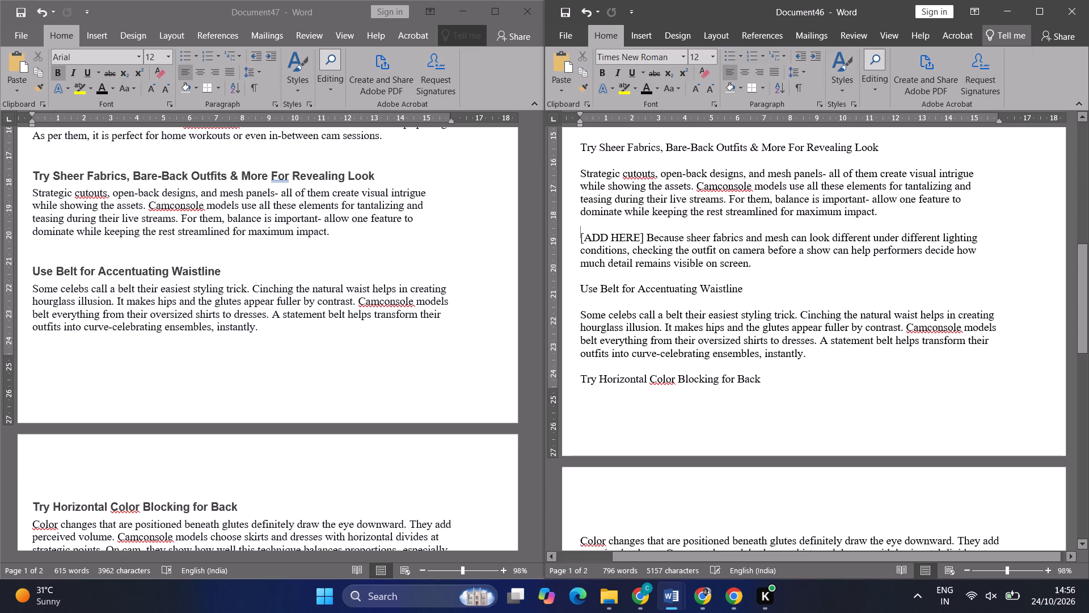
key("ctrl+shift+Down")
key("ctrl+x")
left_click(297, 283)
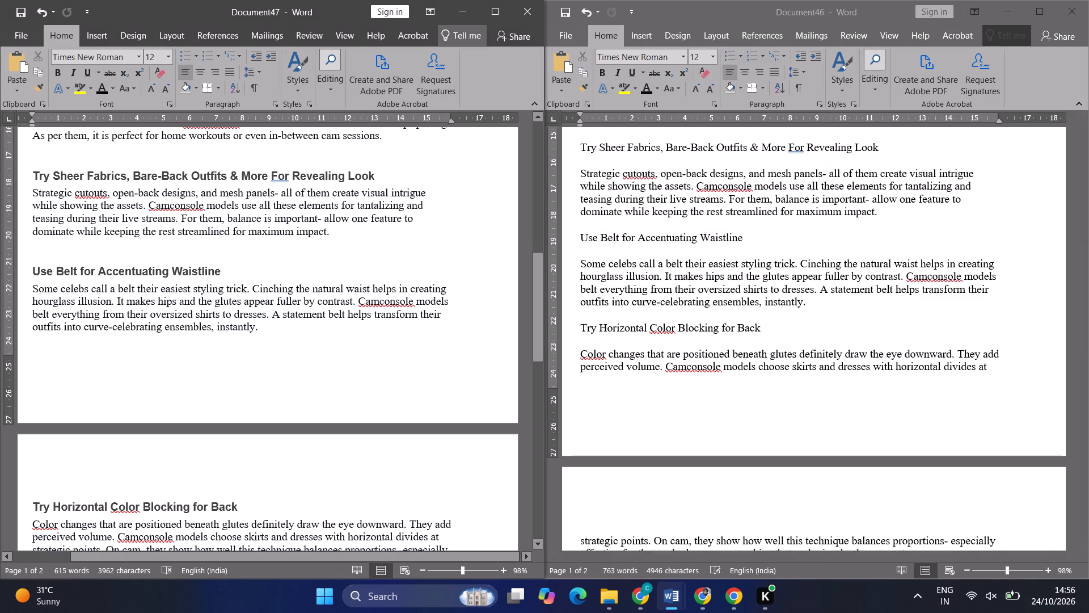
left_click(373, 247)
key("Return")
key("ctrl+v")
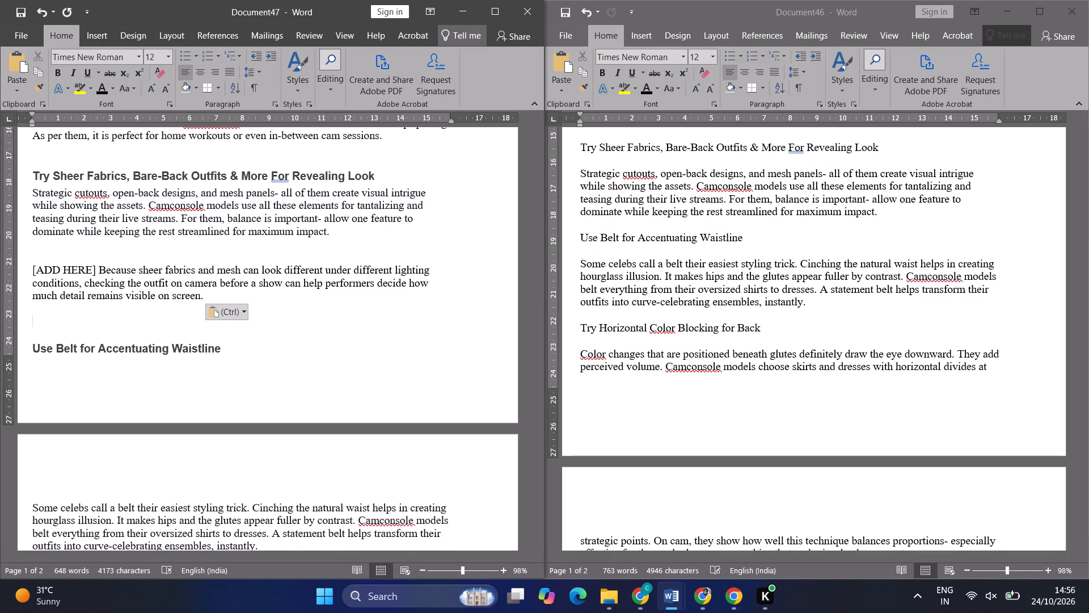
Start a reworded sentence at the end of Document47's Try Sheer Fabrics paragraph: "As sheer fabrics and mesh look different under different".
key("Left")
key("Left")
key("Up")
key("Up")
key("Up")
key("Up")
key("End")
key("space")
type("A")
key("BackSpace")
type("Now")
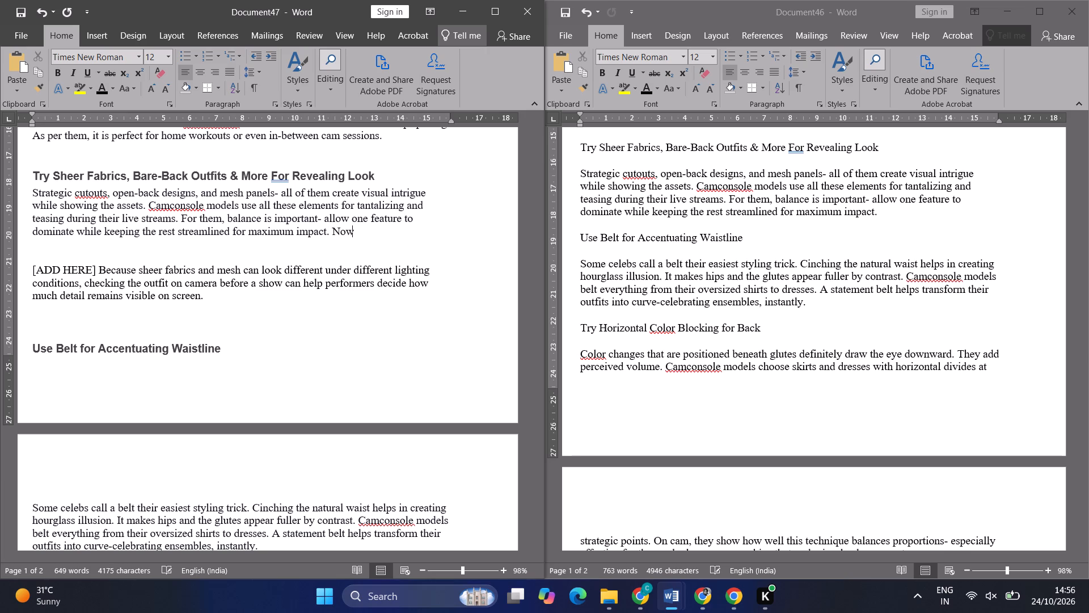
key("BackSpace")
key("BackSpace")
key("BackSpace")
key("BackSpace")
type("As")
key("space")
key("BackSpace")
key("BackSpace")
key("BackSpace")
key("space")
type("As sheer fabrics and")
key("space")
type("mesa")
key("BackSpace")
type("h look diffi")
key("BackSpace")
type("erent under diffenet light")
key("BackSpace")
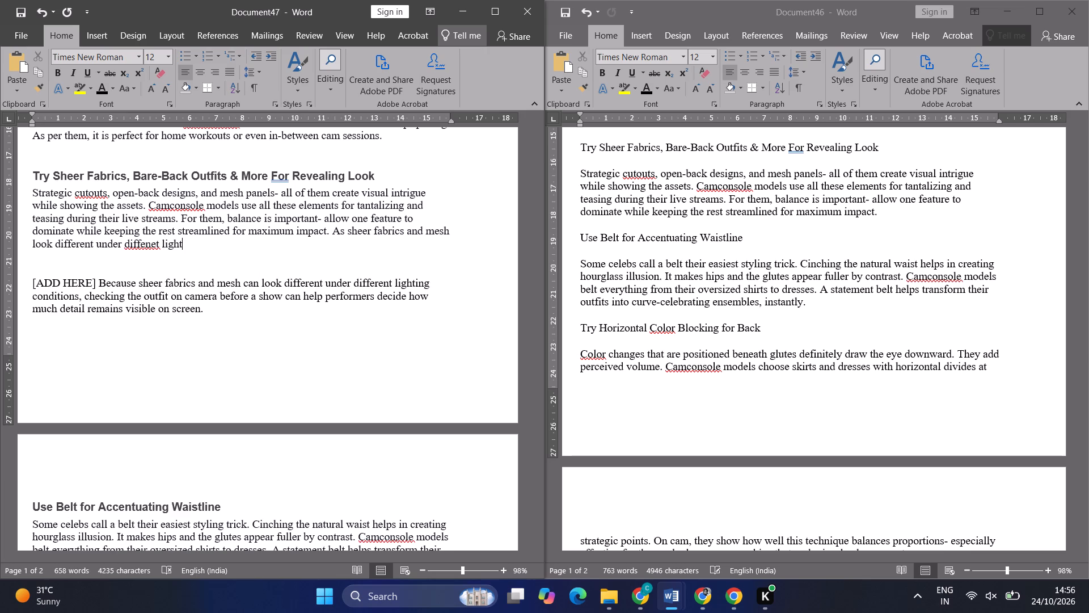
key("BackSpace")
key("BackSpace")
key("BackSpace")
key("BackSpace")
key("BackSpace")
key("BackSpace")
key("BackSpace")
key("BackSpace")
type("rents")
key("BackSpace")
key("space")
Continue the sheer fabrics sentence with "lights, to check outfit on cam before a cam show helps models to decide how much details is".
type("lights, to check outfit on cam before a")
key("space")
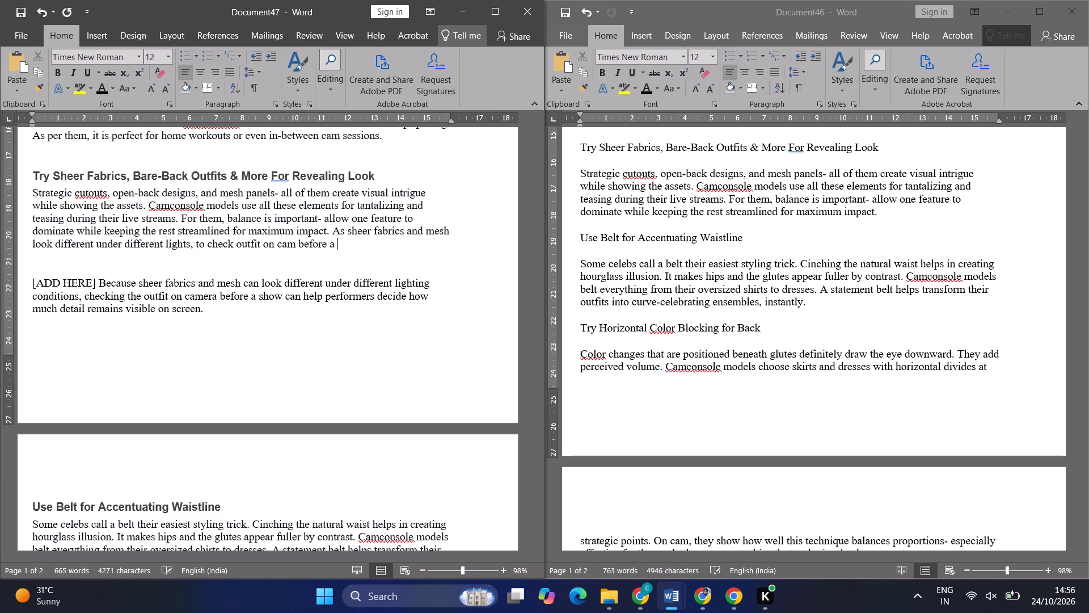
type("cam show helps model")
key("space")
key("BackSpace")
type("s to decide w")
key("BackSpace")
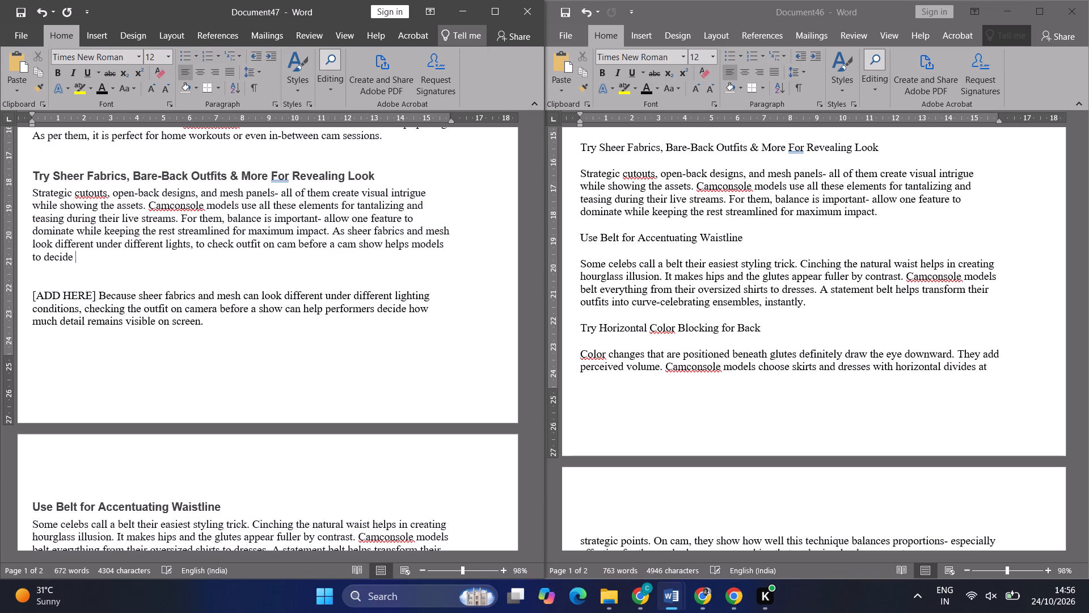
type("how much details is re")
key("BackSpace")
type("ji")
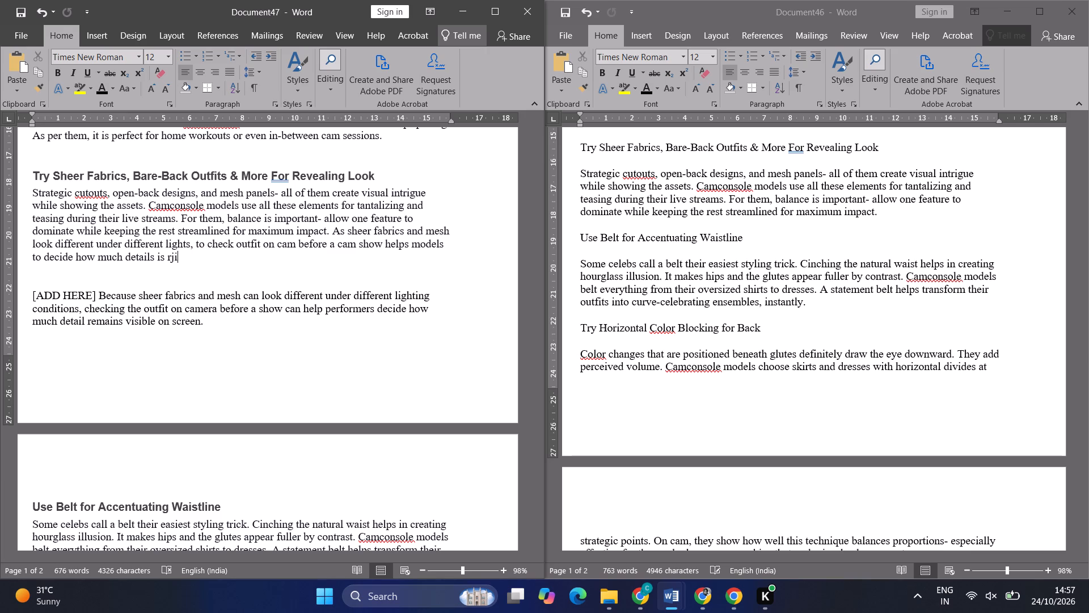
key("BackSpace")
key("BackSpace")
key("BackSpace")
Reword "to check outfit" in the new sentence as "all of these models check their outfit".
key("Up")
key("ctrl+shift+Right")
key("ctrl+shift+Right")
key("Right")
key("ctrl+shift+Right")
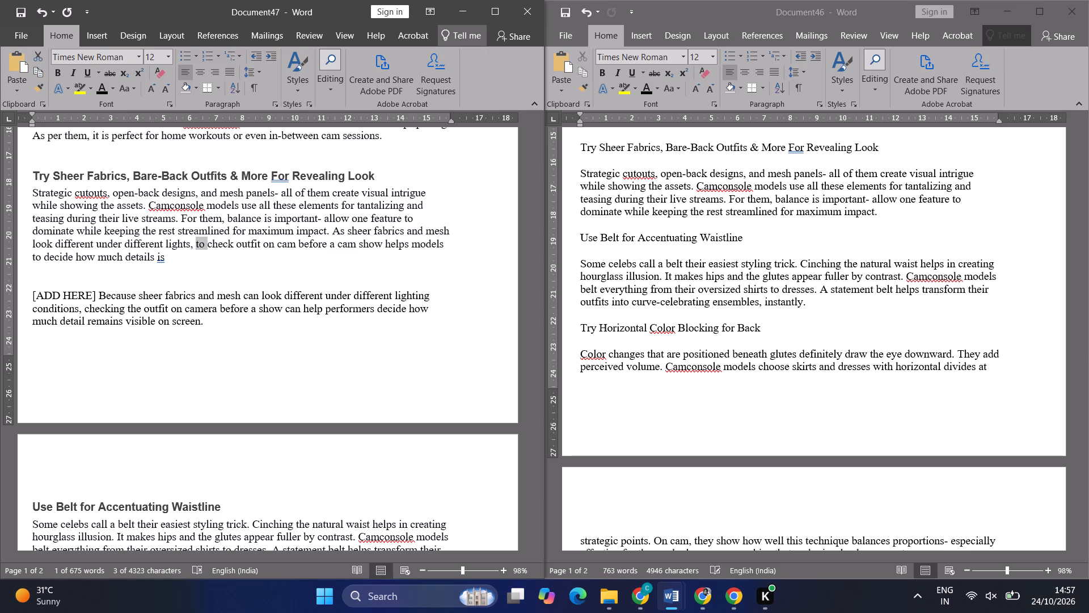
type("all")
key("space")
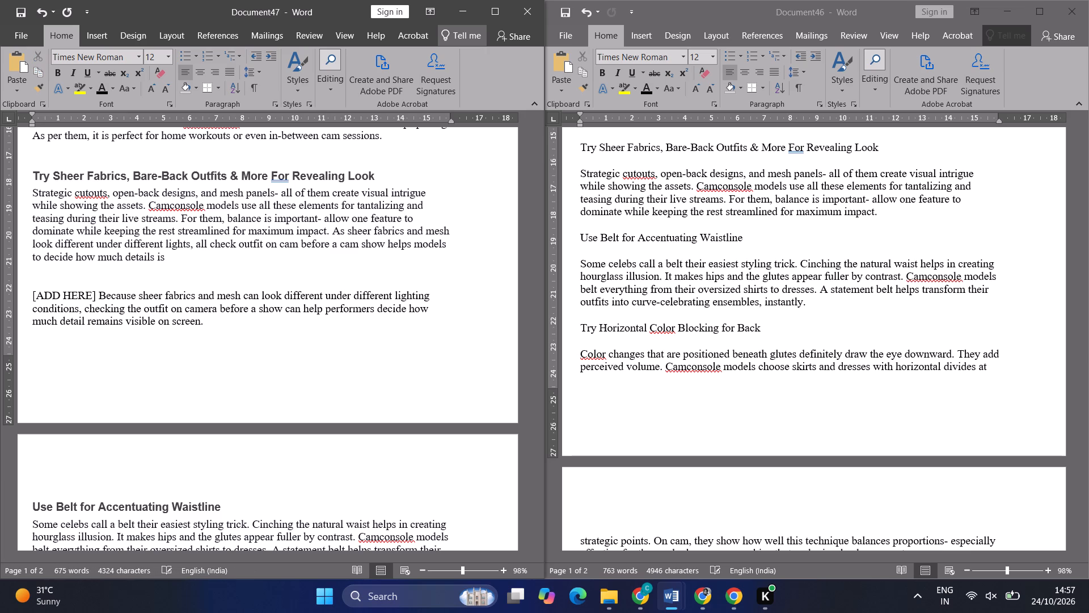
key("BackSpace")
key("space")
type("of these models")
key("space")
key("ctrl+shift+Right")
key("Right")
type("their")
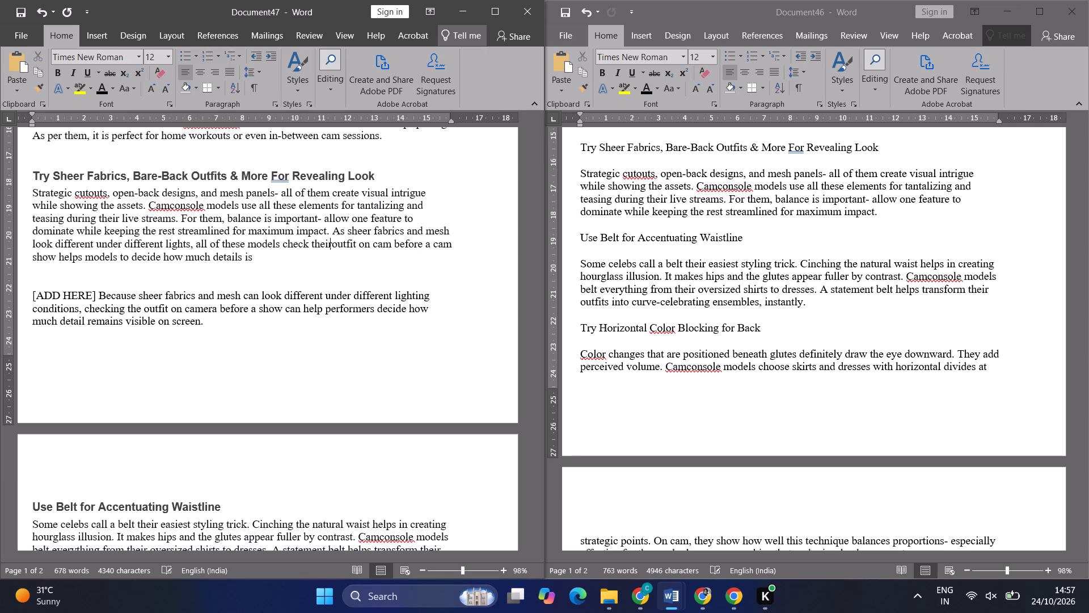
key("space")
Replace "a cam" with "their" before "show" in the new sheer fabrics sentence.
key("ctrl+shift+Right")
key("ctrl+shift+Right")
key("ctrl+shift+Right")
key("Right")
key("ctrl+shift+Right")
key("ctrl+shift+Right")
key("Right")
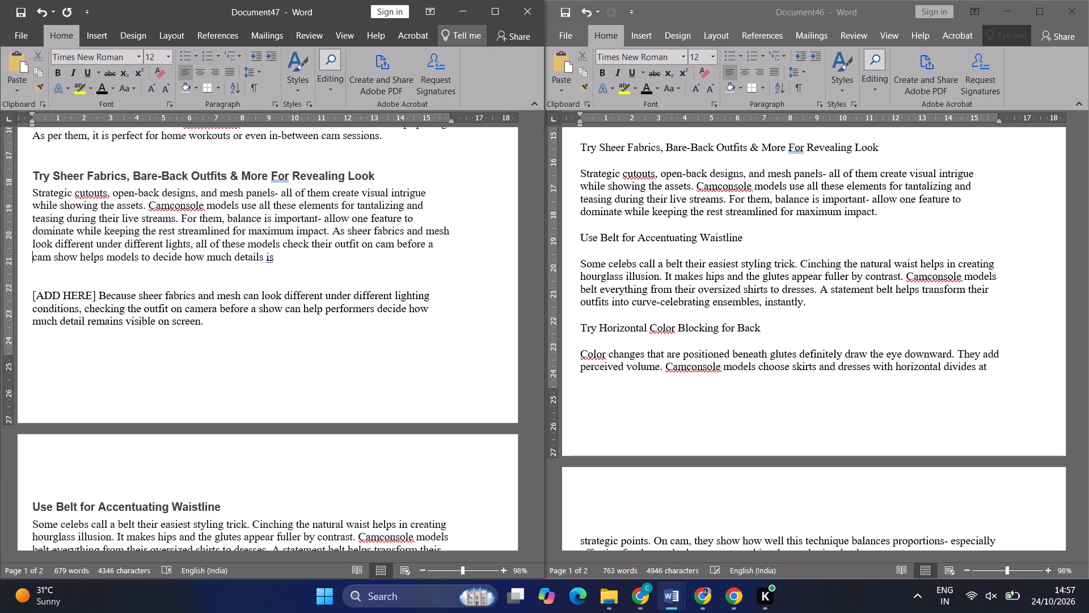
key("ctrl+shift+Right")
key("BackSpace")
key("BackSpace")
key("space")
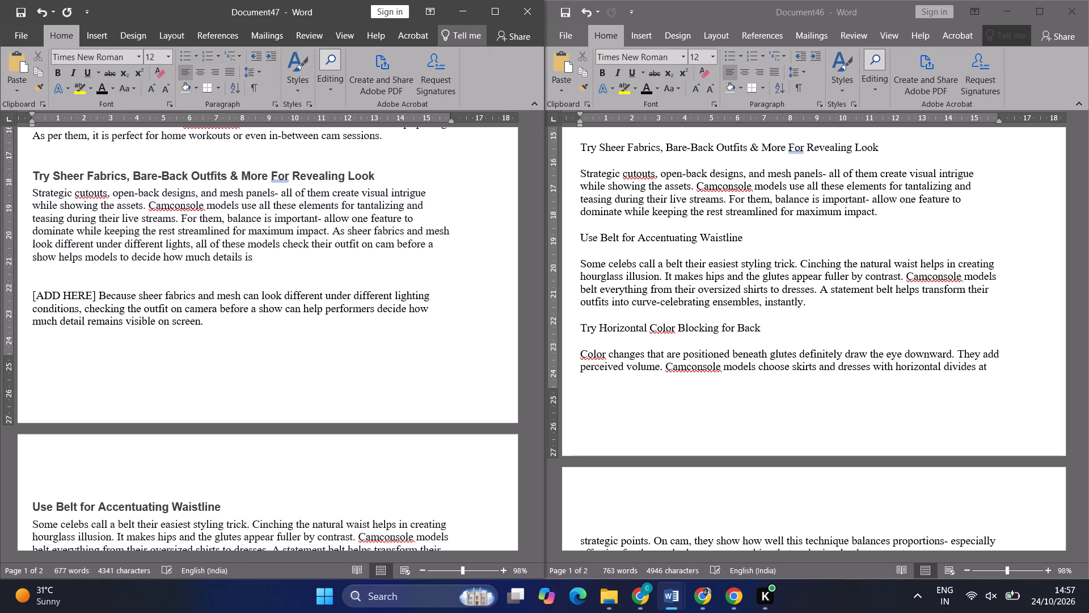
key("BackSpace")
key("BackSpace")
type("their")
key("space")
key("ctrl+shift+Right")
key("Right")
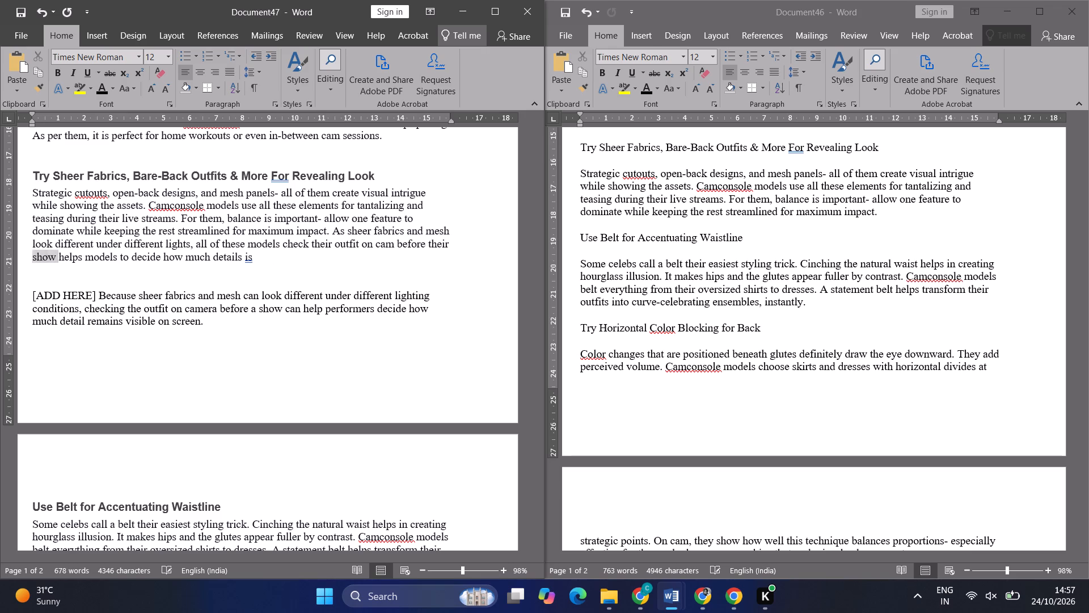
End the sentence after "show" and reword the rest as a new sentence beginning "It helps them to decide".
key("BackSpace")
type(". it helps")
key("space")
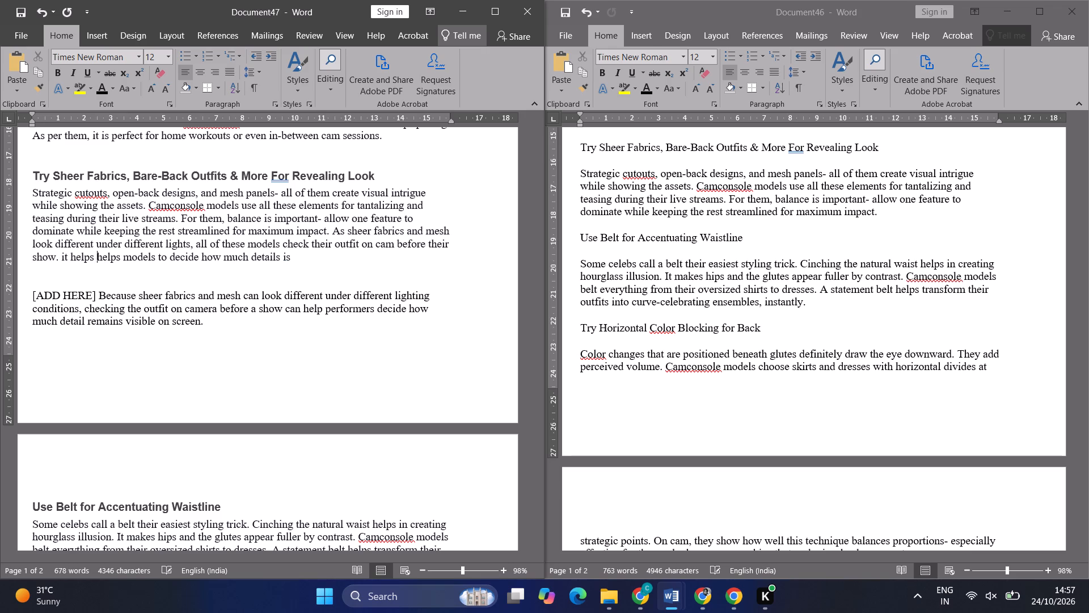
key("ctrl+shift+Left")
key("ctrl+shift+Left")
key("Left")
key("ctrl+shift+Right")
type("It")
key("space")
key("ctrl+shift+Right")
key("Right")
key("ctrl+shift+Right")
key("BackSpace")
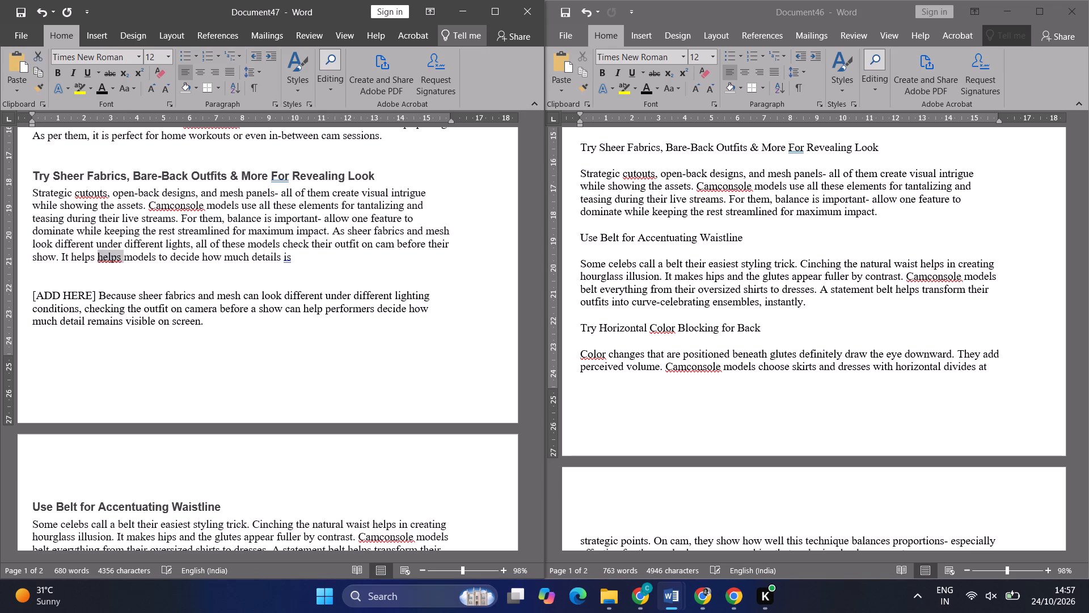
key("ctrl+shift+Right")
type("them")
key("space")
Complete the last sentence of the Try Sheer Fabrics paragraph with "visible live on screen.".
key("End")
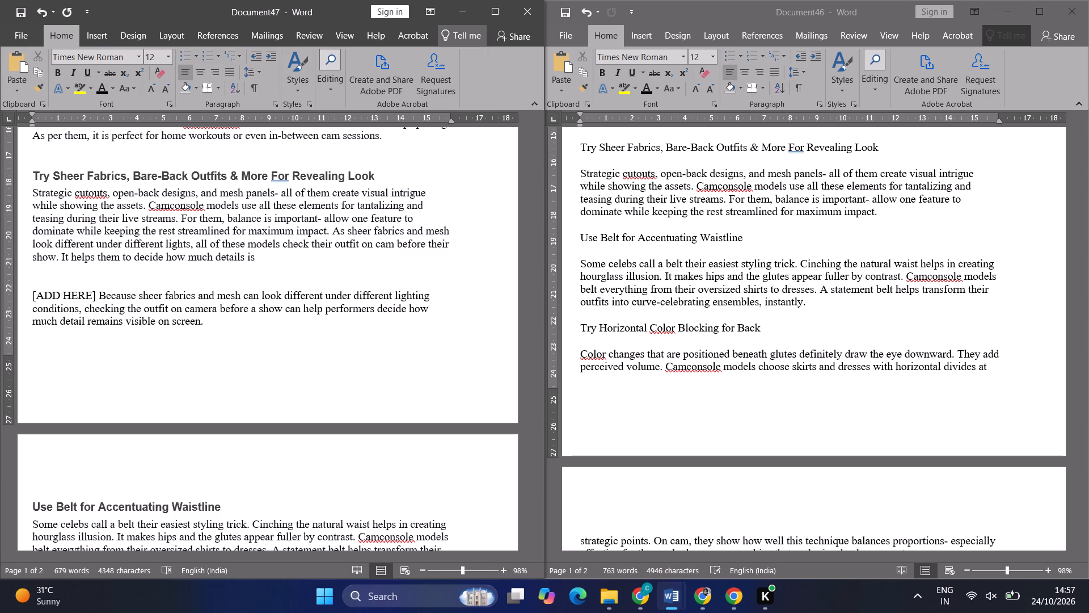
key("r")
key("BackSpace")
type("visible live on screen.")
Delete the used [ADD HERE] suggestion and the blank line below the Try Sheer Fabrics paragraph in Document47.
key("Right")
key("ctrl+shift+Down")
key("BackSpace")
key("ctrl+shift+Down")
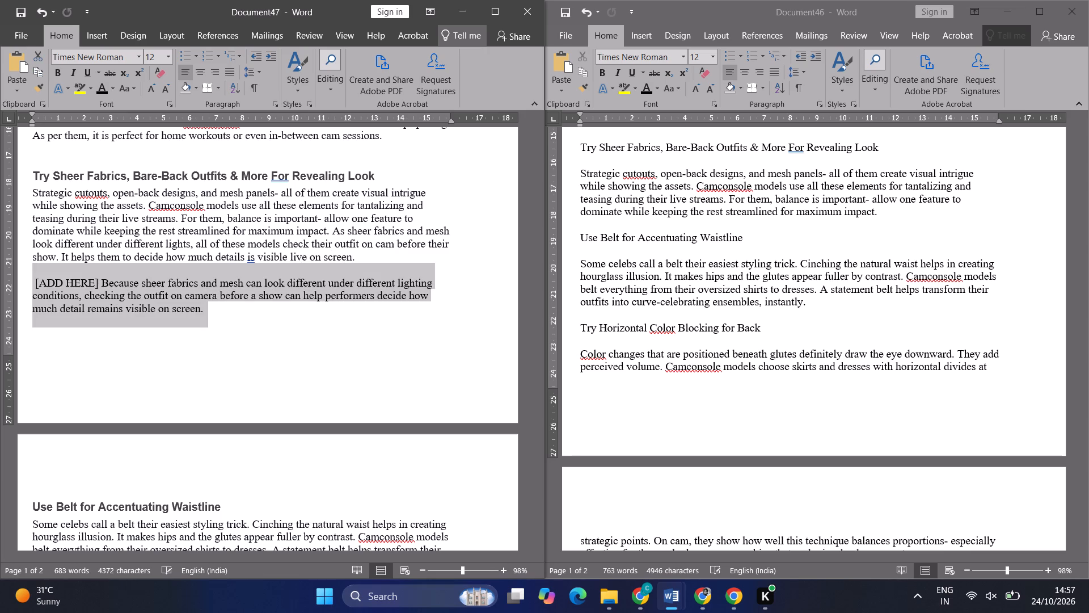
key("BackSpace")
Copy the two new sheer fabrics sentences into Grammarly and accept the correction to "decide how many details are".
key("shift+Up")
key("shift+Up")
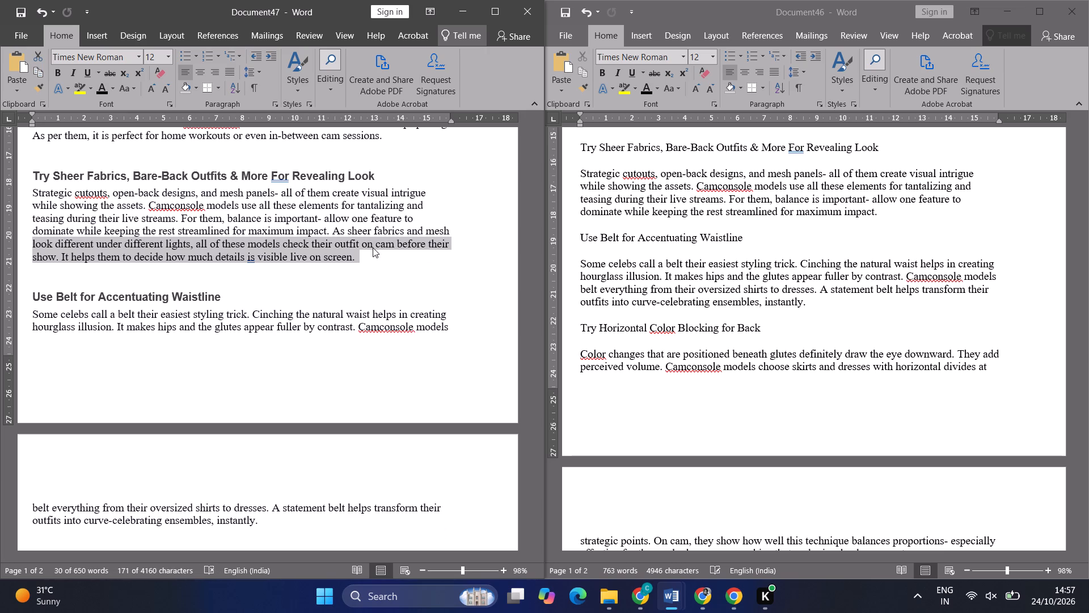
key("ctrl+shift+Left")
key("ctrl+shift+Left")
key("ctrl+shift+Left")
key("ctrl+shift+Left")
key("ctrl+shift+Left")
key("ctrl+c")
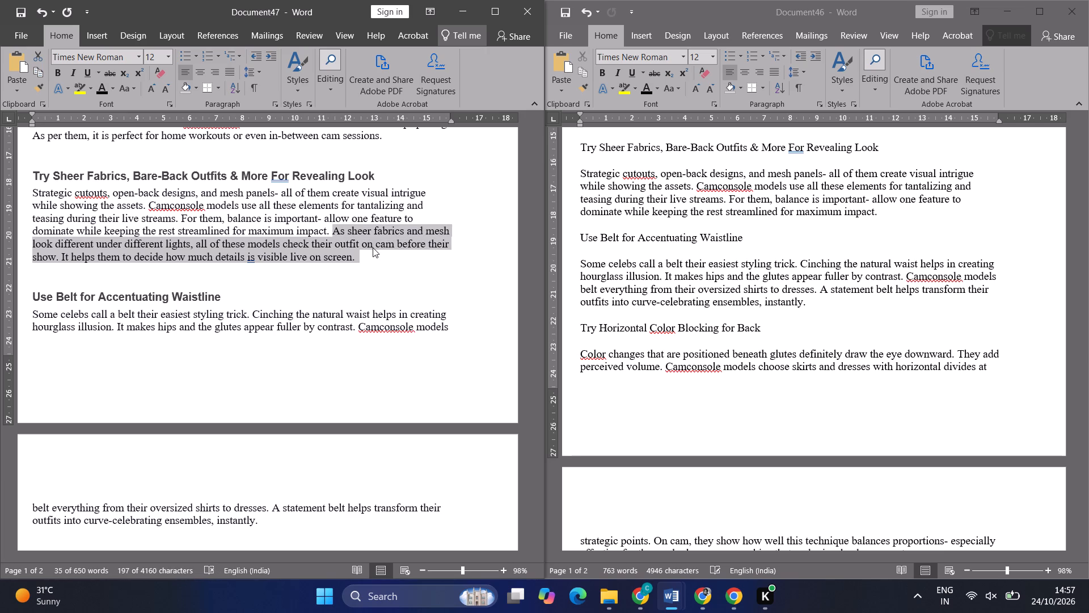
key("ctrl+c")
key("alt+Tab")
key("alt+Right")
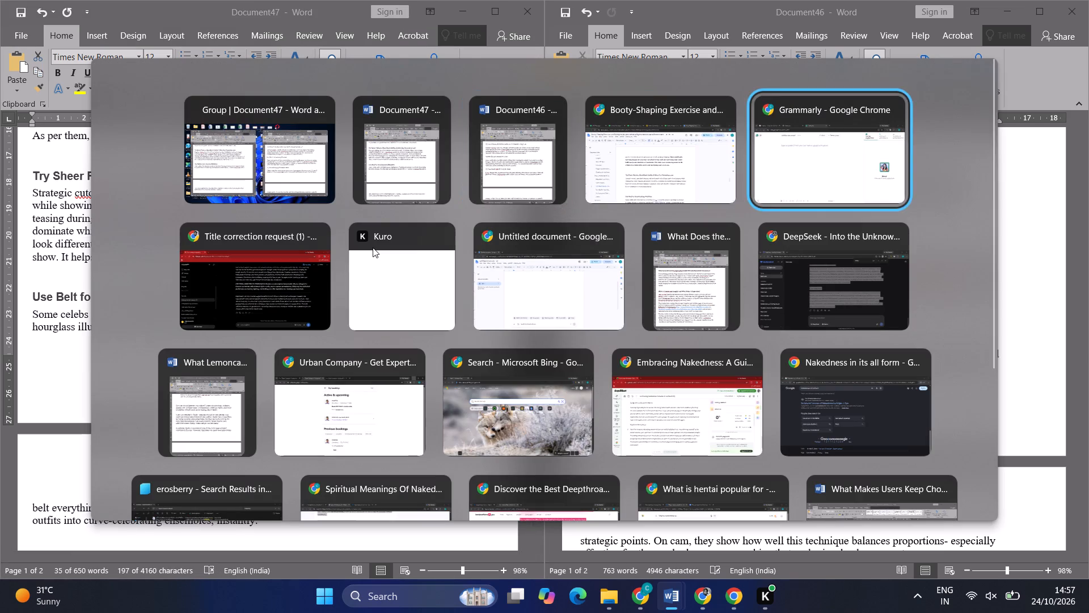
key("alt+Right")
key("ctrl+v")
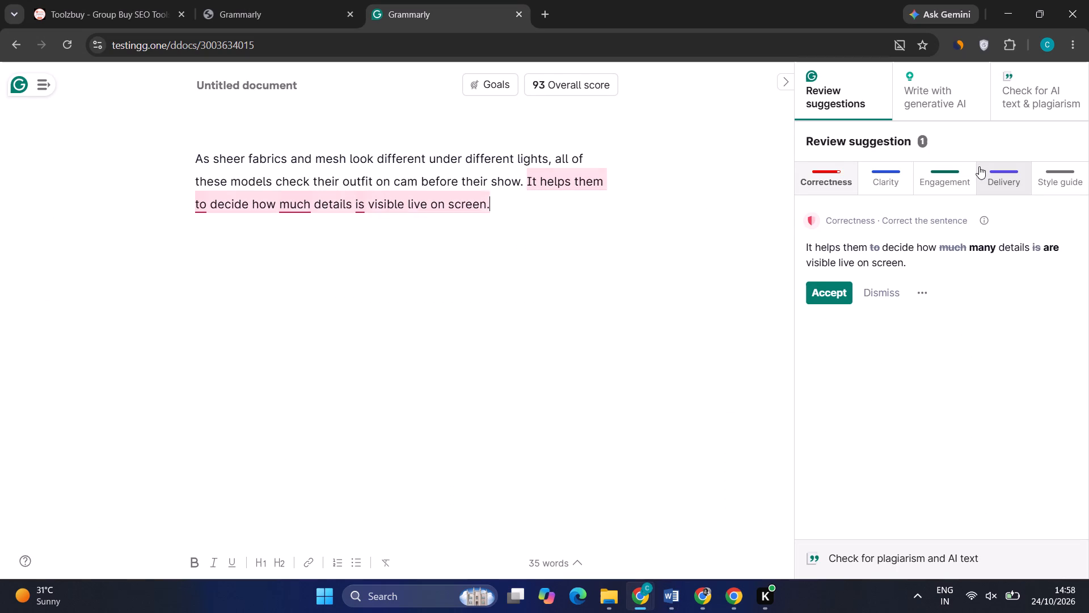
left_click(831, 287)
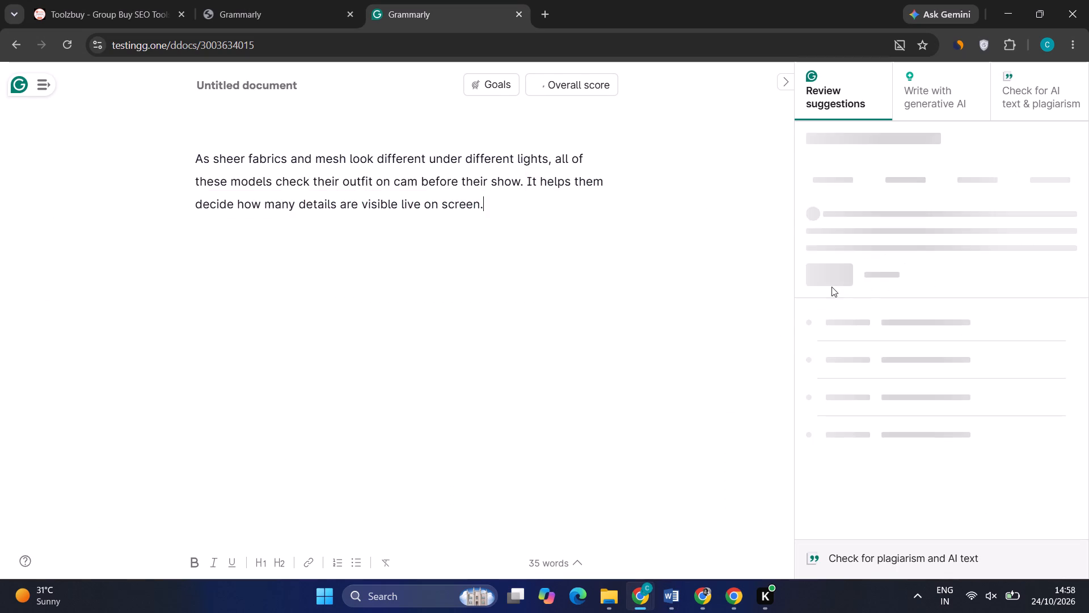
Move the corrected sentences from Grammarly to the end of the Try Sheer Fabrics paragraph in the Google Docs article.
triple_click(405, 194)
key("ctrl+x")
key("alt+Tab")
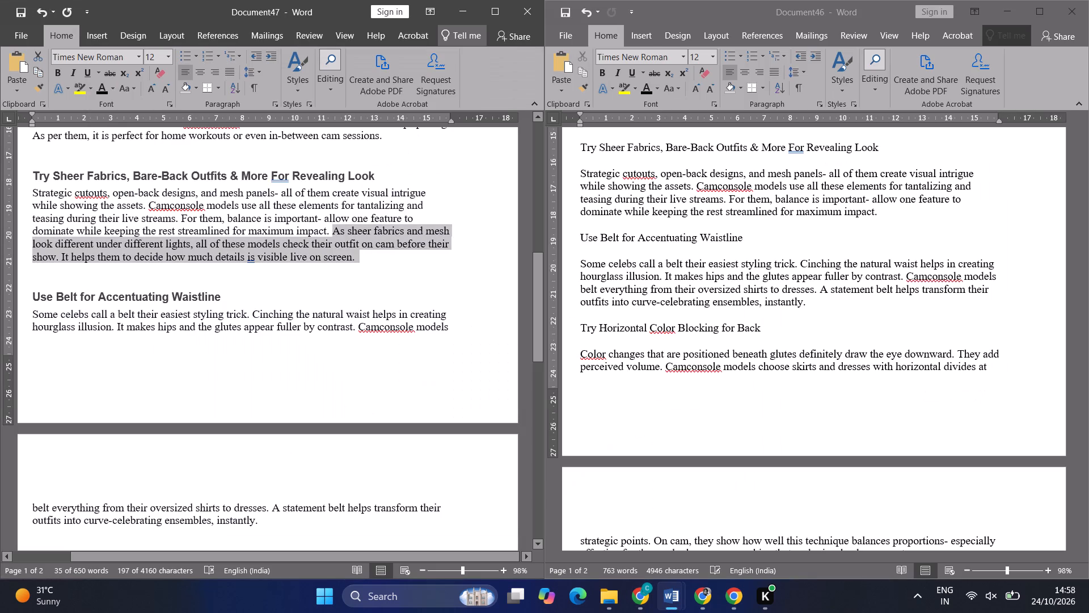
key("alt+Tab")
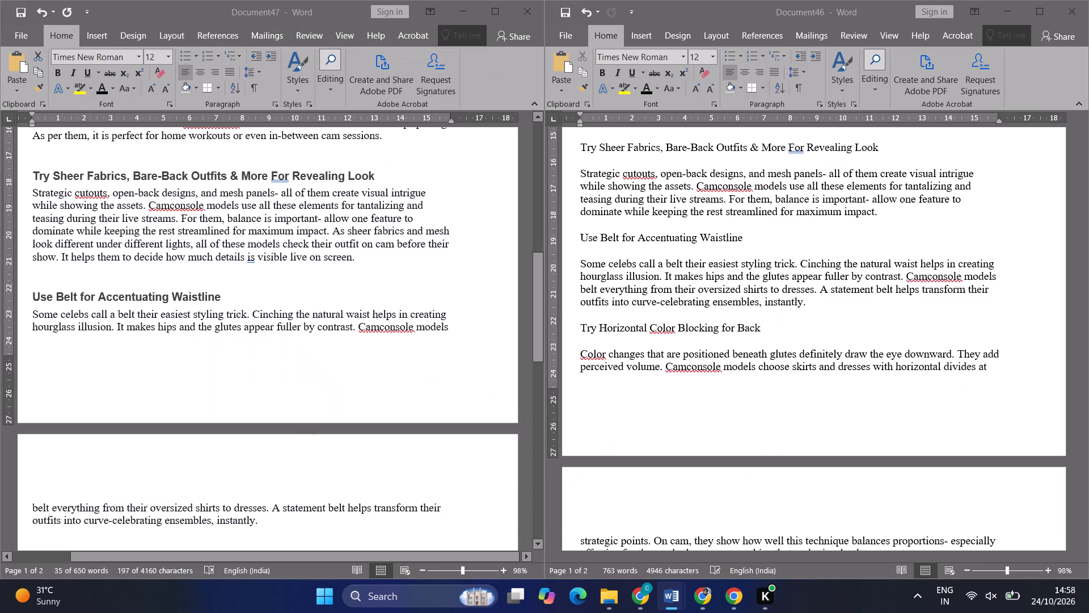
key("alt+Tab")
key("alt+Tab")
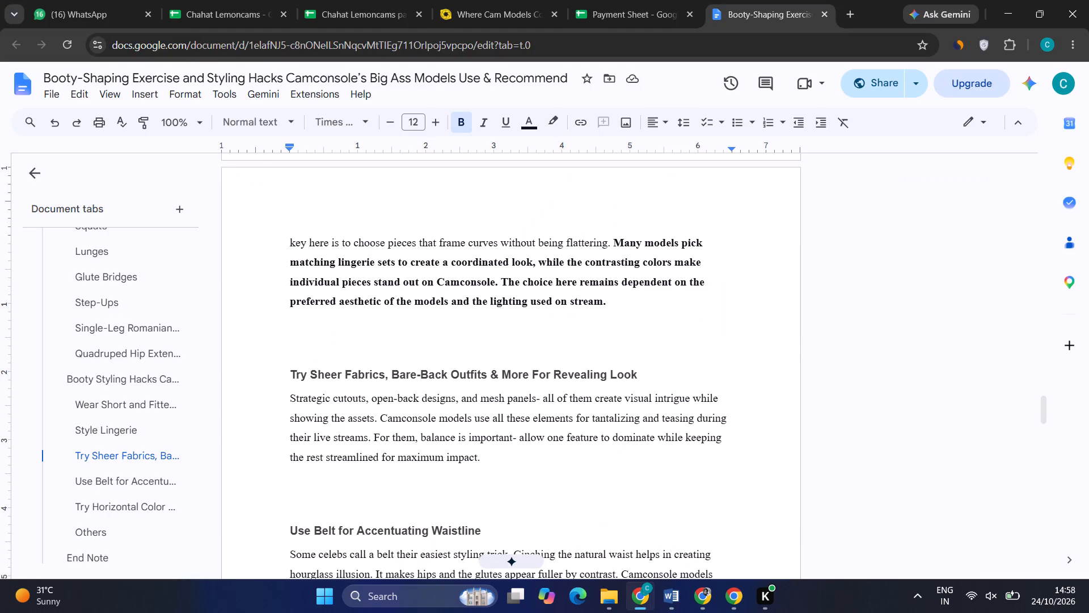
left_click(468, 456)
key("End")
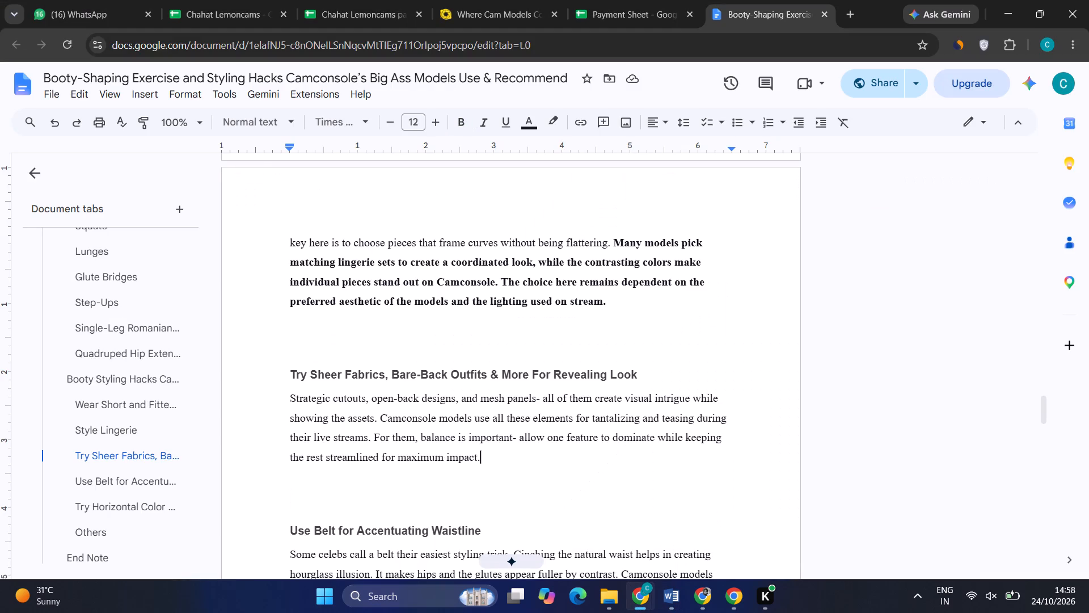
key("space")
key("ctrl+v")
Bold the newly added text from "As sheer fabrics" through "live on screen.".
key("Up")
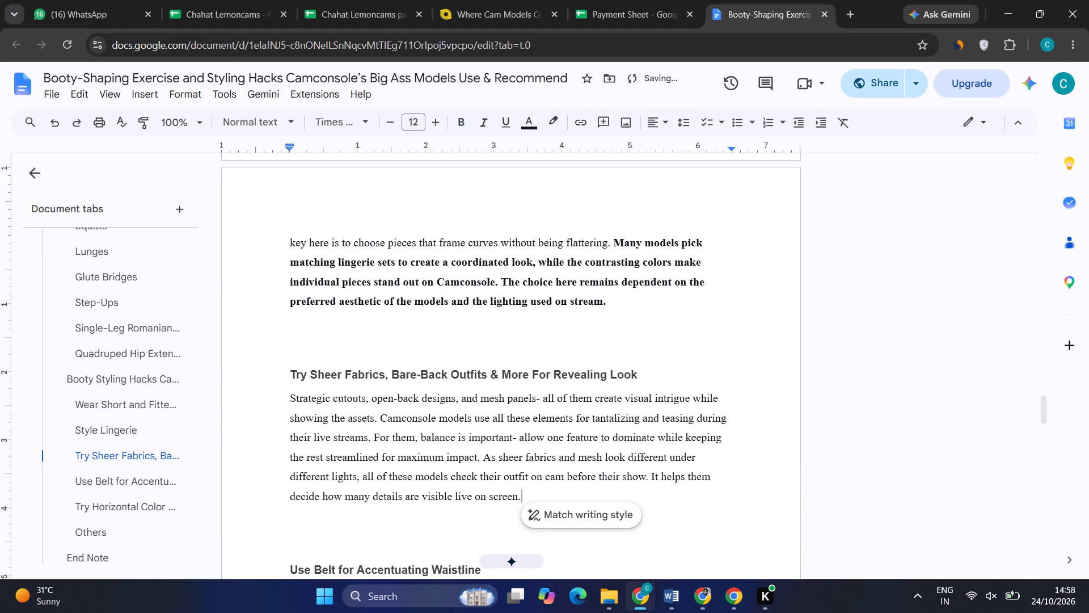
key("Up")
key("ctrl+shift+Left")
key("ctrl+shift+Left")
key("Left")
key("ctrl+shift+Down")
key("ctrl+b")
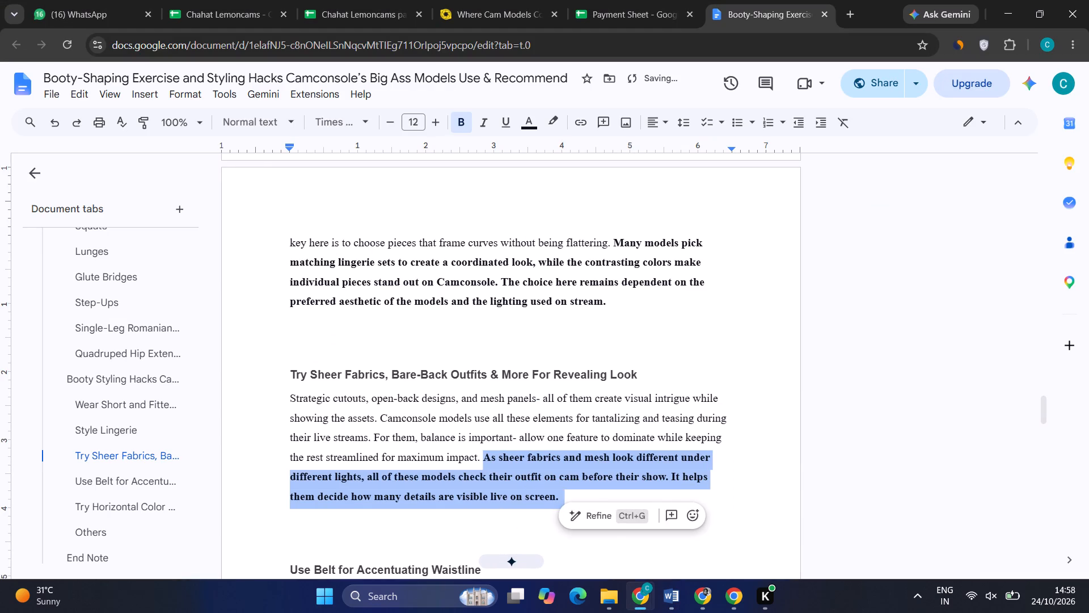
Paste the corrected sentences back into Grammarly and examine the correction suggested for the "As sheer fabrics" sentence.
key("alt+Tab")
key("alt+Right")
key("alt+Right")
key("alt+Right")
key("alt+Right")
key("ctrl+v")
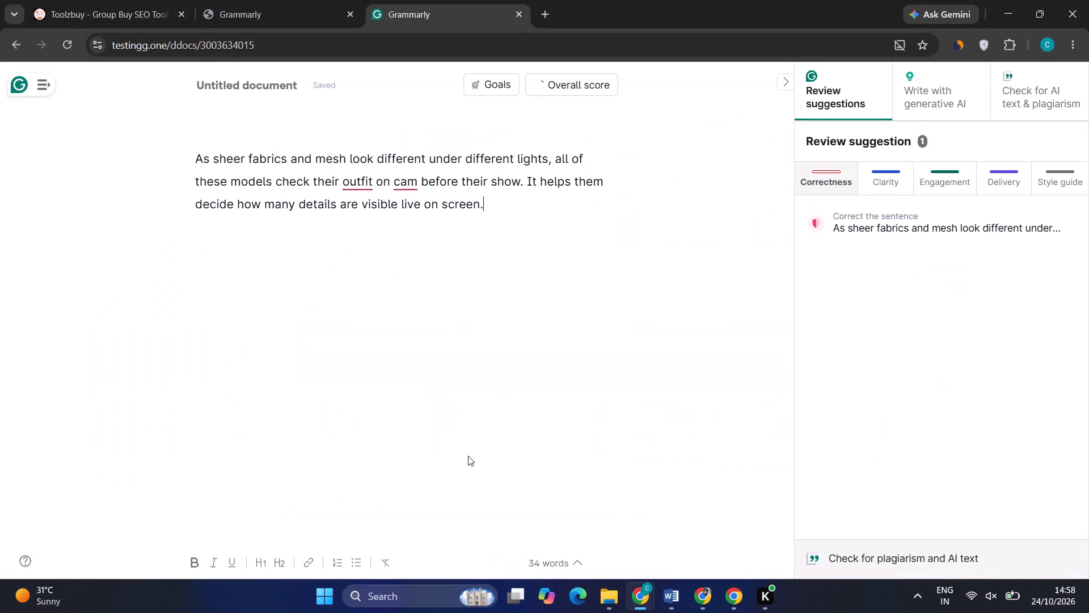
left_click(890, 236)
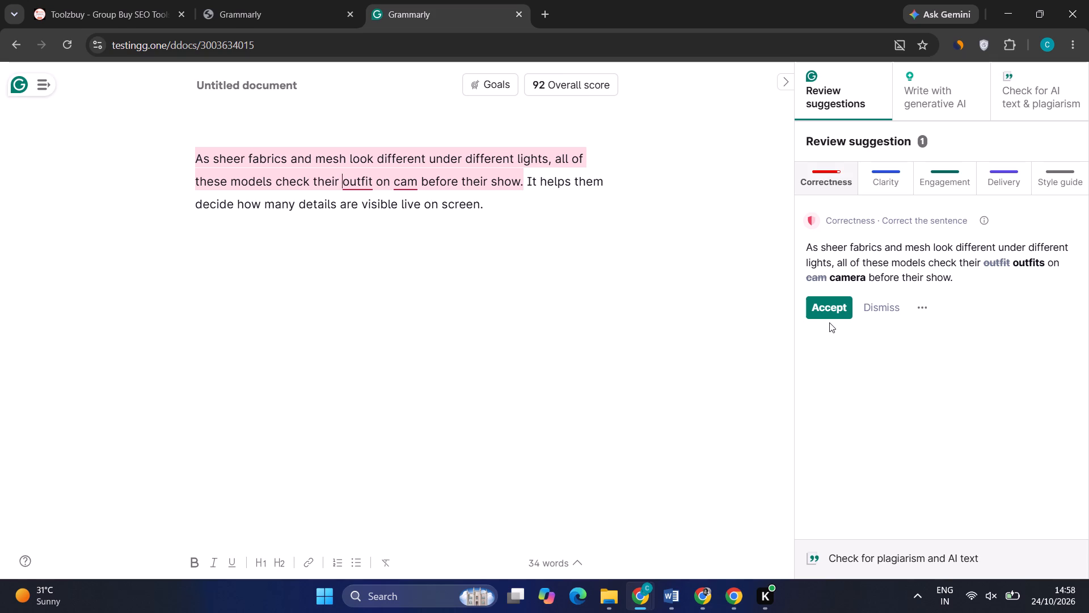
Switch back to Google Docs and insert "they" before "allow one feature to dominate" in the Try Sheer Fabrics paragraph.
key("alt+Tab")
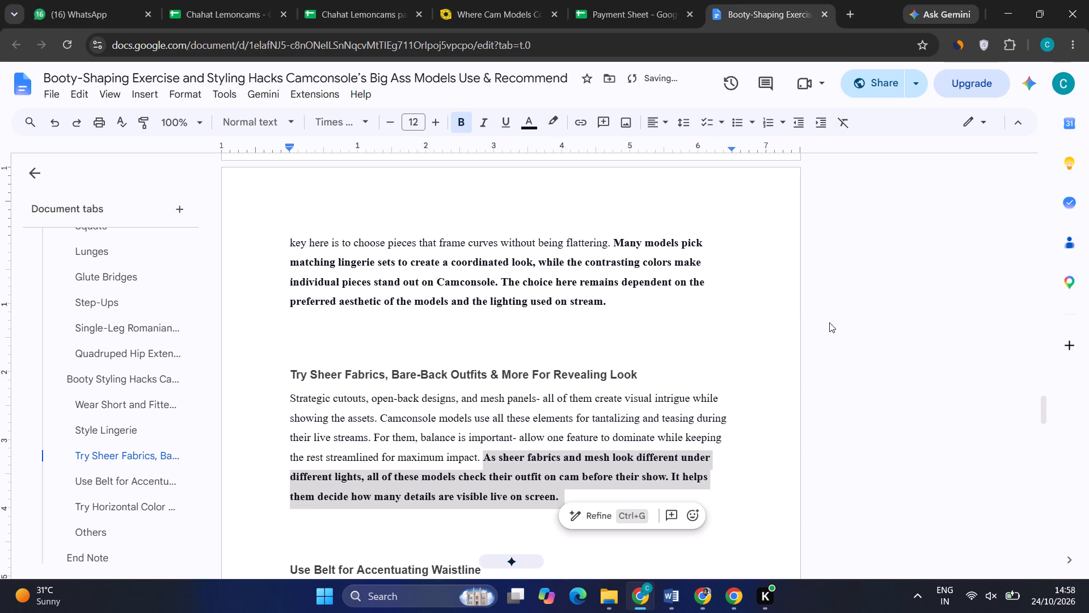
left_click(537, 433)
key("Right")
key("ctrl+shift+Left")
key("Left")
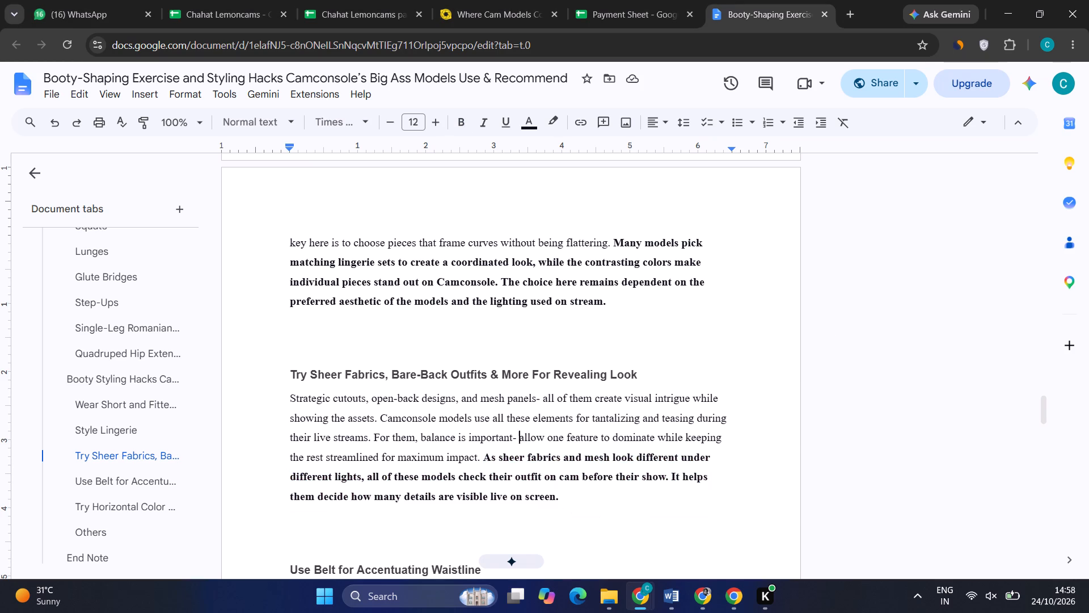
type("they")
key("space")
Delete "all of these" before "models check their outfit" in the bold sheer fabrics sentence.
key("ctrl+shift+Right")
key("ctrl+shift+Right")
key("ctrl+shift+Right")
key("ctrl+shift+Right")
key("ctrl+shift+Right")
key("ctrl+shift+Right")
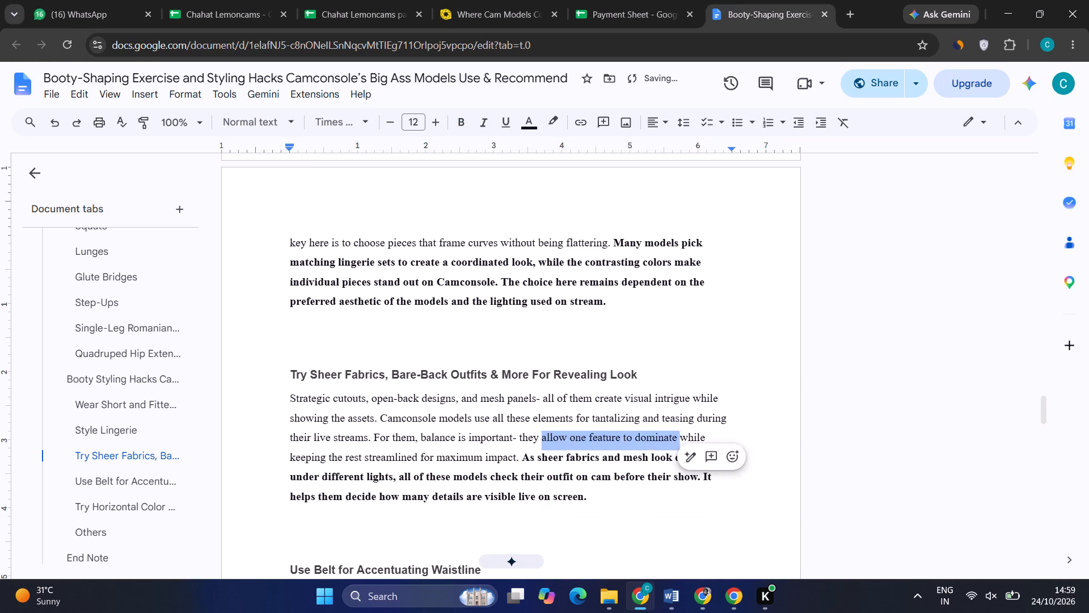
key("Right")
key("ctrl+shift+Right")
key("ctrl+shift+Right")
key("ctrl+shift+Right")
key("ctrl+shift+Right")
key("ctrl+shift+Right")
key("ctrl+shift+Right")
key("ctrl+shift+Right")
key("ctrl+shift+Right")
key("ctrl+shift+Right")
key("Right")
key("ctrl+shift+Right")
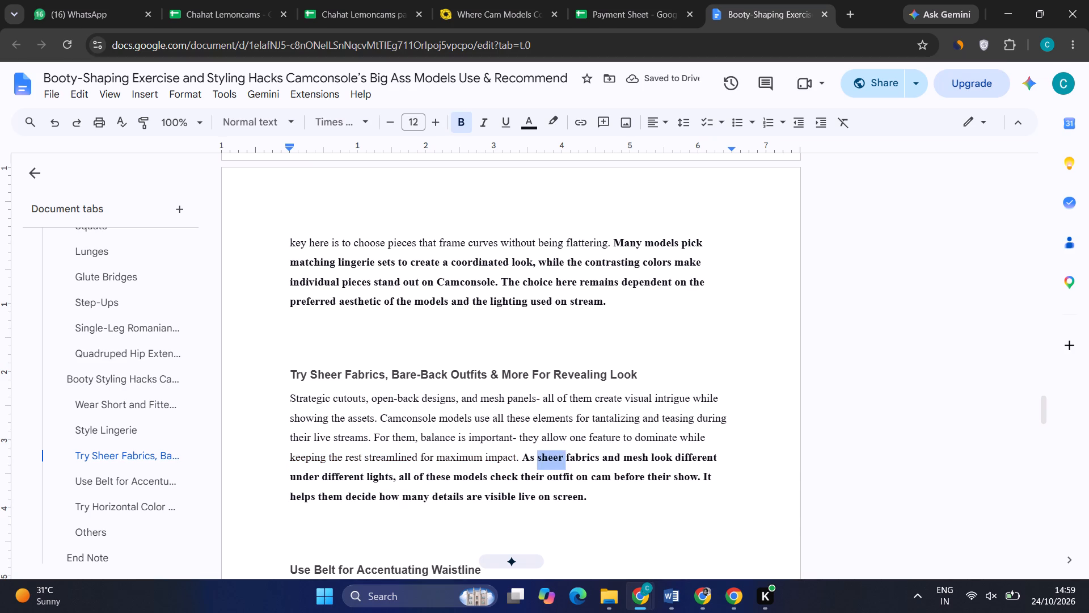
key("ctrl+shift+Right")
key("ctrl+shift+Right")
key("ctrl+shift+Right")
key("ctrl+shift+Right")
key("ctrl+shift+Right")
key("ctrl+shift+Right")
key("ctrl+shift+Right")
key("ctrl+shift+Right")
key("Right")
key("ctrl+shift+Right")
key("ctrl+shift+Right")
key("ctrl+shift+Right")
key("Right")
key("ctrl+shift+Right")
key("ctrl+shift+Right")
key("ctrl+shift+Right")
key("Right")
key("ctrl+shift+Left")
key("BackSpace")
key("ctrl+shift+Left")
key("BackSpace")
key("ctrl+shift+Right")
key("BackSpace")
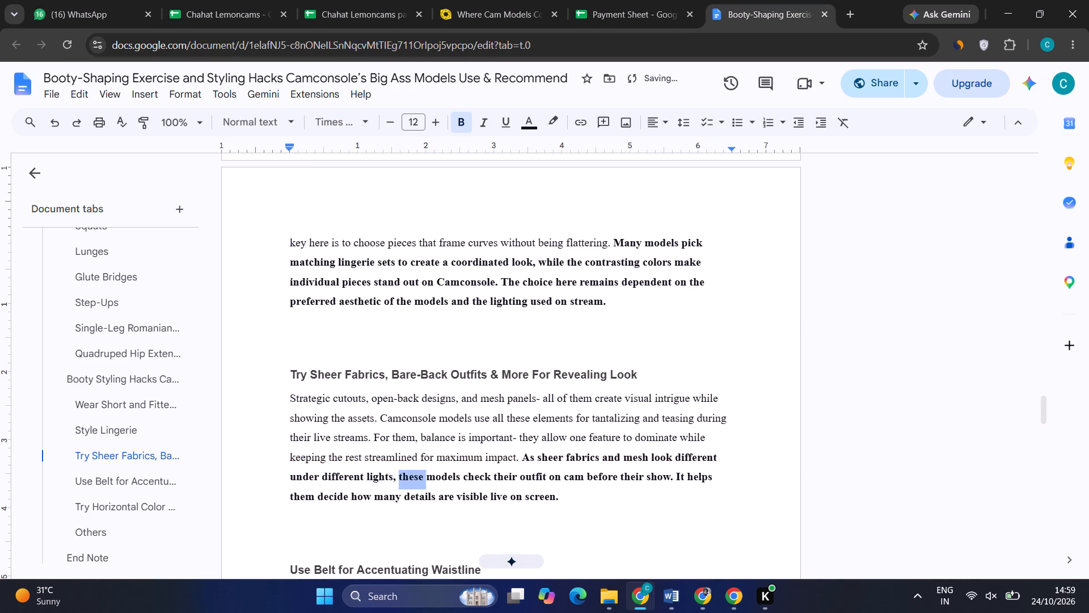
Insert "even" before "check their outfit" in the bold sheer fabrics sentence.
key("ctrl+shift+Right")
key("Right")
type("even")
key("space")
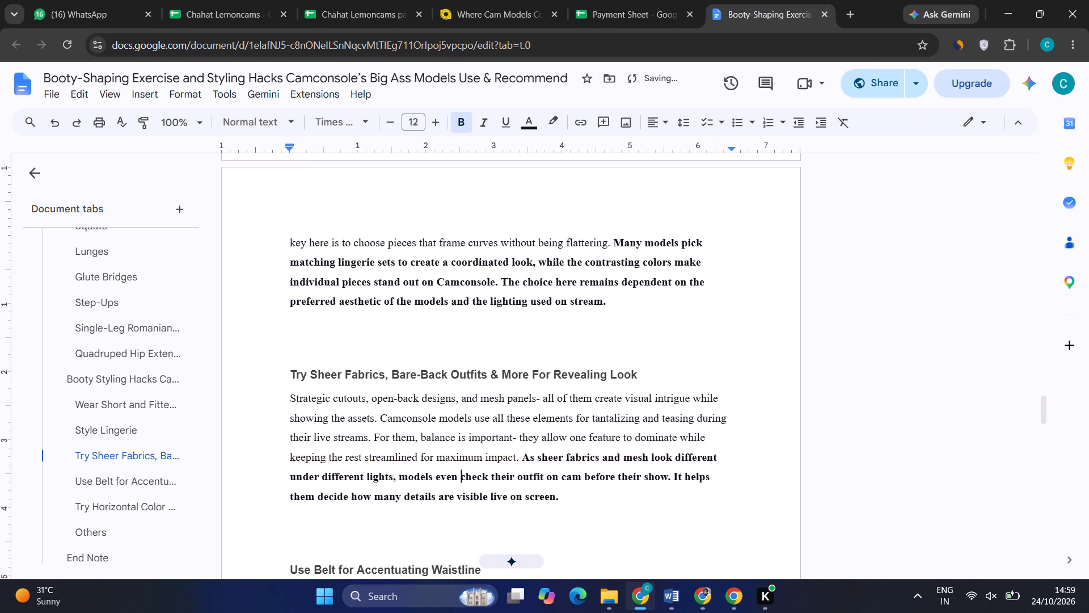
Switch to Word and delete the Use Belt for Accentuating Waistline heading and its paragraph from the suggestions in Document46.
key("ctrl+shift+Down")
key("ctrl+shift+Down")
key("Down")
key("Right")
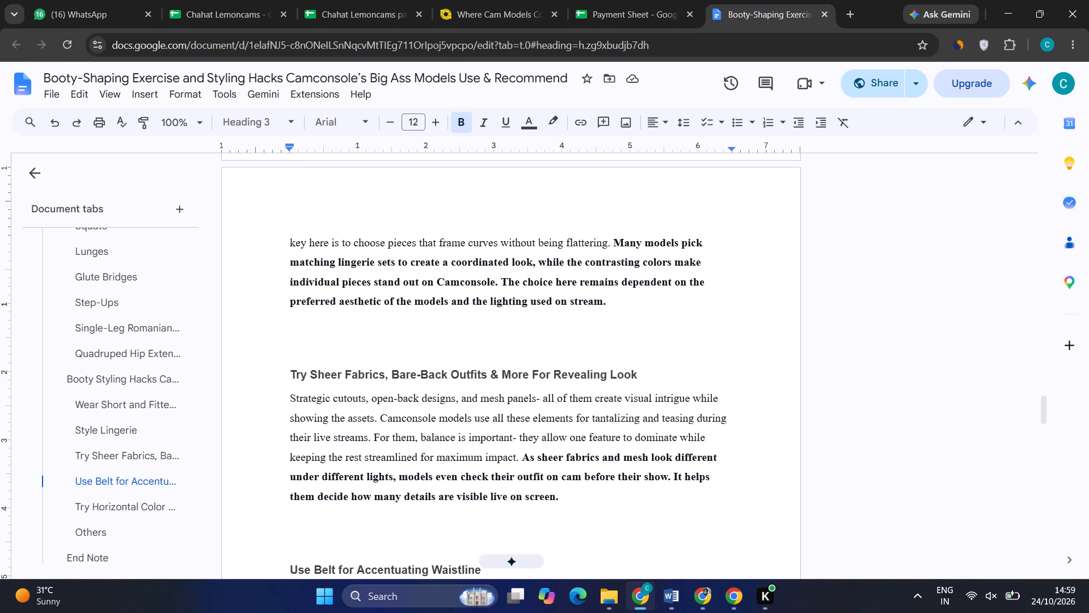
key("Down")
key("ctrl+shift+Down")
key("Right")
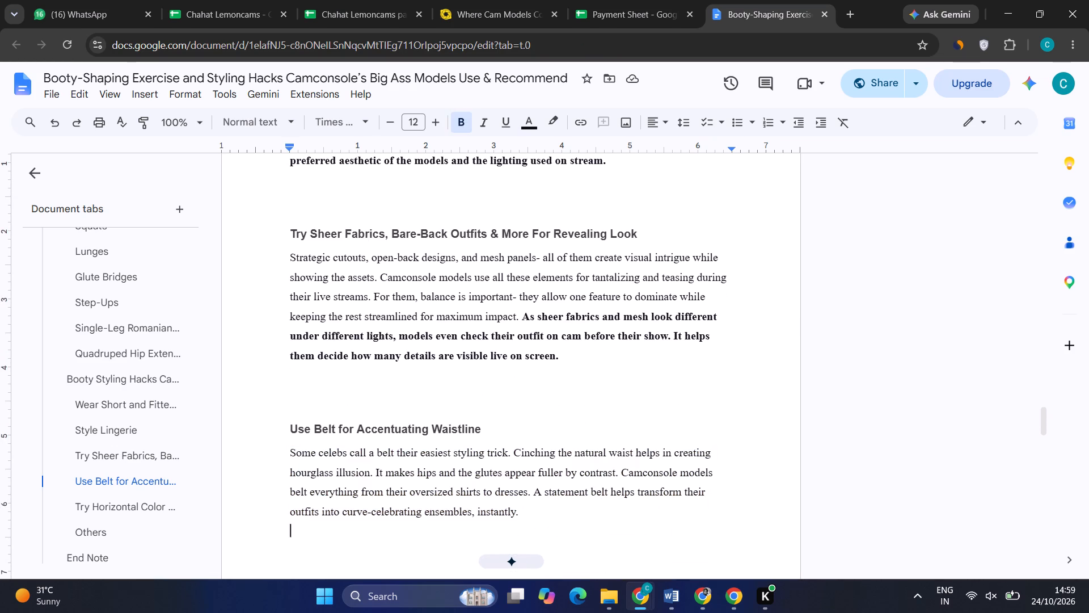
key("alt+Tab")
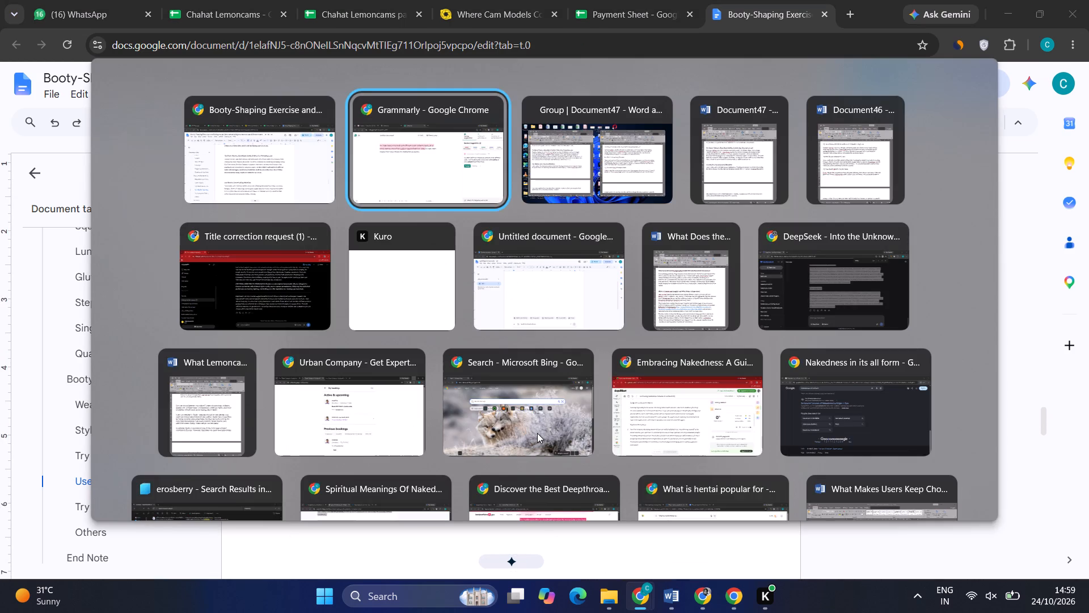
key("alt+Tab")
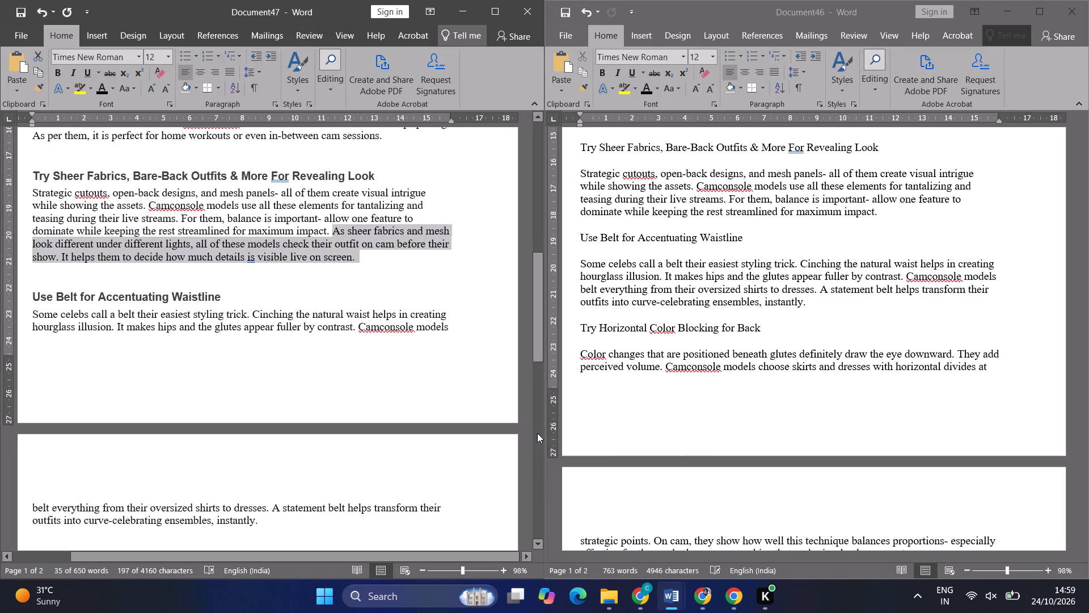
triple_click(711, 279)
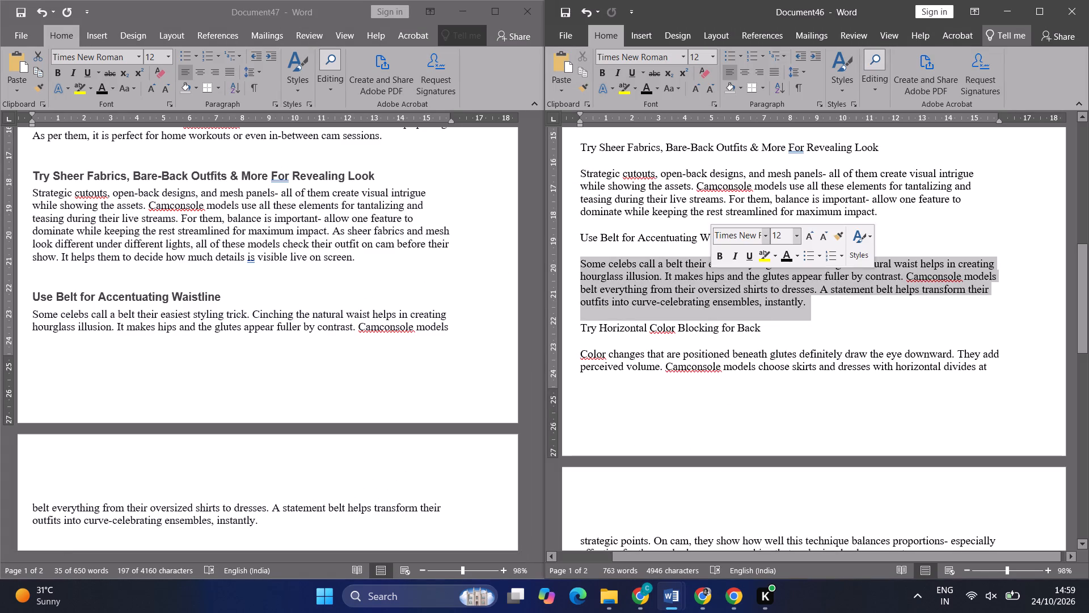
key("BackSpace")
key("ctrl+shift+Up")
key("BackSpace")
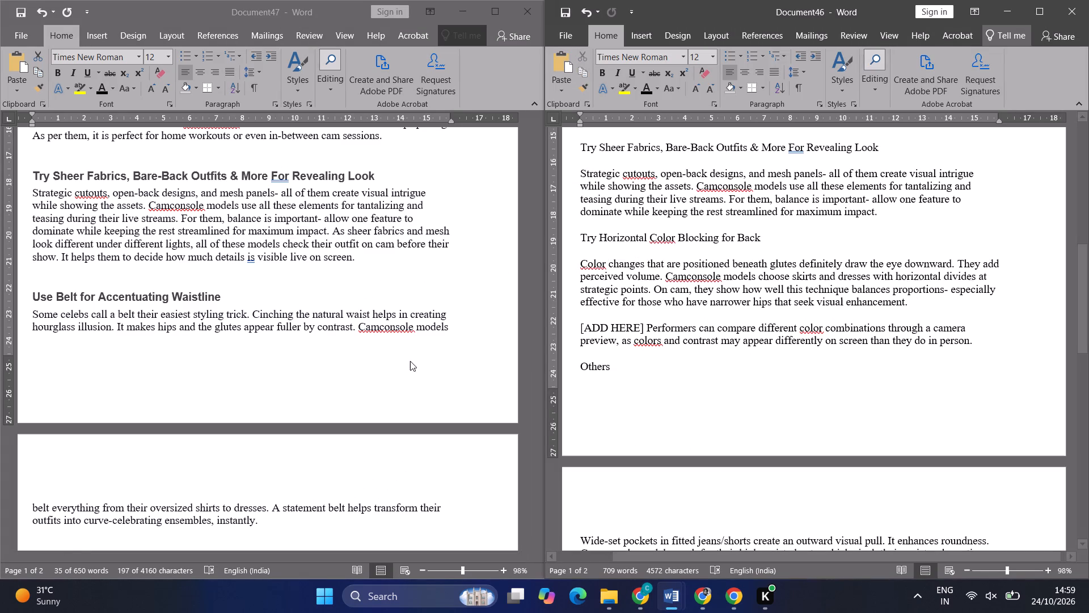
Append "Models compare different color combinations through camera preview, as the colors and contrast might appear" to Document47's Try Horizontal Color Blocking for Back paragraph.
scroll(410, 361, "down", 1)
left_click(298, 380)
left_click(404, 398)
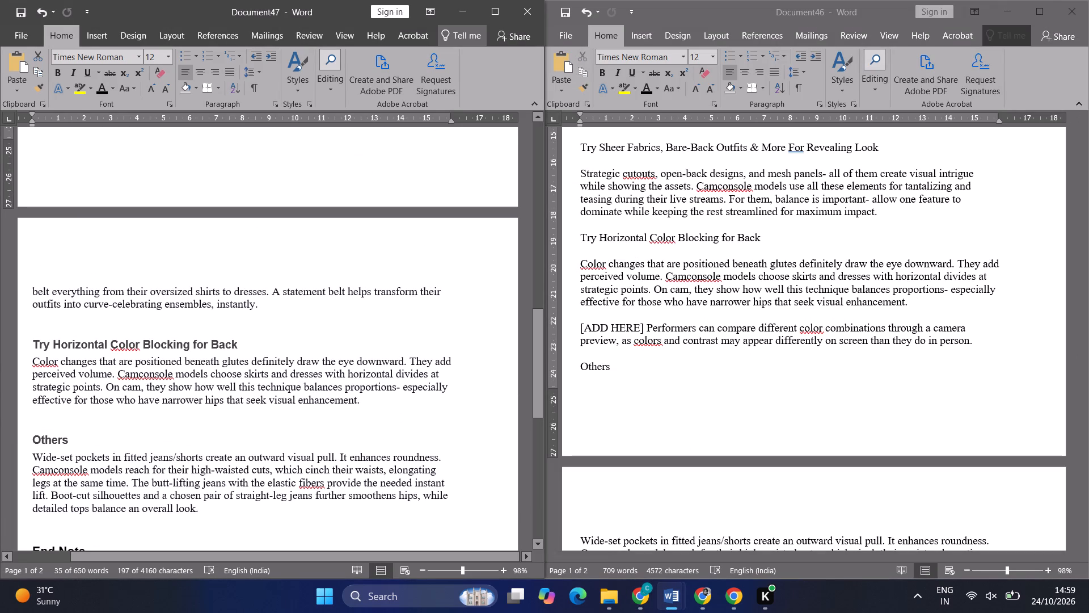
key("space")
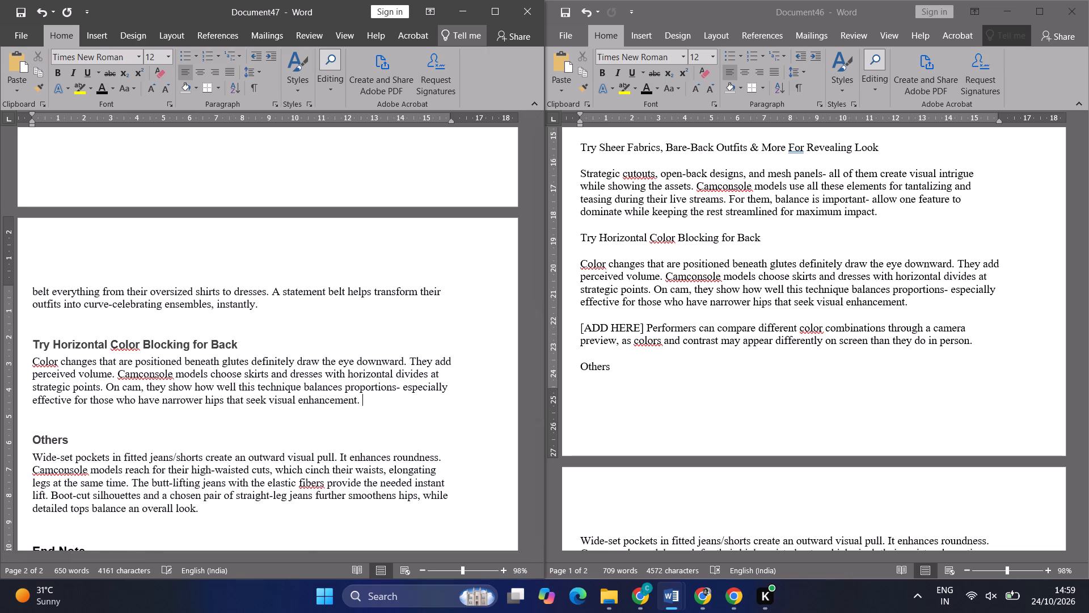
type("Models compare vva")
key("BackSpace")
key("BackSpace")
key("BackSpace")
type("different color combinations th")
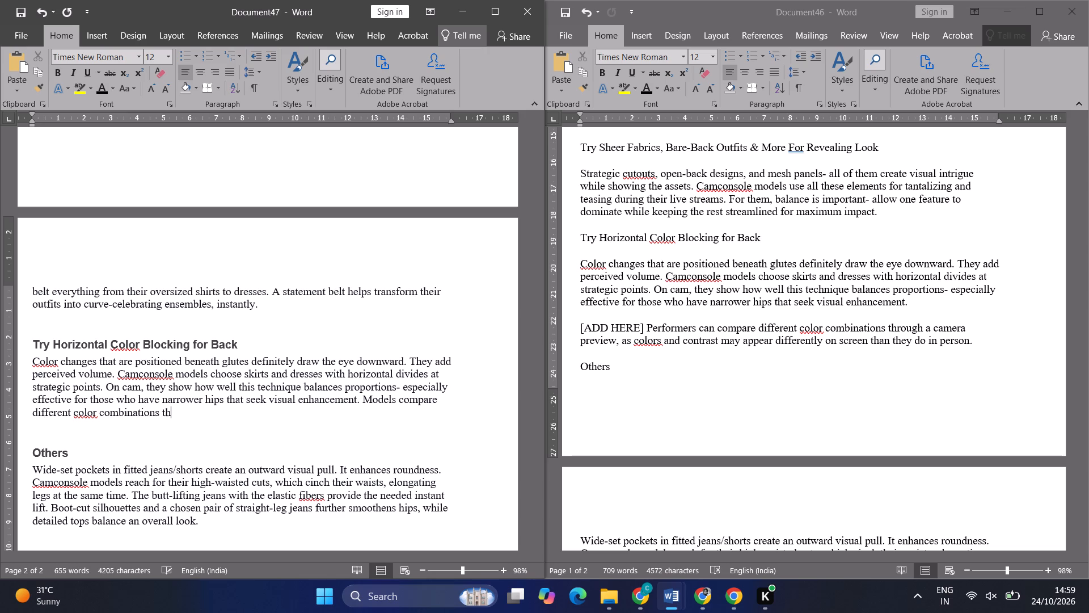
type("rough cammera preview a")
key("BackSpace")
key("BackSpace")
type(", as the colors and contr")
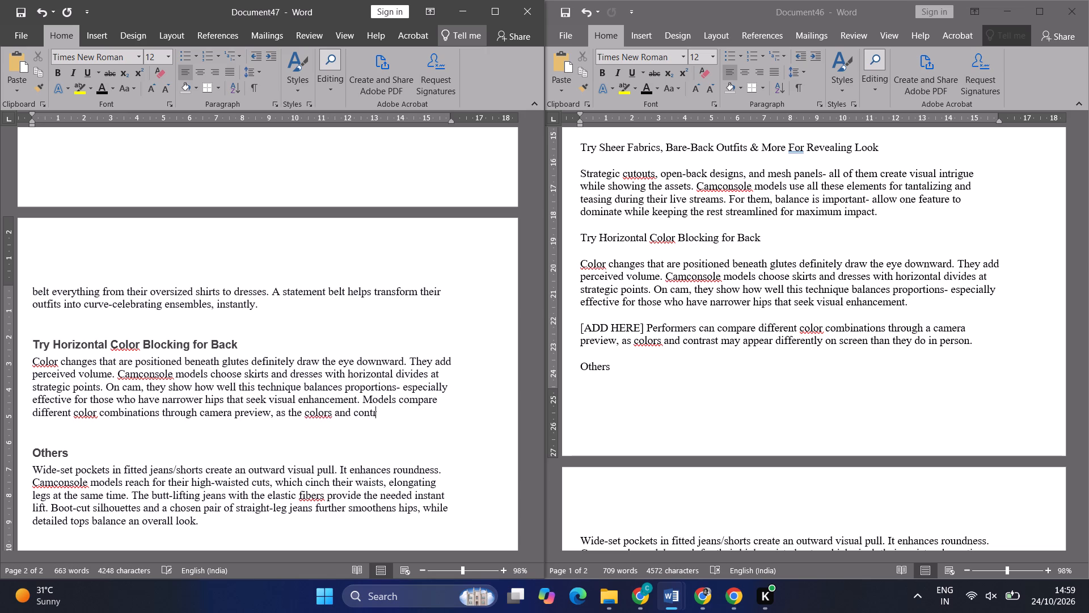
type("ast might appear")
key("space")
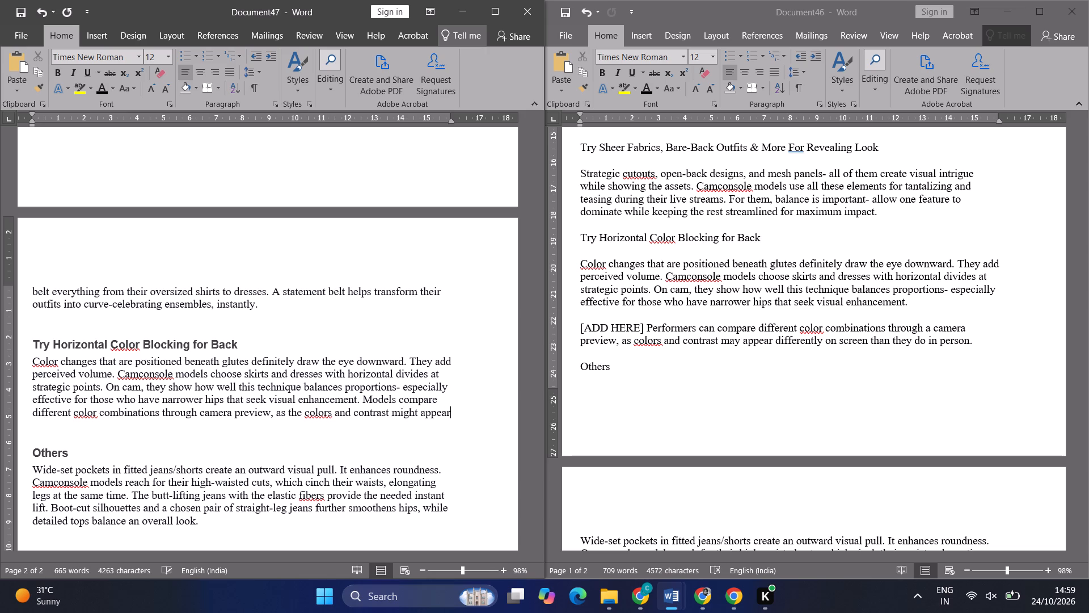
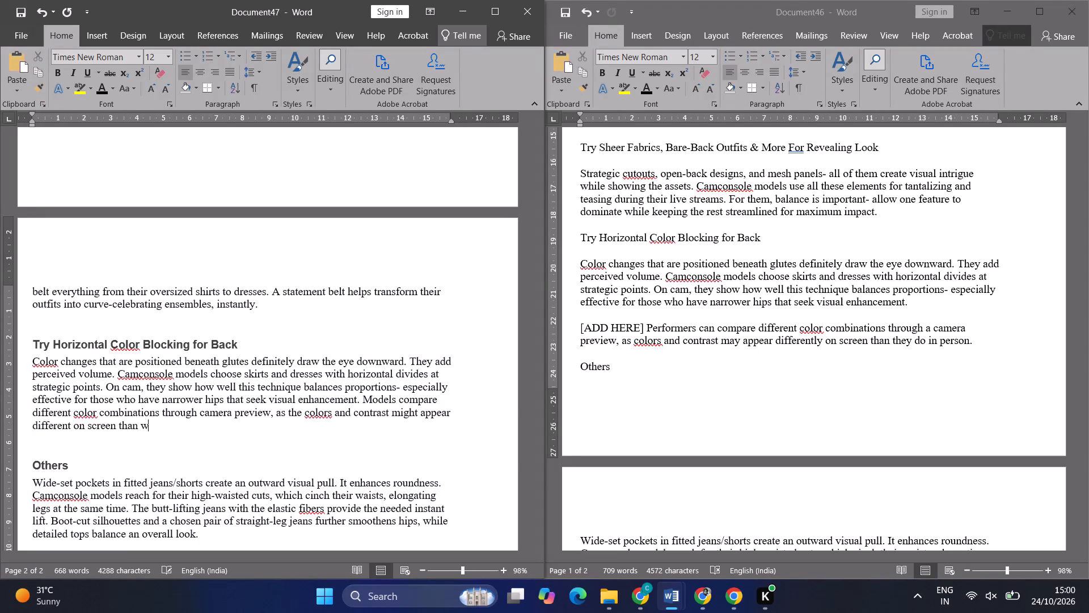
Finish the color combinations sentence in Document47 with "than how it does in person.".
key("BackSpace")
key("BackSpace")
key("BackSpace")
type("how it does in person.")
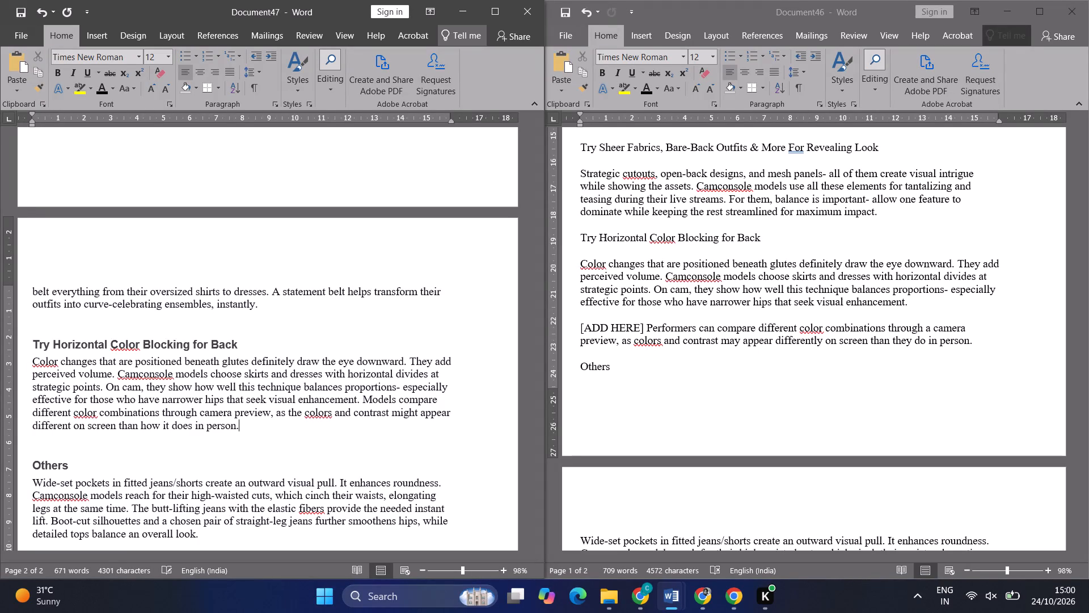
Bold the added "Models compare different color combinations" sentence in Document47's Try Horizontal Color Blocking for Back paragraph.
left_click(369, 400)
key("Left")
key("ctrl+shift+Down")
key("ctrl+b")
key("Right")
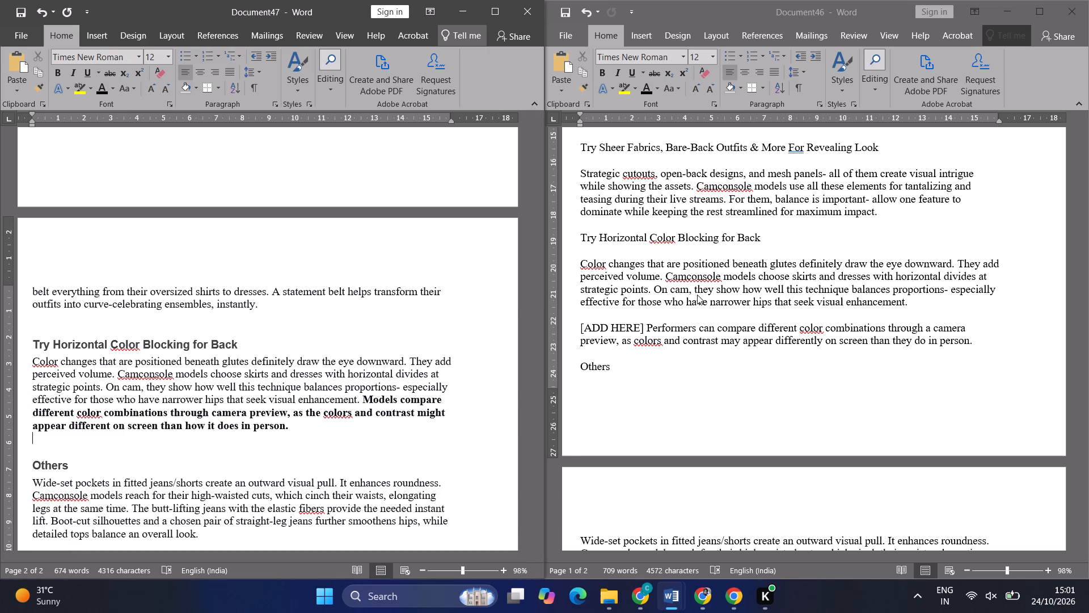
Copy the bold color combinations sentence into Grammarly, replacing the text there, and accept the "they do" correction.
left_click(360, 398)
key("Right")
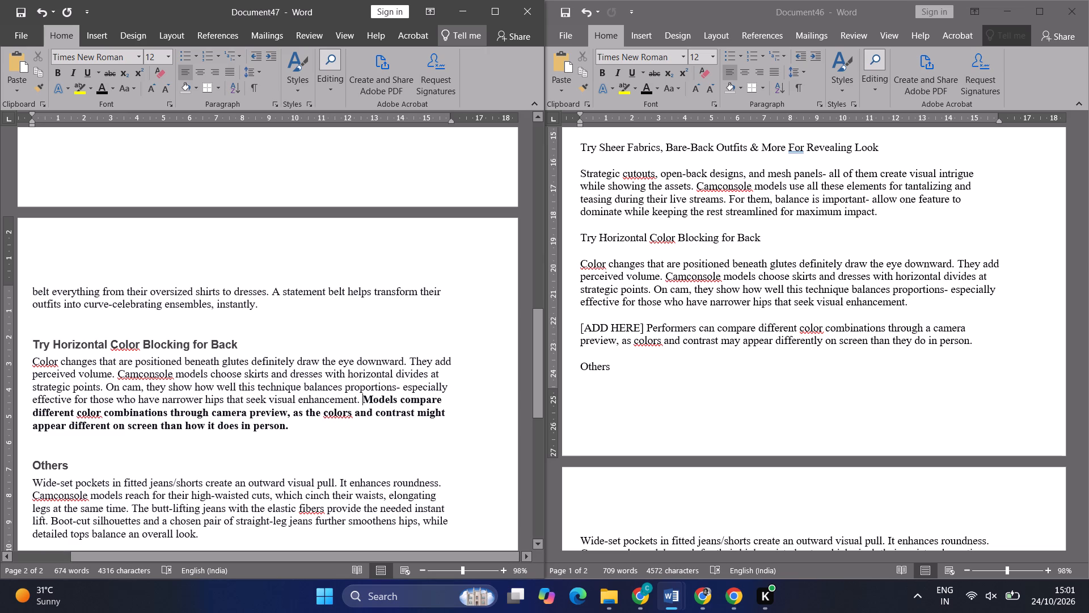
key("ctrl+shift+Down")
key("ctrl+c")
key("alt+Tab")
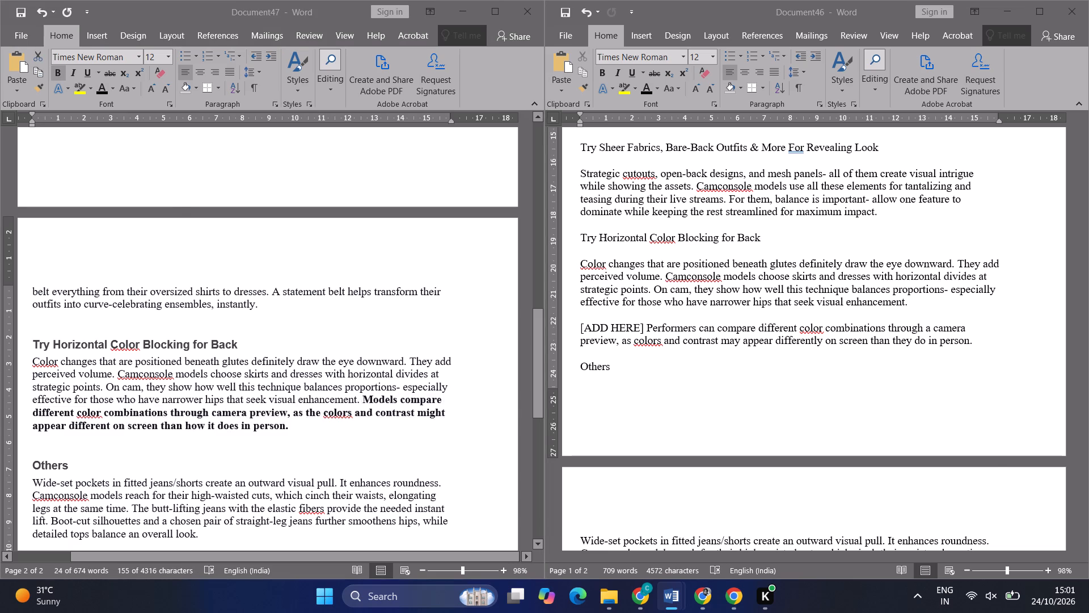
key("alt+Right")
key("alt+Right")
key("ctrl+a")
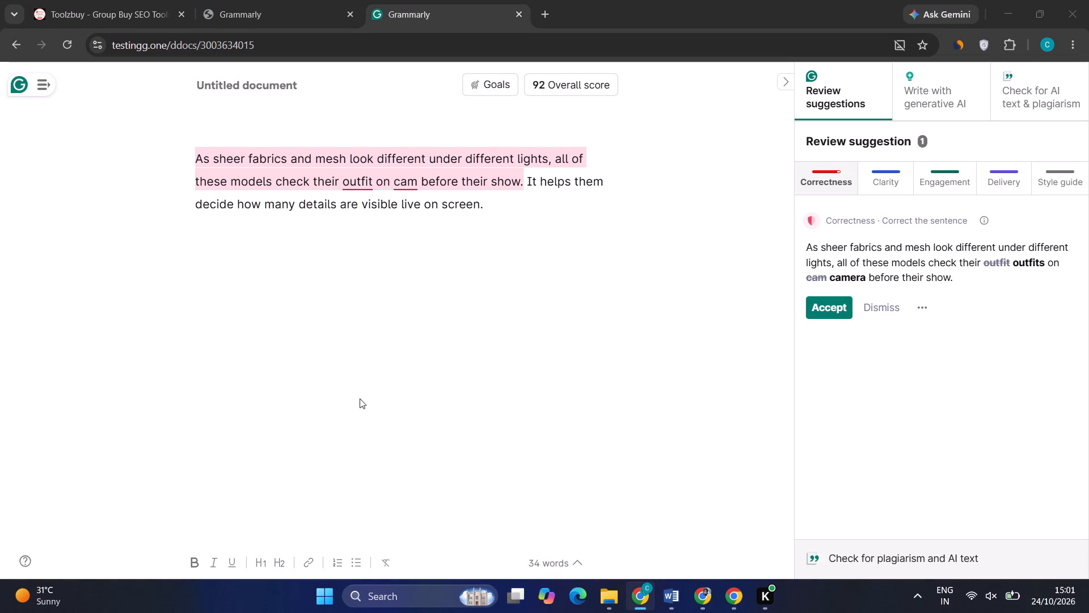
key("ctrl+v")
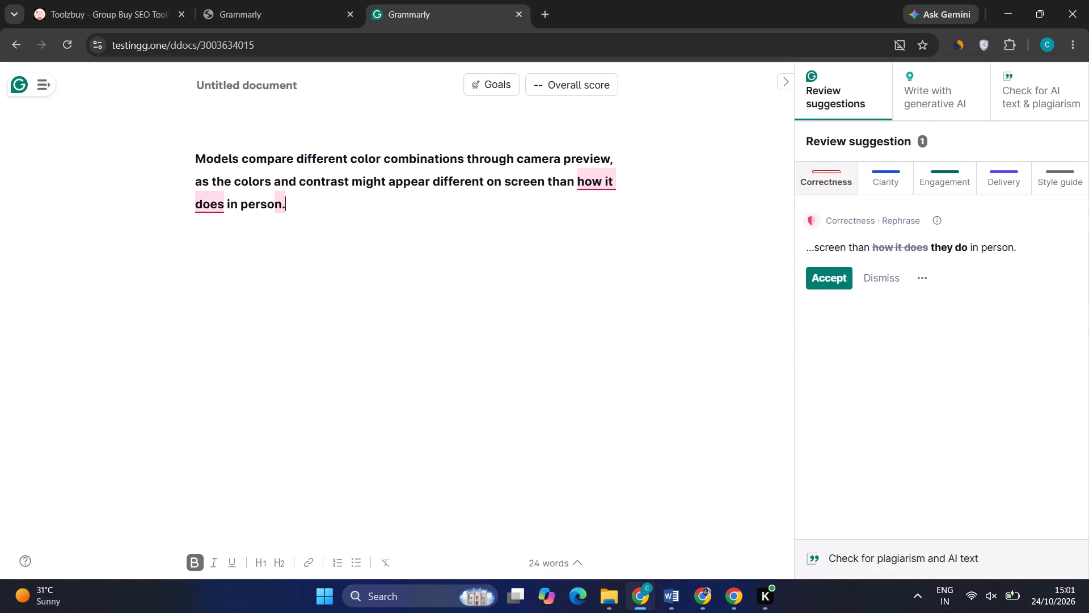
left_click(817, 275)
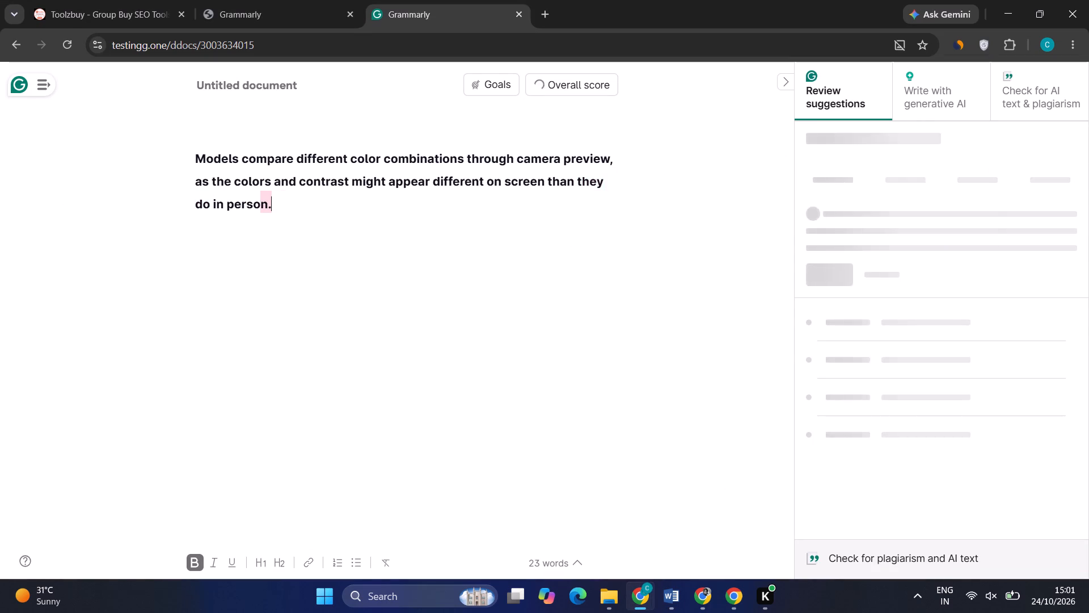
Move the corrected sentence from Grammarly to the end of the Try Horizontal Color Blocking for Back paragraph in the Google Docs article.
triple_click(417, 192)
key("ctrl+x")
key("alt+Tab")
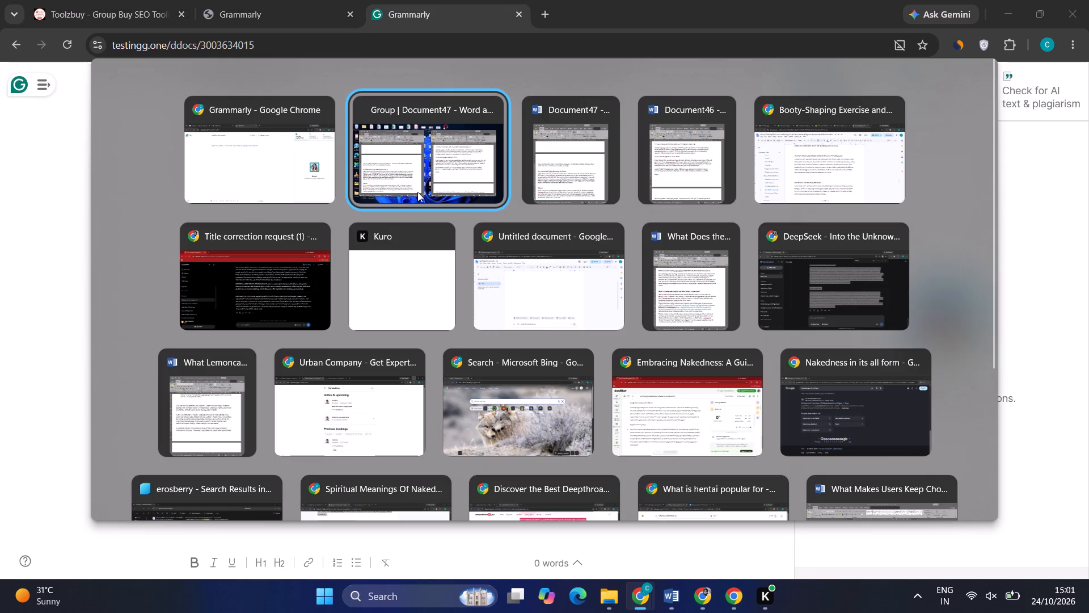
key("alt+Right")
key("alt+Right")
key("alt+Right")
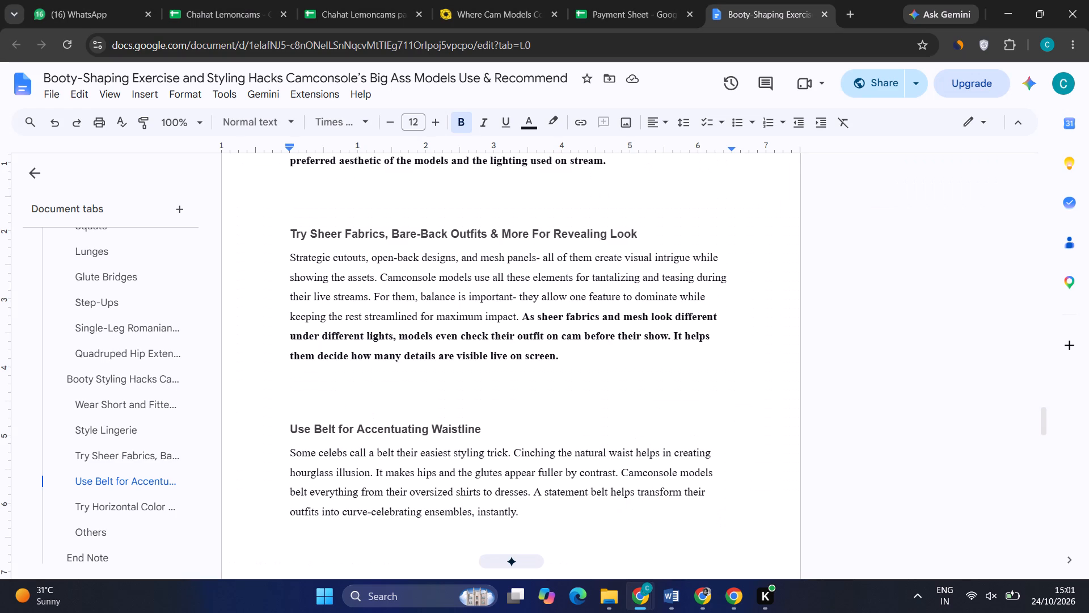
scroll(492, 379, "down", 2)
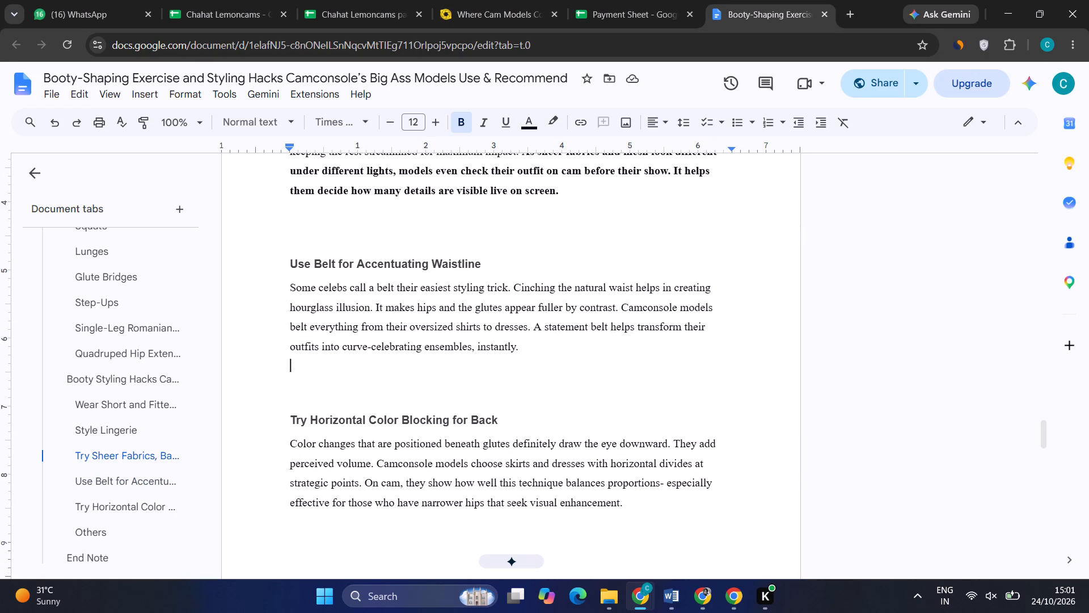
left_click(640, 507)
key("space")
key("ctrl+v")
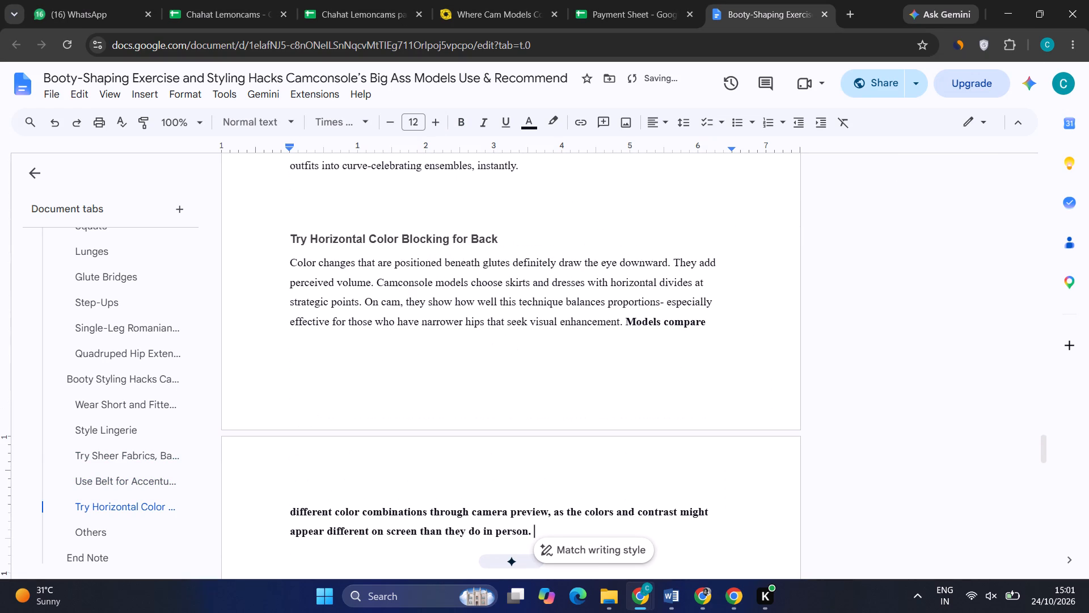
scroll(640, 507, "down", 4)
Switch to Word and delete the Try Horizontal Color Blocking for Back heading, its paragraph and its [ADD HERE] suggestion from Document46.
key("alt+Tab")
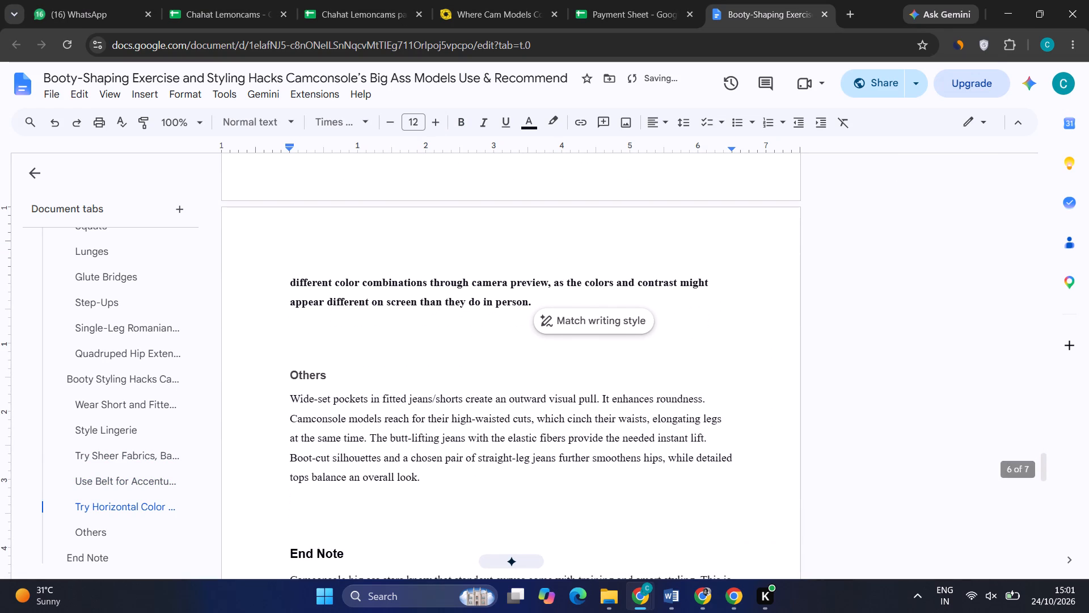
key("alt+Tab")
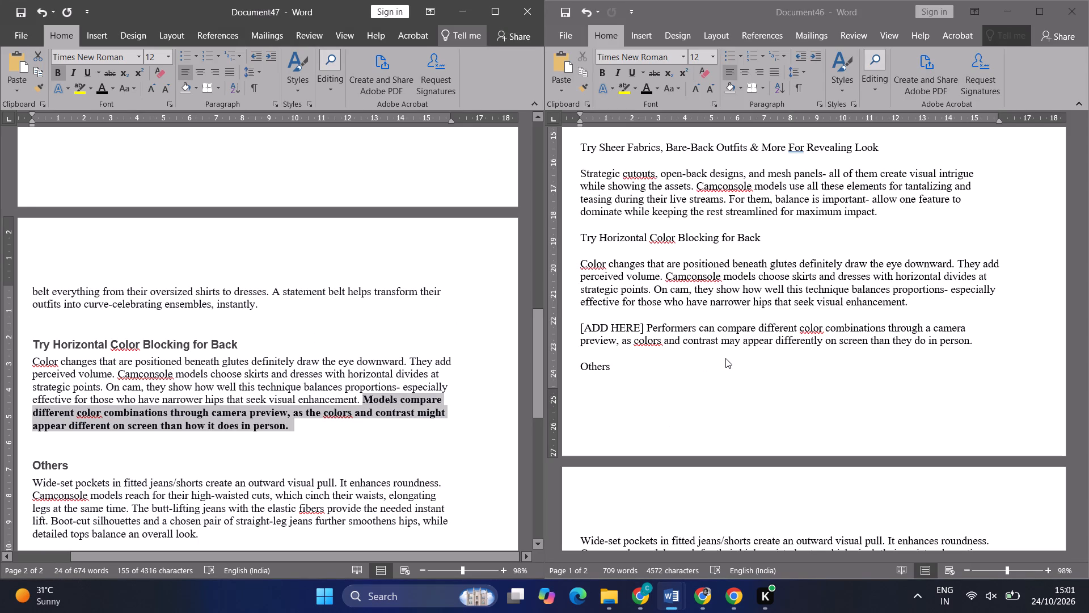
scroll(725, 358, "down", 1)
triple_click(732, 316)
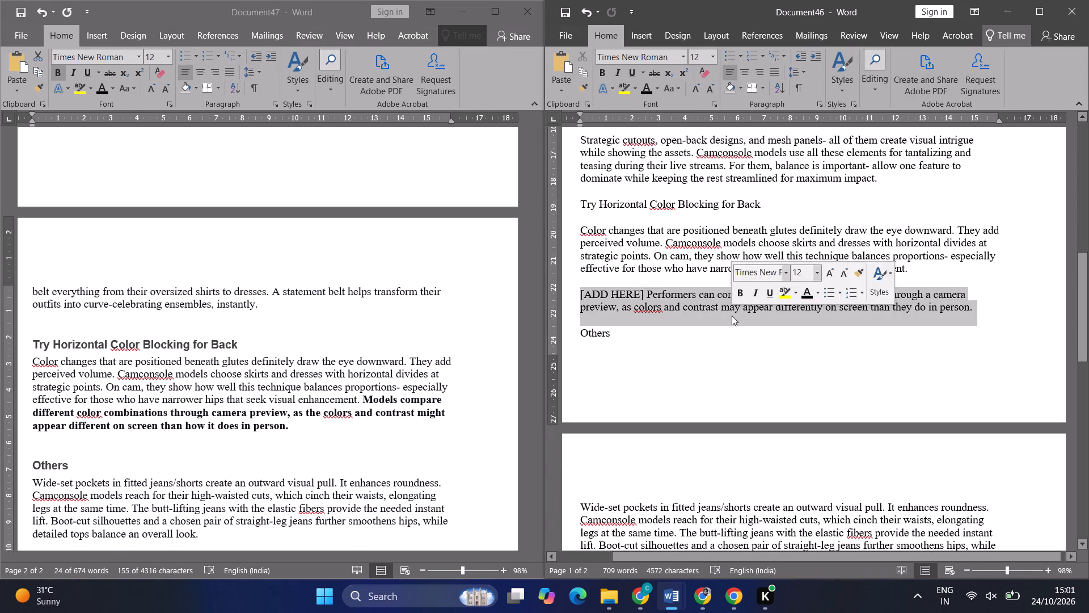
key("BackSpace")
key("ctrl+shift+Up")
key("BackSpace")
key("ctrl+shift+Up")
key("BackSpace")
key("ctrl+shift+Down")
key("ctrl+shift+Down")
key("Right")
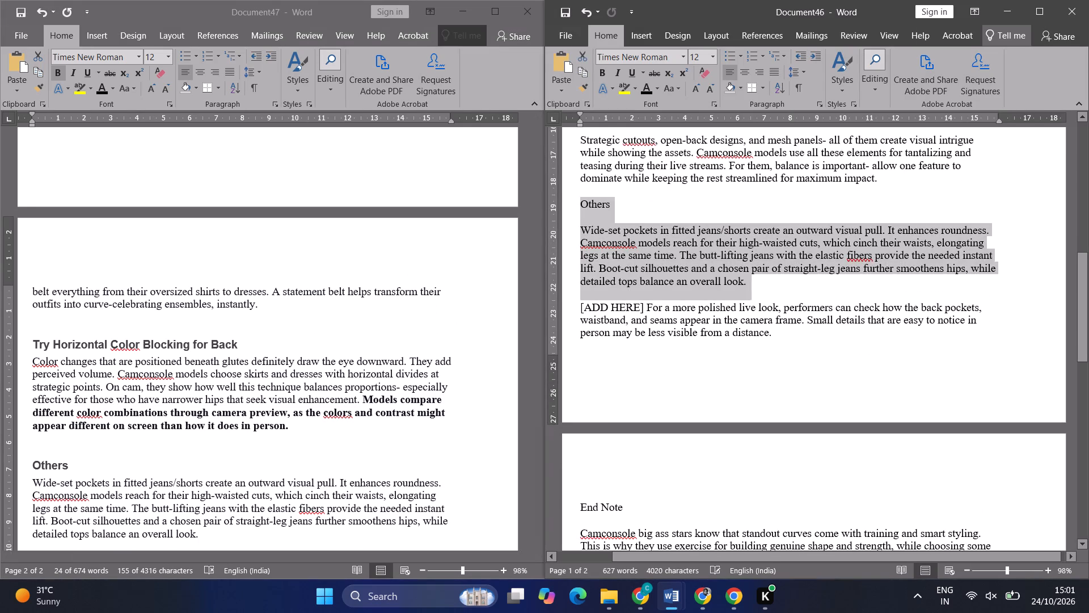
Start a new line below Document47's Others paragraph with "For a polished live look, model".
left_click(256, 417)
scroll(256, 417, "down", 1)
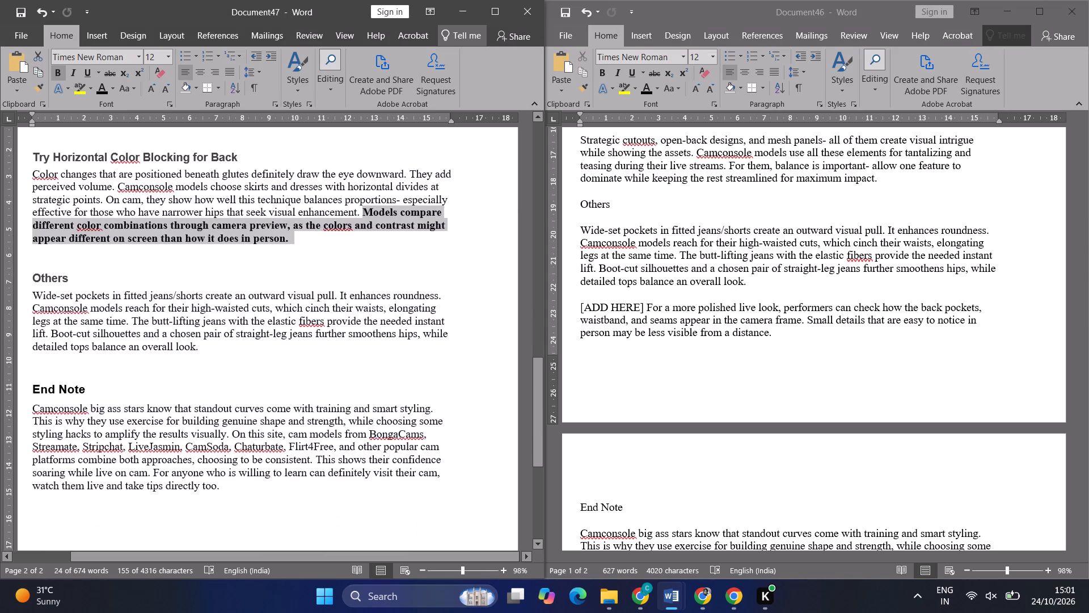
left_click(209, 344)
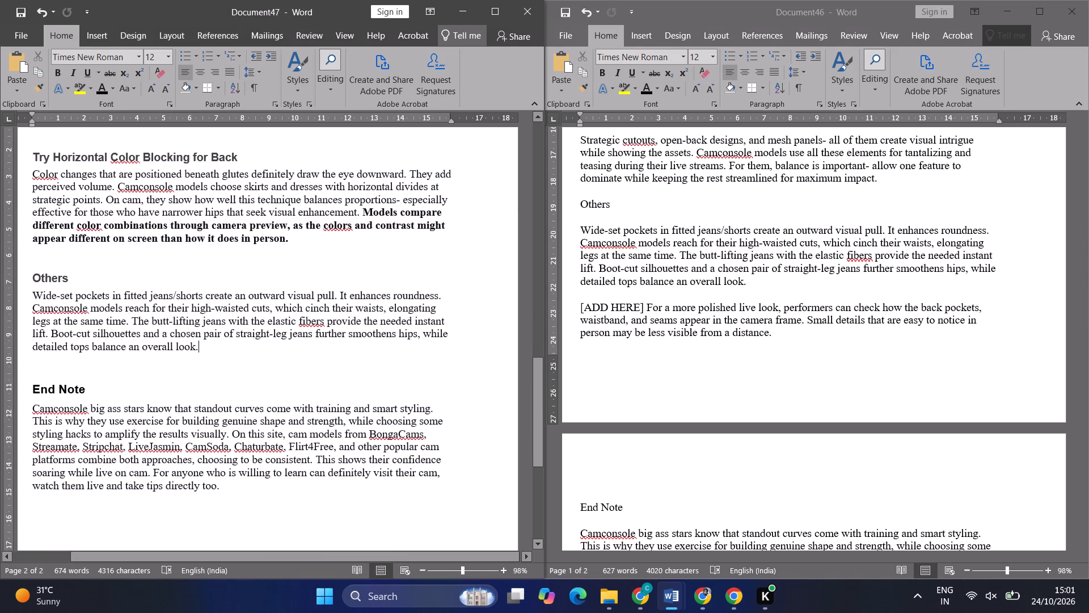
key("Return")
type("for a polished live look,")
key("space")
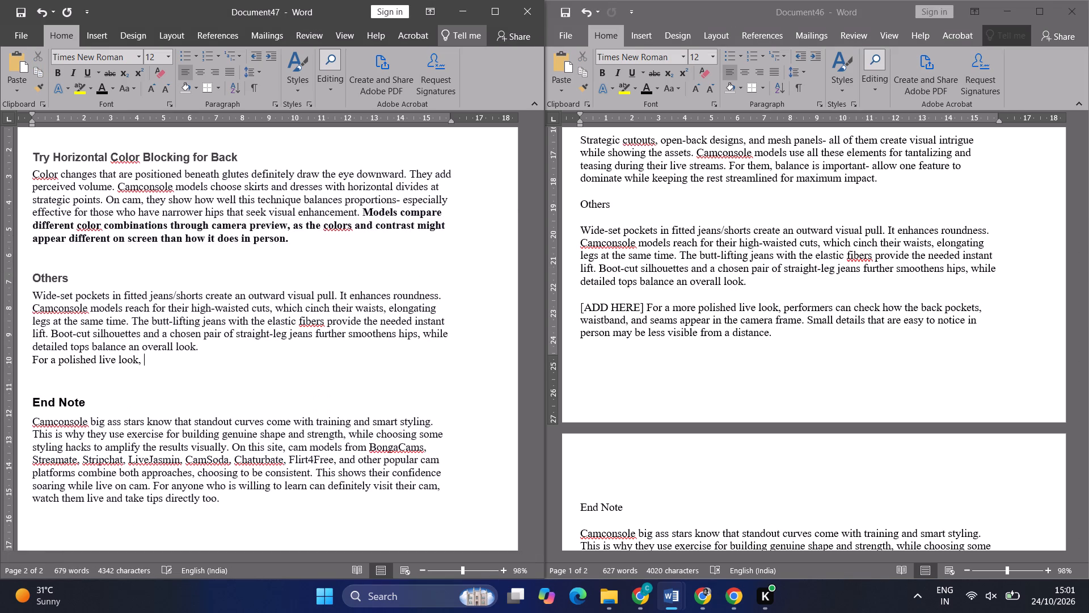
type("model")
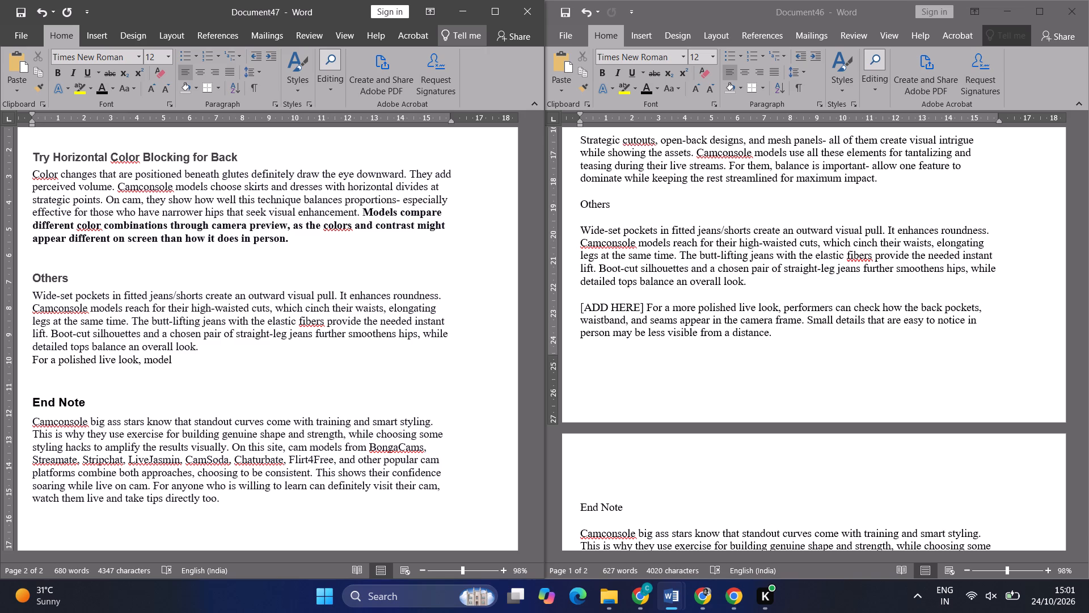
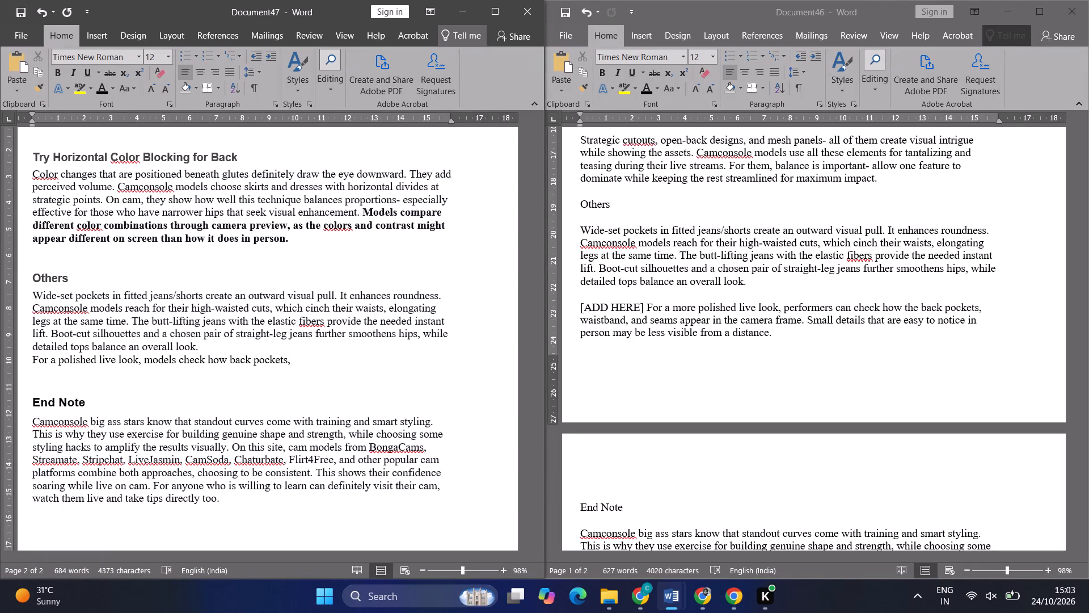
Complete the sentence in Document47 after "back pockets," with "their waistband and seams appear in cam frame.".
type("wa")
key("BackSpace")
key("BackSpace")
type("their waistband and seams appearl")
key("space")
key("BackSpace")
key("BackSpace")
key("space")
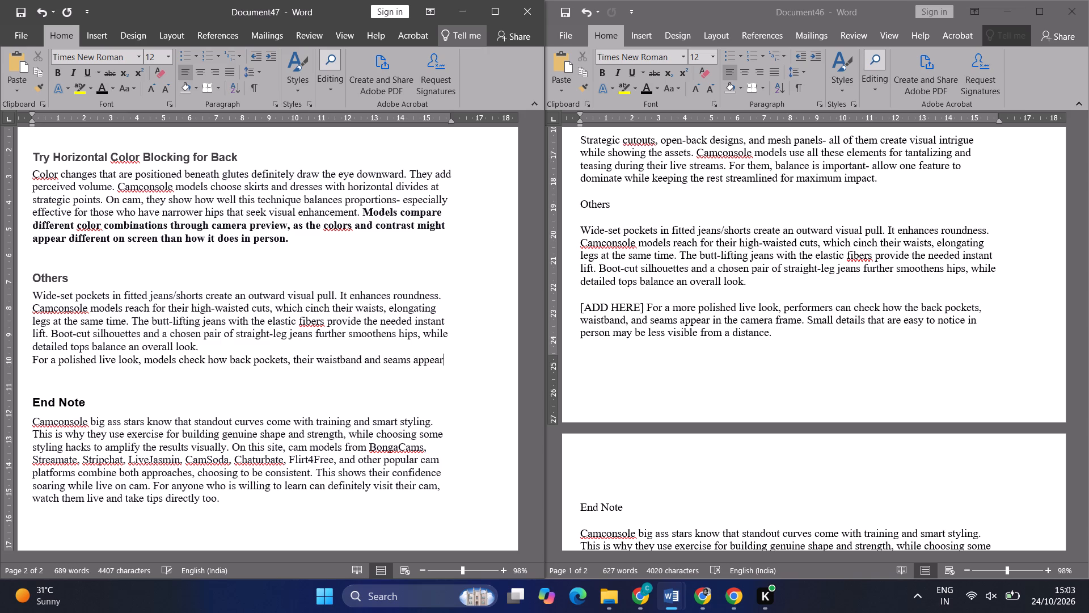
type("in cam frame.")
Add the sentence "Smaller details that are easier to notice in person might be less visible from distance." after it.
key("space")
type("Smaller details")
key("space")
type("that are estier to notice")
key("space")
key("ctrl+Left")
key("ctrl+Left")
key("Left")
key("Left")
key("Left")
key("BackSpace")
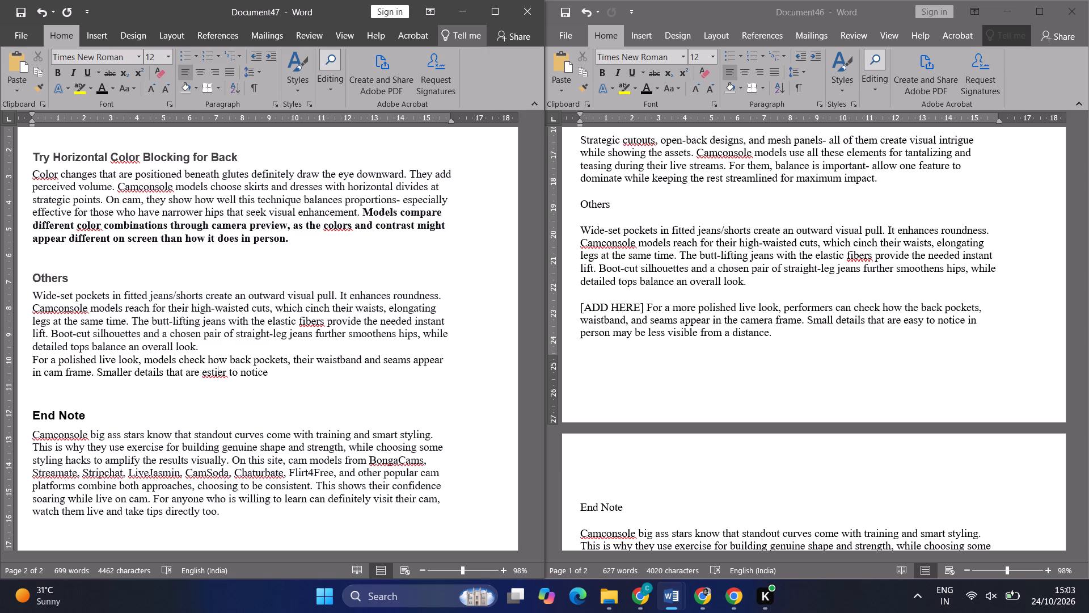
key("BackSpace")
type("as")
key("BackSpace")
key("BackSpace")
key("BackSpace")
type("as")
key("i")
key("End")
type("in person might be less visible from distance")
key("space")
key("BackSpace")
type(".")
key("space")
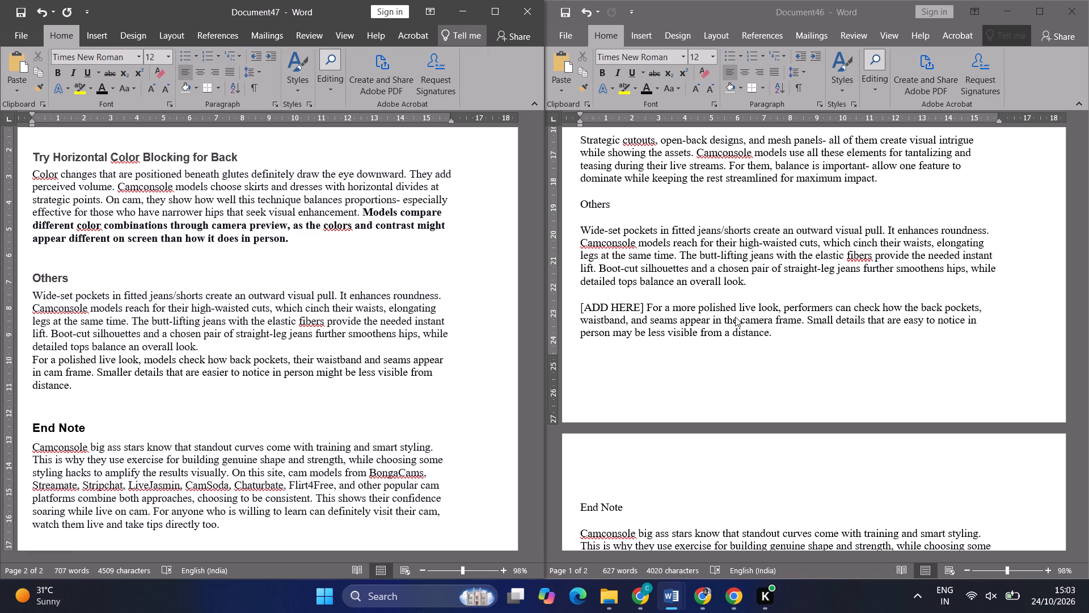
Make the new polished live look paragraph below Document47's Others text bold.
key("ctrl+shift+Up")
key("ctrl+b")
key("Left")
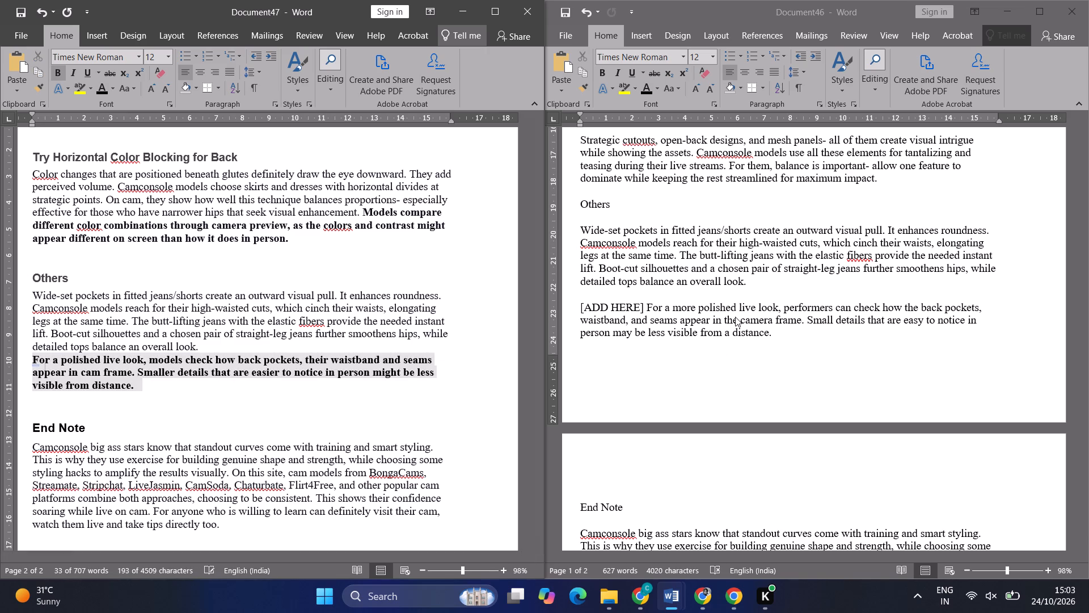
Copy the bold polished live look paragraph from Document47 into the empty Grammarly document.
key("ctrl+shift+Down")
key("ctrl+c")
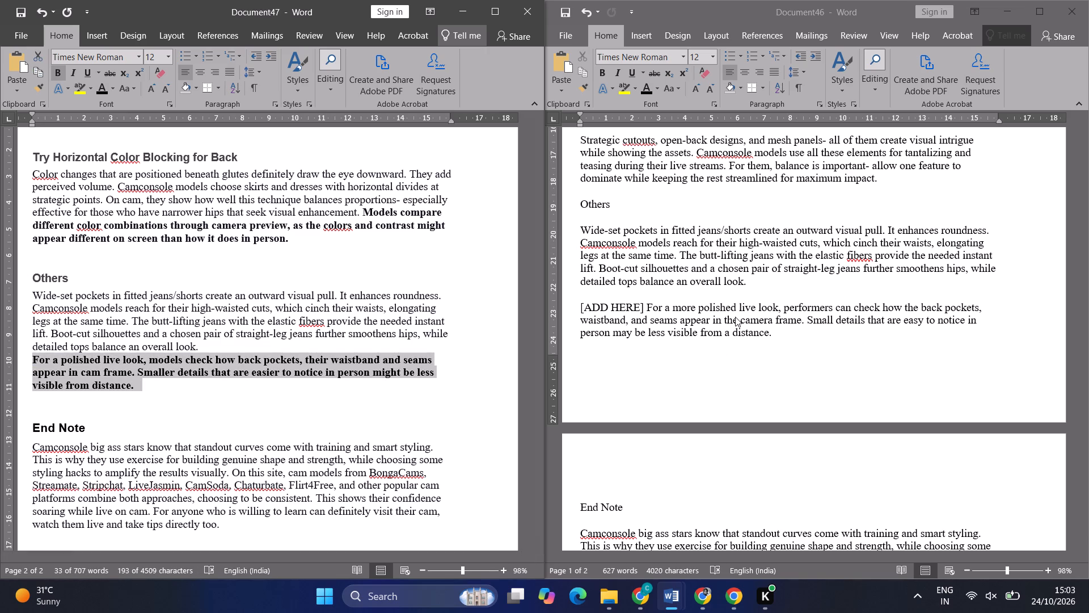
key("alt+Tab")
key("alt+Right")
key("alt+Right")
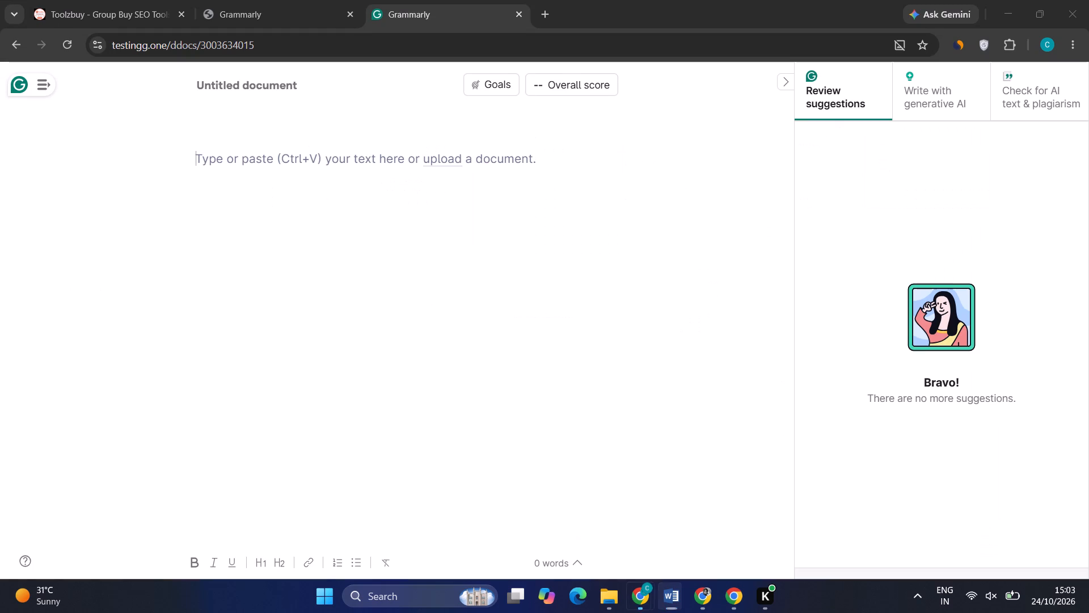
key("ctrl+v")
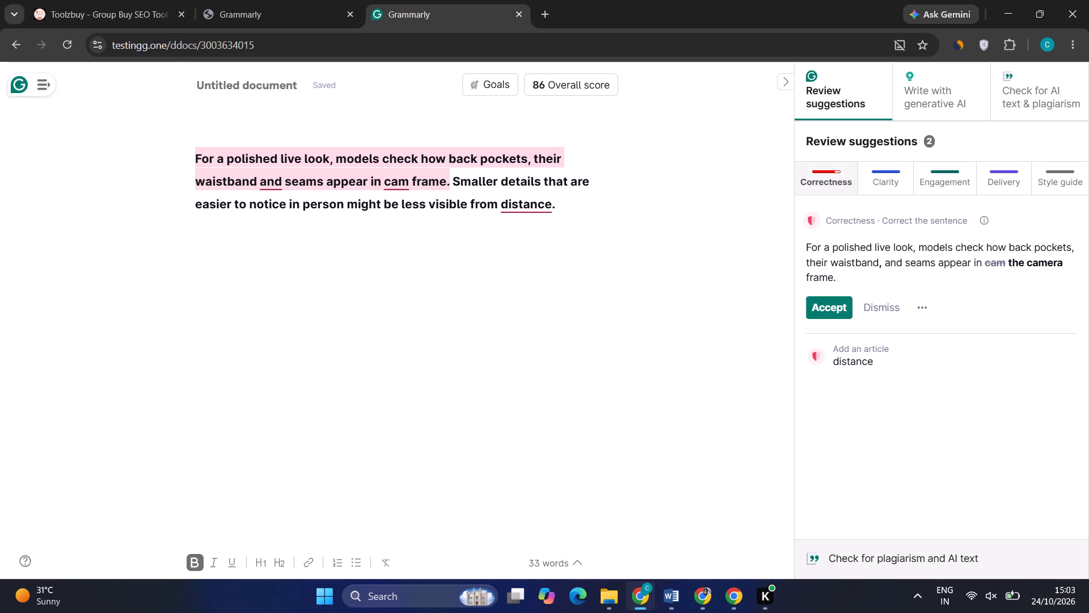
In Grammarly, add a comma after "waistband", accept the "a distance" correction and dismiss the "cam" suggestion.
left_click(261, 180)
key("Left")
key("comma")
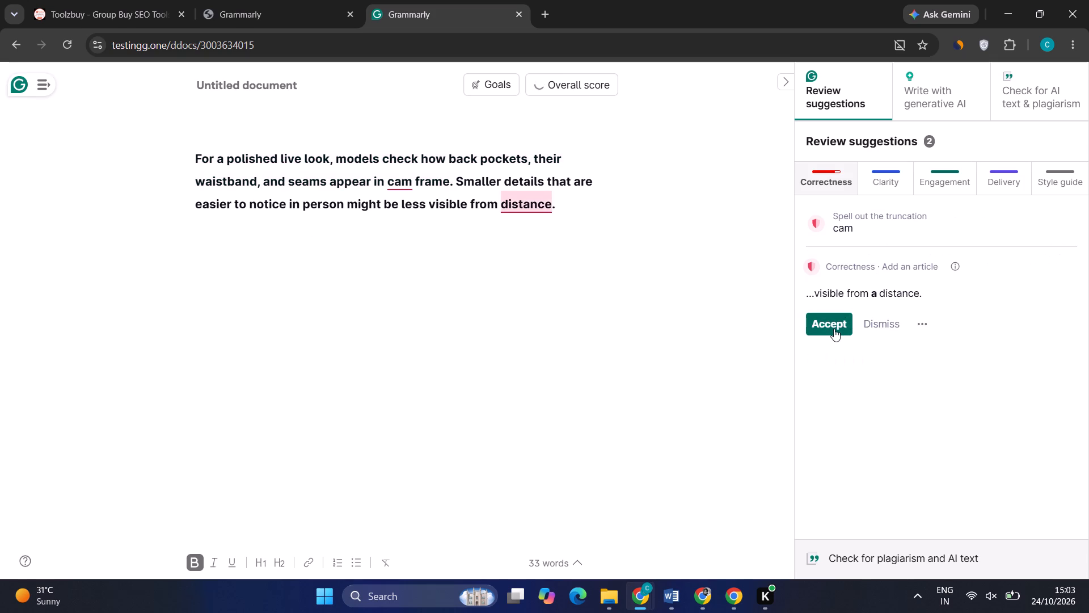
left_click(834, 329)
left_click(883, 285)
Move the corrected text from Grammarly to the end of the Others paragraph in the Google Docs article.
triple_click(356, 198)
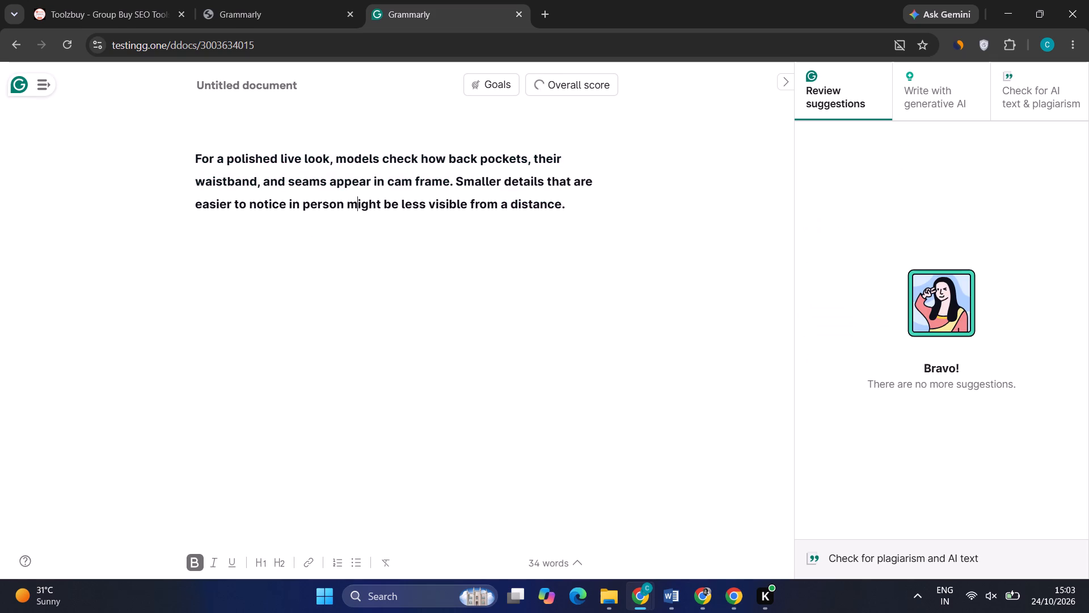
key("ctrl+x")
key("alt+Tab")
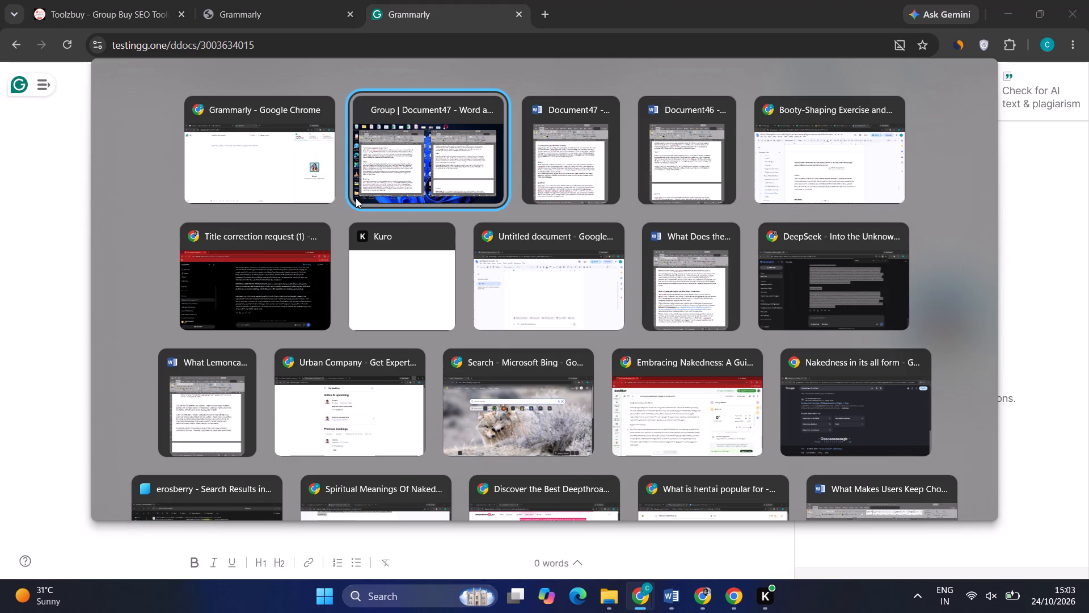
key("alt+Right")
key("alt+Right")
key("alt+Right")
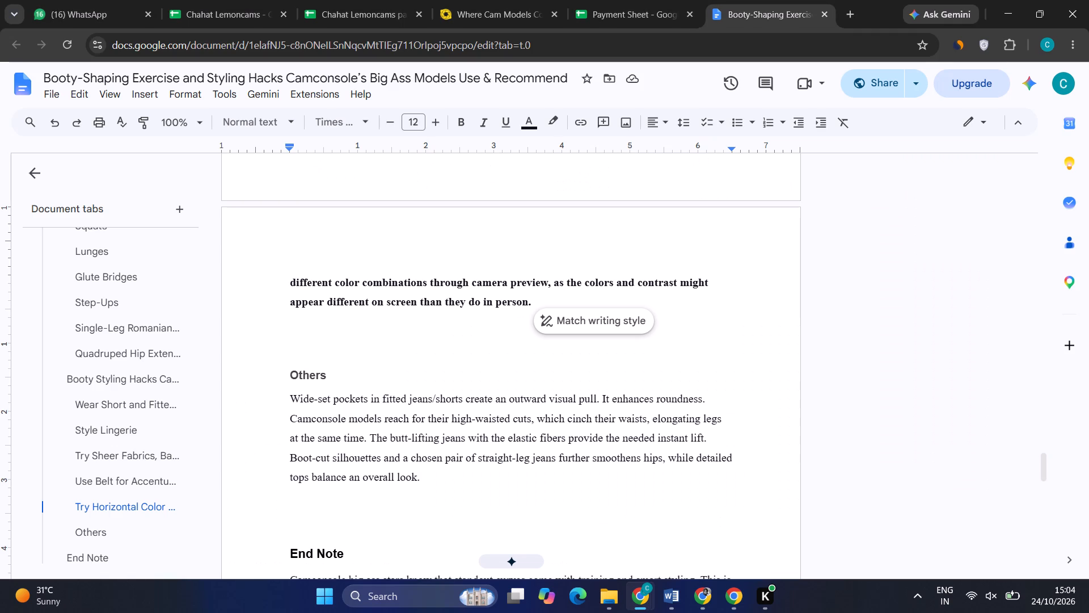
left_click(532, 480)
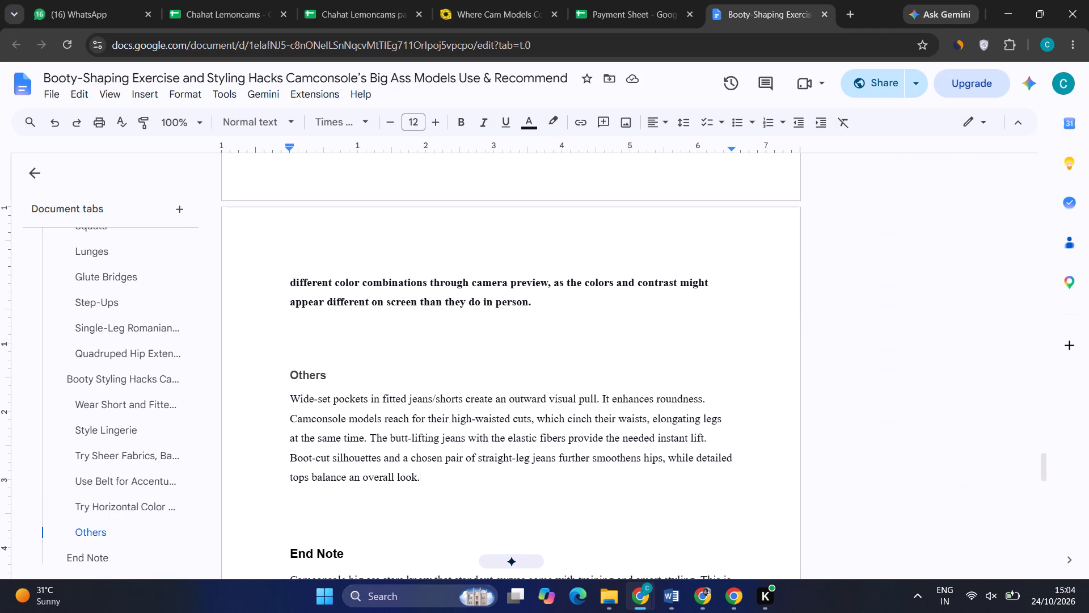
key("space")
key("ctrl+v")
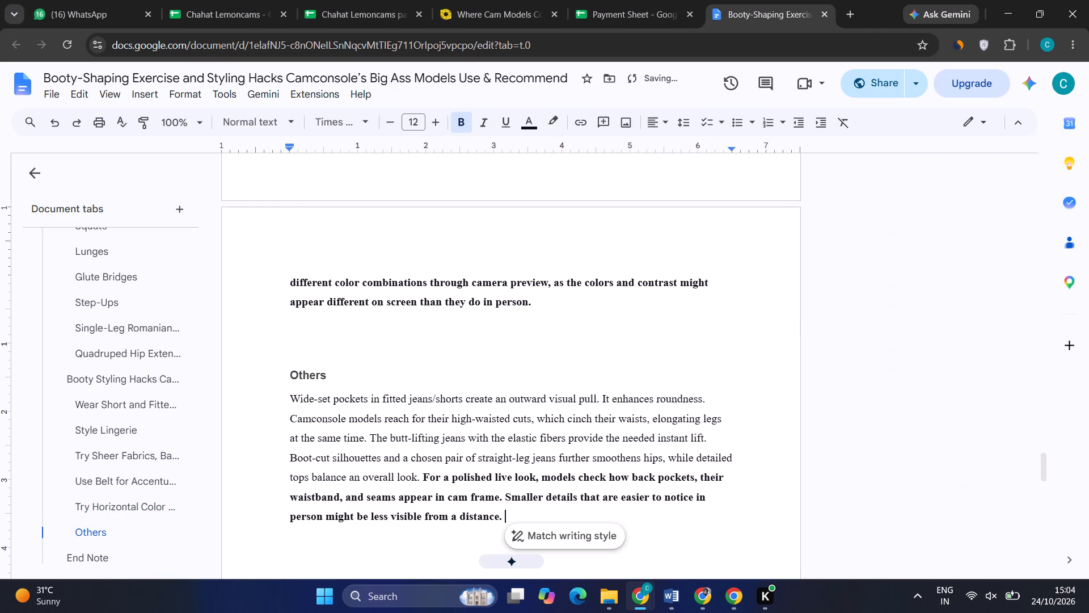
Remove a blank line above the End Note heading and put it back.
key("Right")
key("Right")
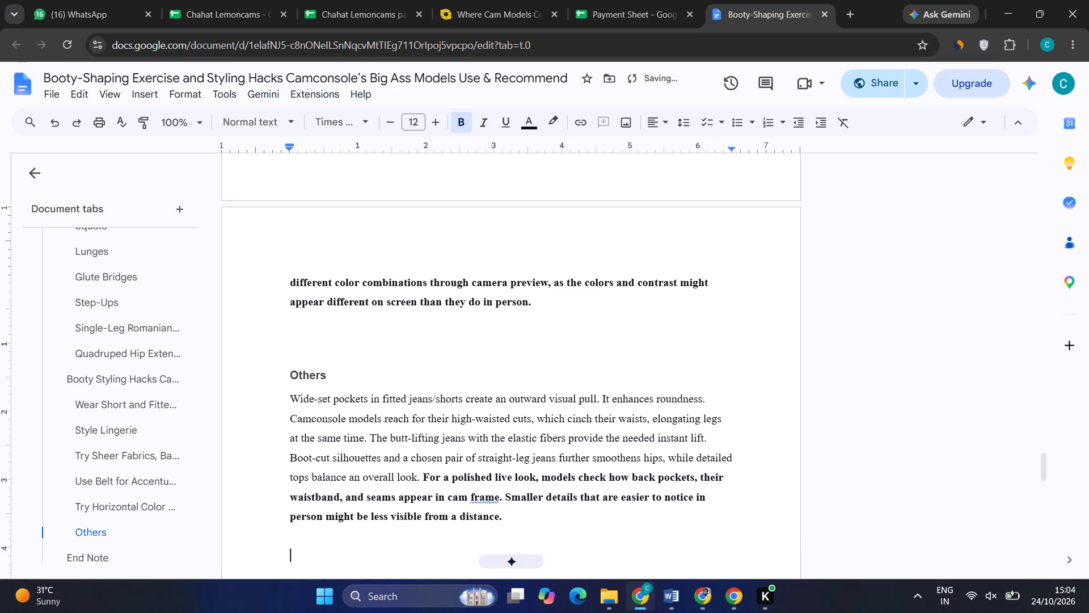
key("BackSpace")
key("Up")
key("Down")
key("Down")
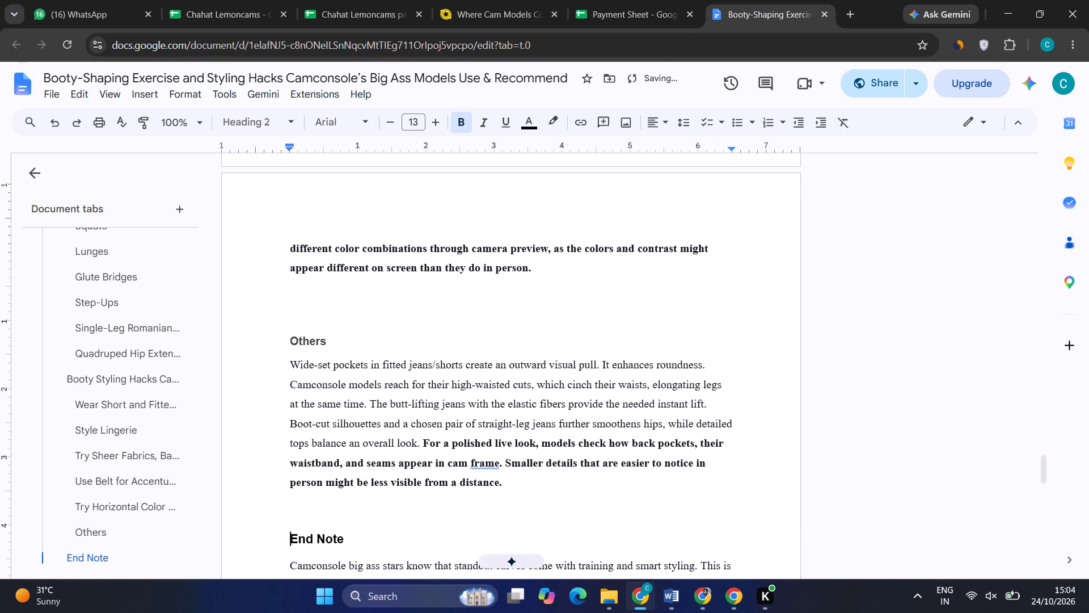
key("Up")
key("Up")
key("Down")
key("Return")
In the bold Others text, insert "their" before "back pockets" and delete "their" before "waistband".
key("Up")
key("Up")
key("Up")
key("Up")
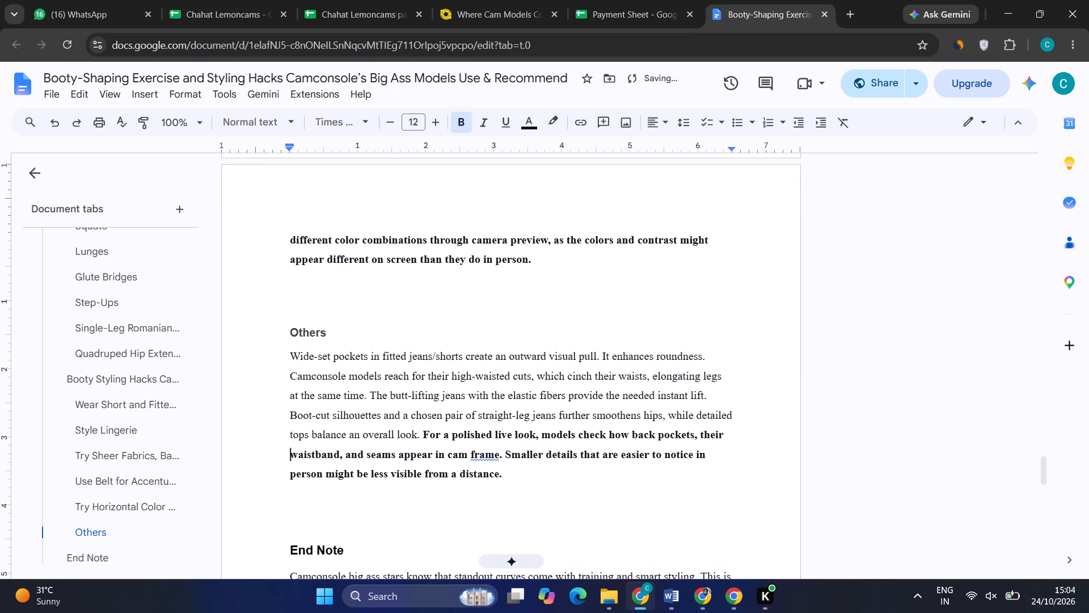
key("Left")
key("ctrl+shift+Left")
key("ctrl+shift+Left")
key("ctrl+shift+Left")
key("Left")
key("Down")
key("ctrl+shift+Left")
key("Left")
key("ctrl+shift+Left")
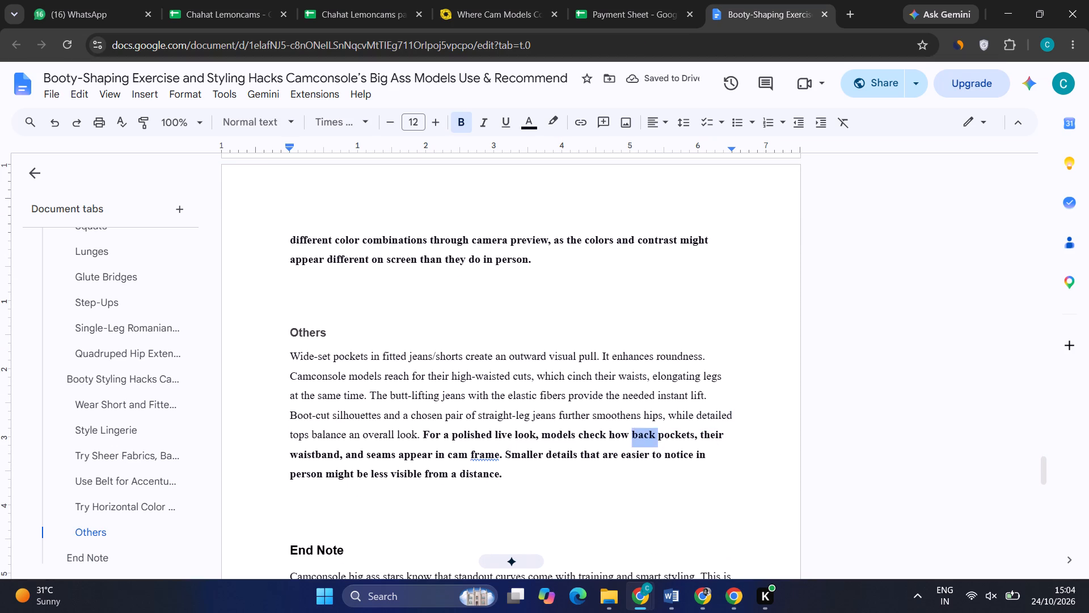
key("Left")
type("their")
key("space")
key("ctrl+shift+Right")
key("ctrl+shift+Right")
key("ctrl+shift+Right")
key("Right")
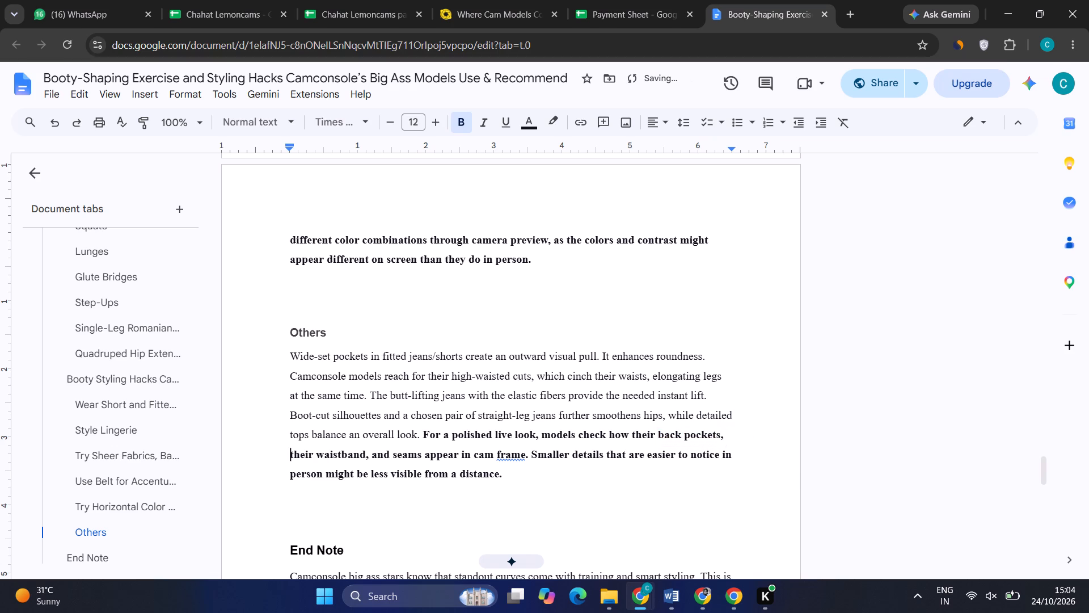
key("ctrl+shift+Right")
key("BackSpace")
Insert "a" before "cam frame" in the bold Others text.
key("ctrl+shift+Right")
key("ctrl+shift+Right")
key("ctrl+shift+Right")
key("Right")
key("ctrl+shift+Right")
key("Right")
key("ctrl+shift+Right")
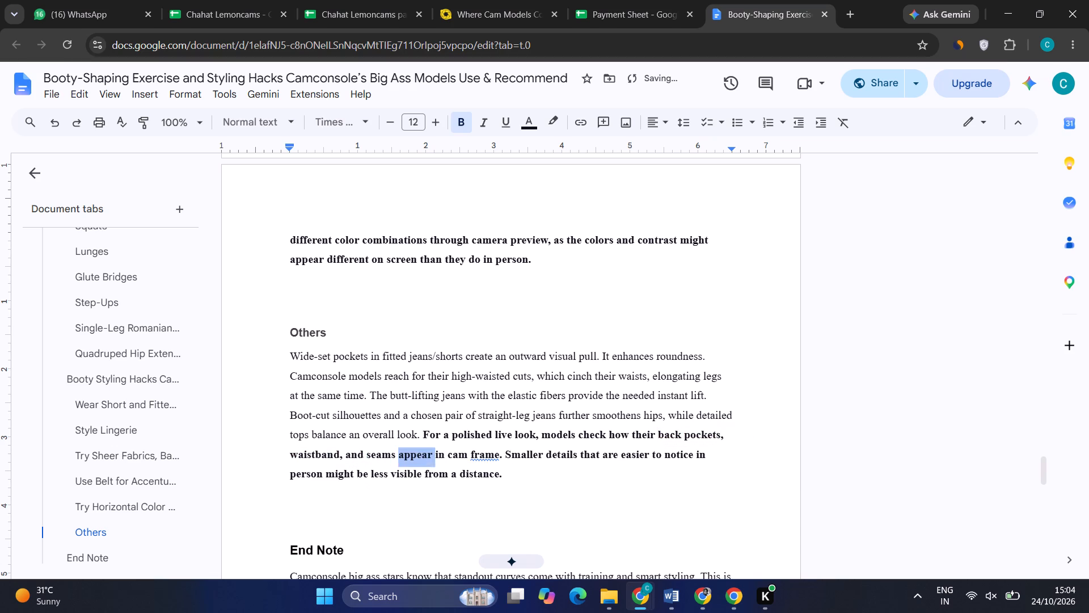
key("Right")
key("ctrl+shift+Right")
key("Right")
type("a")
key("space")
Insert "They ensure everything appears right; after all," before the "Smaller details" sentence and change its first word to lowercase "smaller".
key("ctrl+shift+Right")
key("ctrl+shift+Right")
key("ctrl+shift+Right")
key("Right")
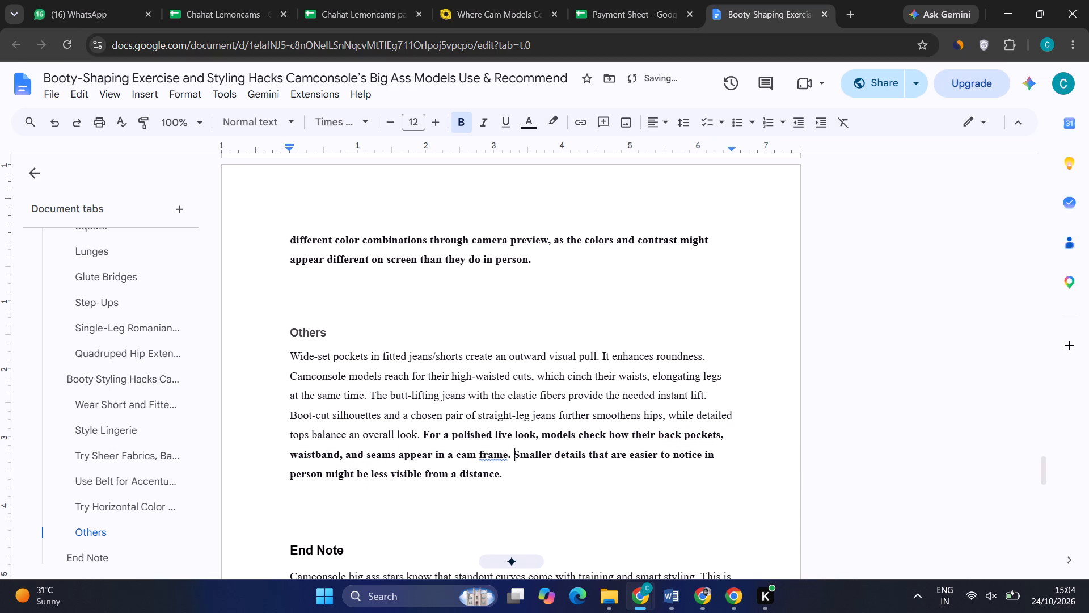
key("Left")
key("Left")
key("Right")
key("Right")
key("Right")
key("ctrl+shift+Right")
key("ctrl+shift+Right")
key("ctrl+shift+Right")
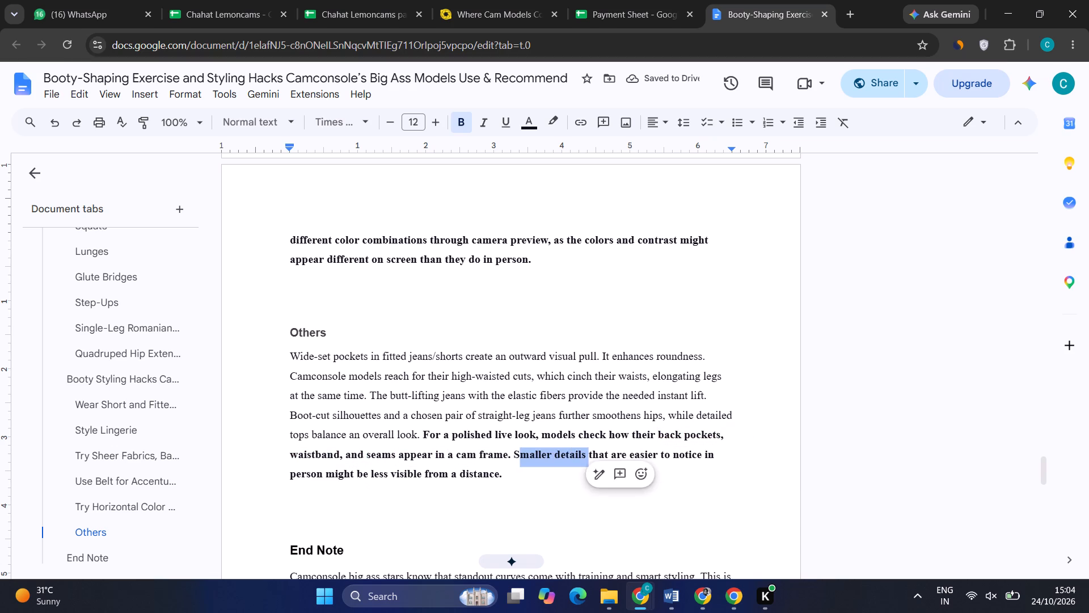
key("Down")
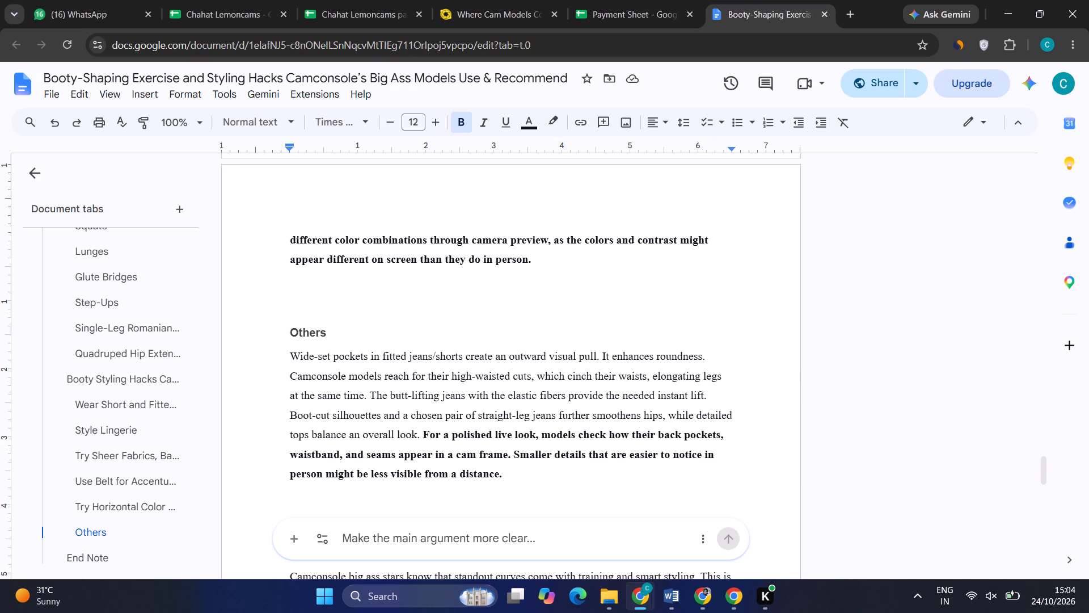
key("Up")
key("ctrl+shift+Left")
key("ctrl+shift+Left")
key("ctrl+shift+Left")
key("ctrl+shift+Left")
key("Left")
key("ctrl+shift+Right")
key("Right")
type("They ensure")
key("space")
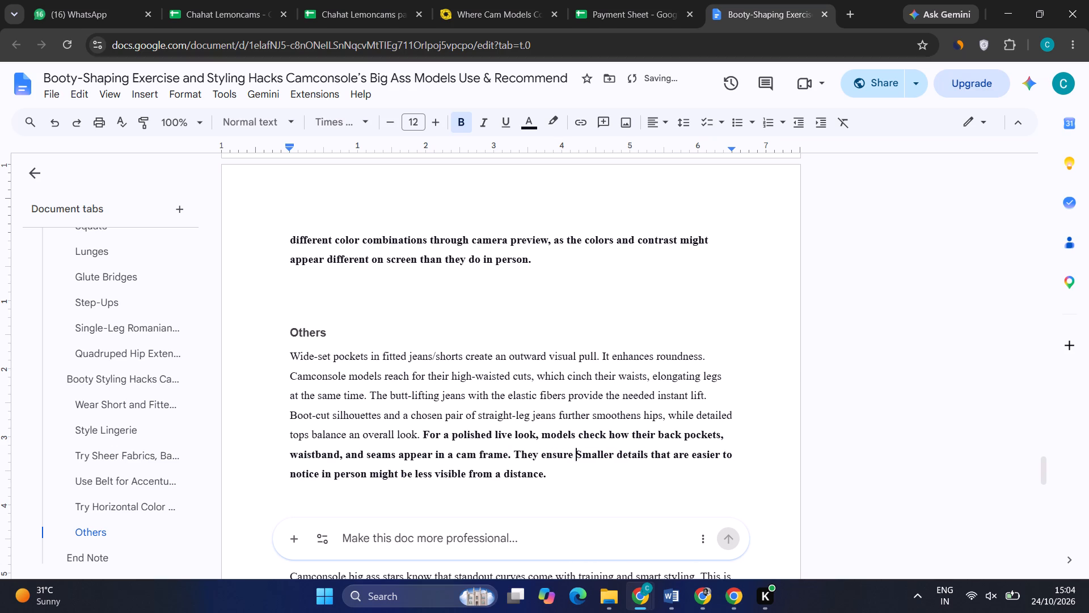
type("everything appears right-")
key("space")
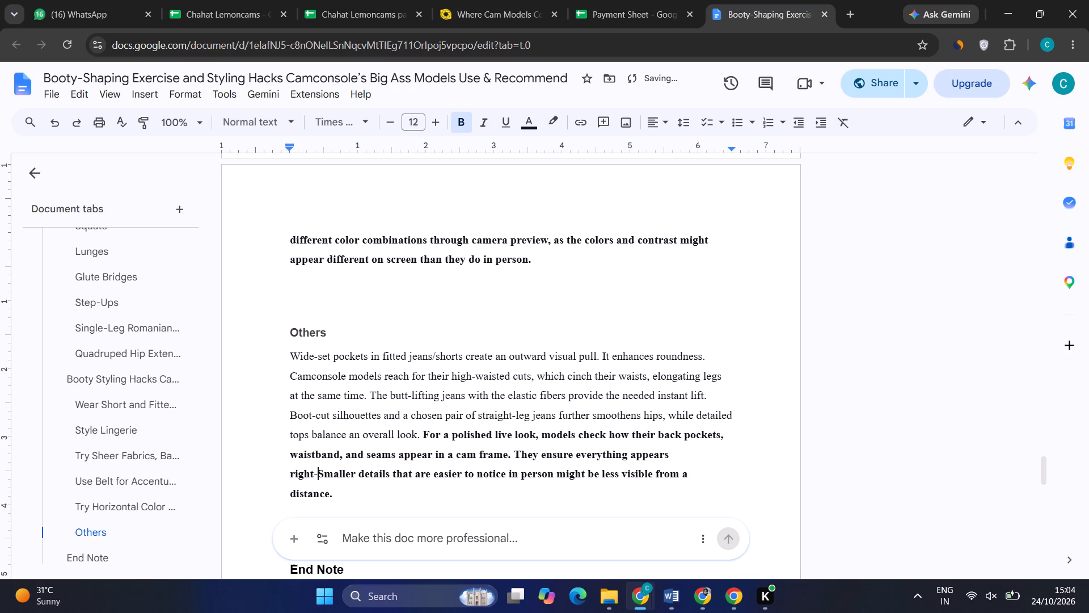
key("BackSpace")
key("BackSpace")
type("; after all,")
key("space")
key("Right")
key("BackSpace")
key("s")
Add a comma after "easier to notice in person" in the bold Others text.
key("Right")
key("ctrl+shift+Right")
key("ctrl+shift+Right")
key("ctrl+shift+Right")
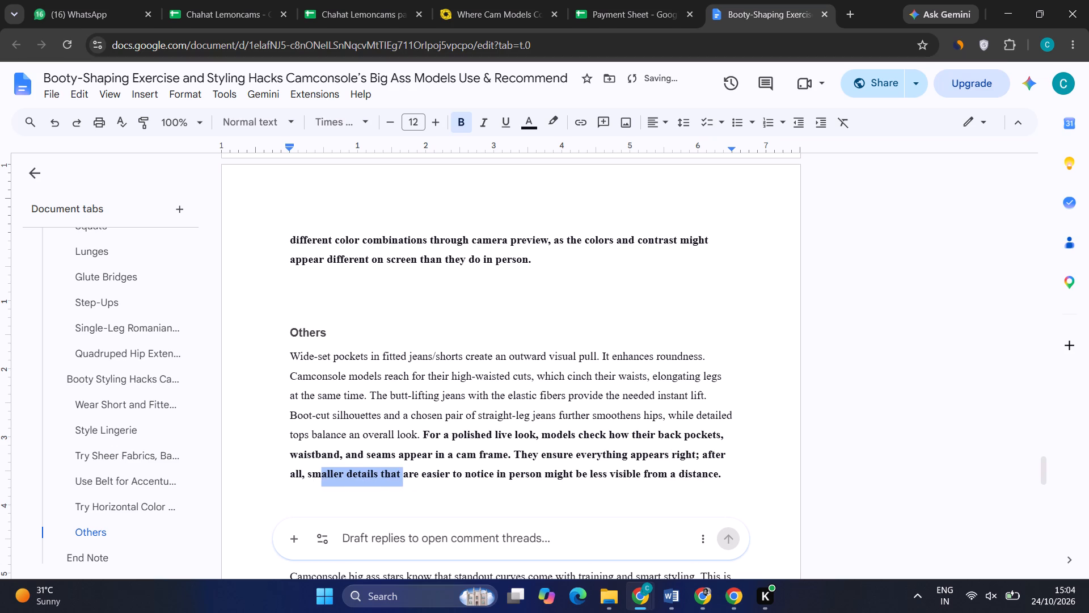
key("ctrl+shift+Right")
key("ctrl+shift+Right")
key("ctrl+shift+Right")
key("ctrl+shift+Right")
key("ctrl+shift+Right")
key("Right")
key("ctrl+shift+Right")
key("Right")
key("Left")
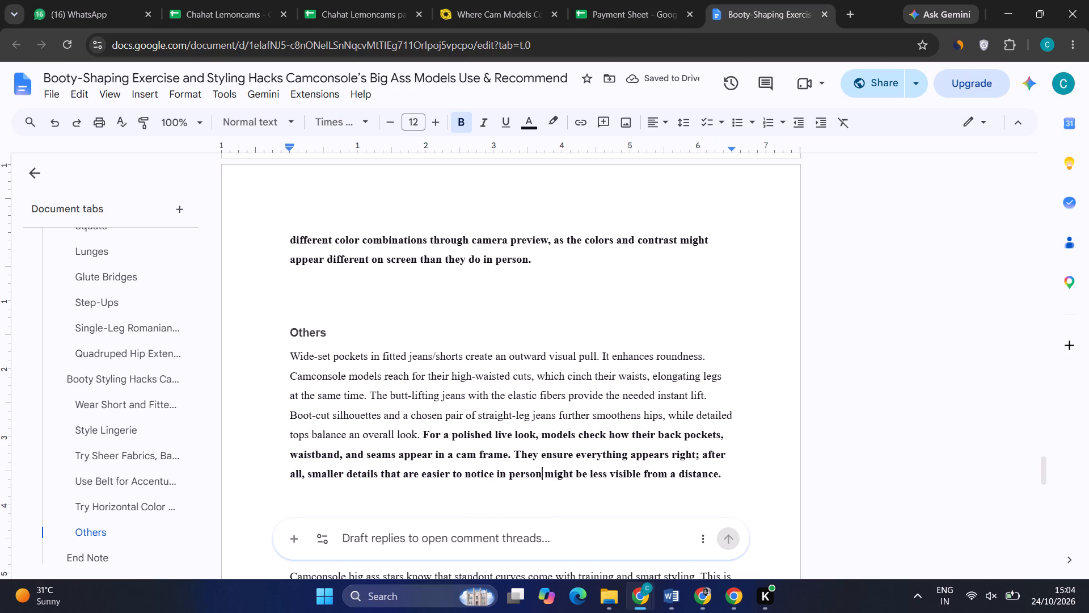
key("comma")
Change "might be less visible" to "might become less visible" in the bold Others text.
key("Right")
key("ctrl+shift+Right")
key("Right")
key("ctrl+shift+Right")
key("ctrl+Right")
key("Right")
key("Left")
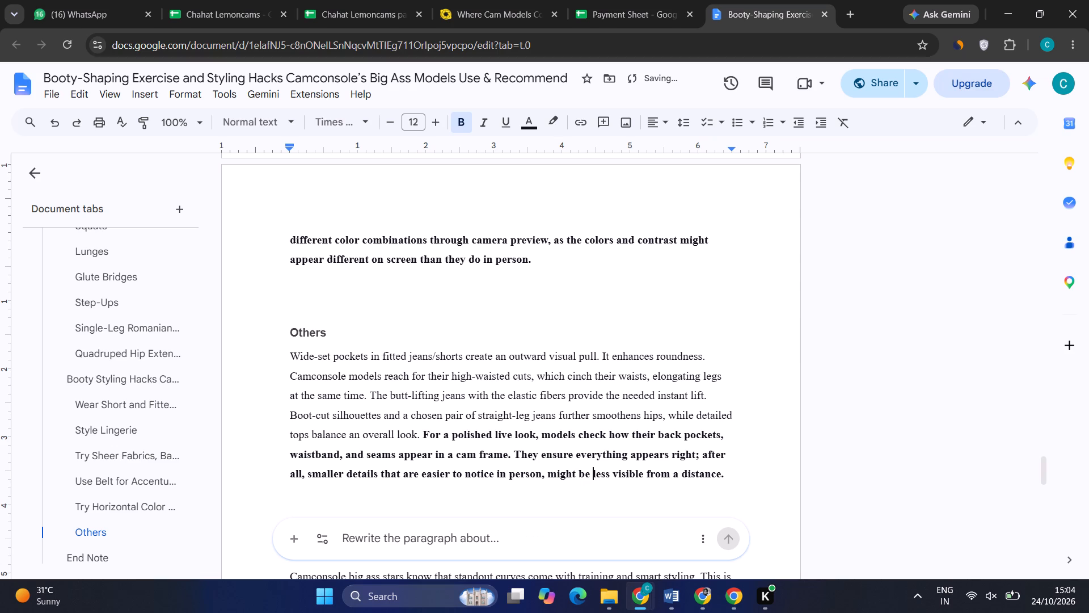
key("Left")
type("come")
key("Right")
key("Down")
key("Down")
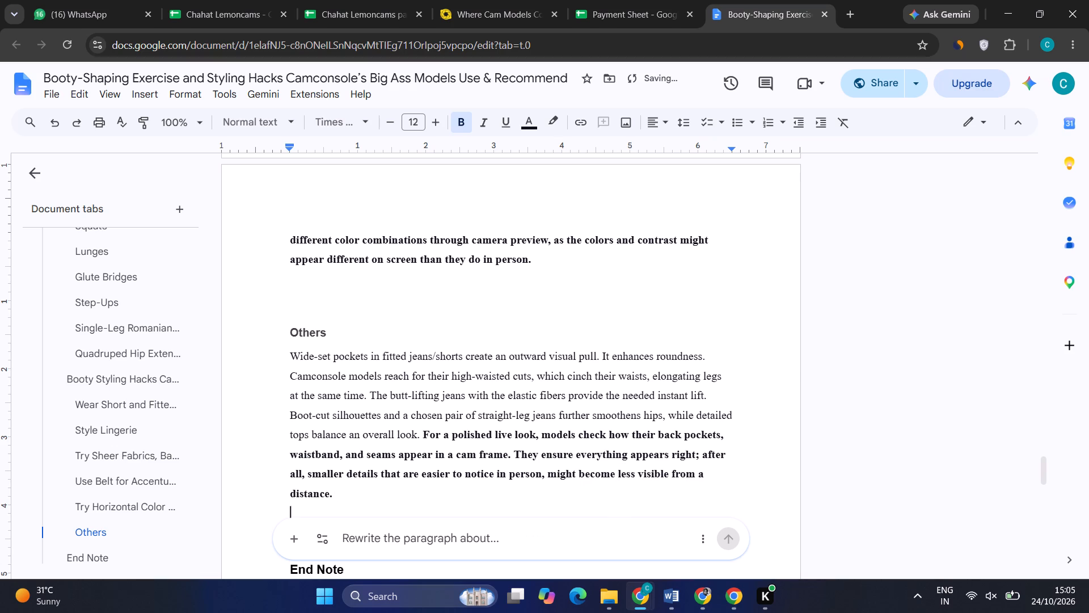
Switch to Word and delete the finished Others section, including its heading and [ADD HERE] suggestion, from the suggestions document Document46.
scroll(568, 461, "down", 1)
key("alt+Tab")
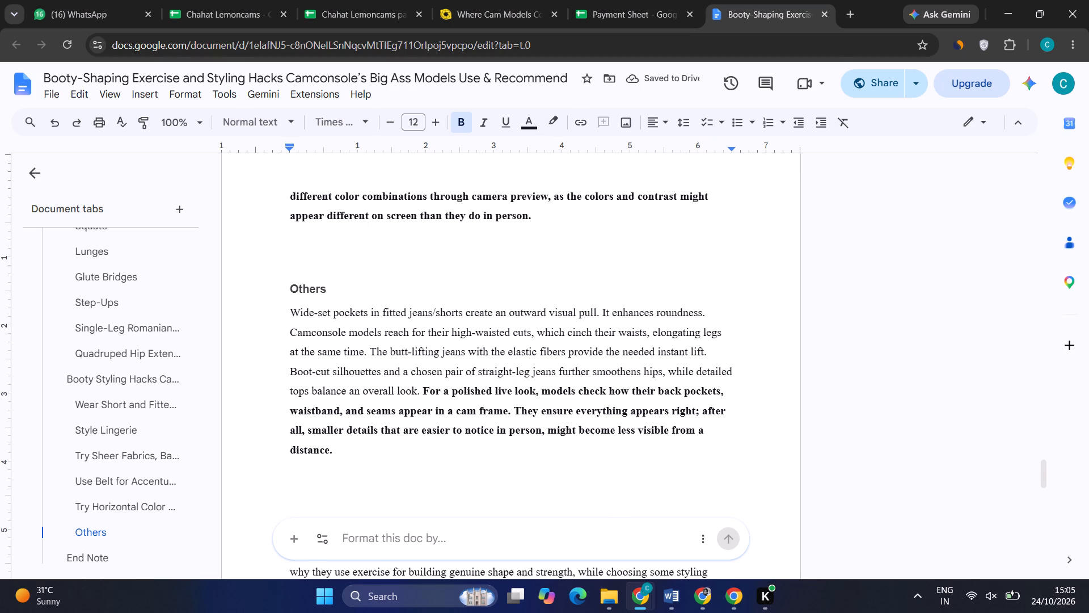
key("alt+Tab")
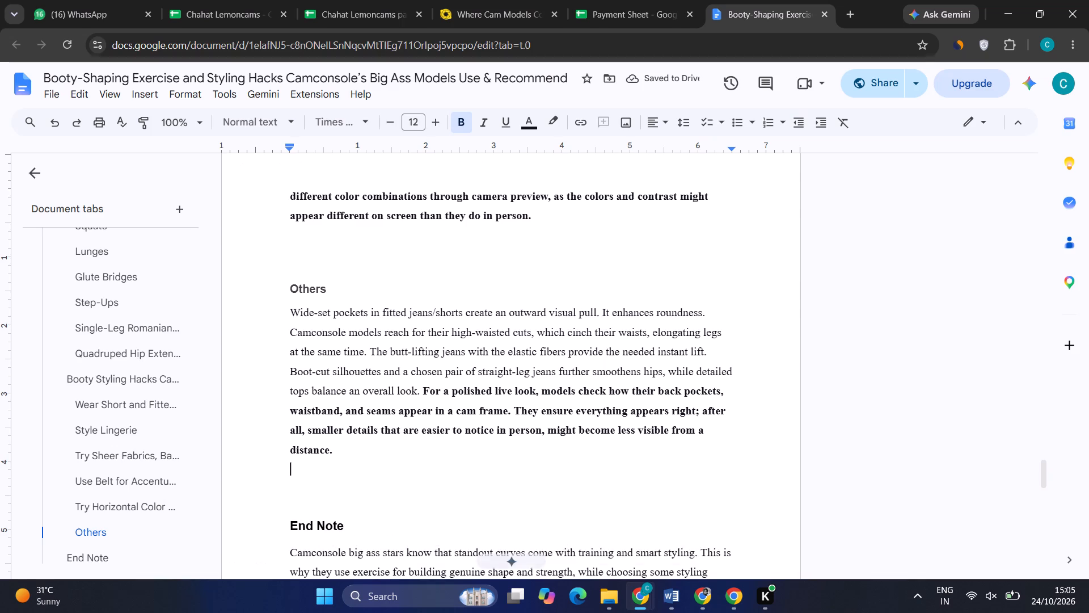
scroll(597, 263, "down", 1)
key("alt+Tab")
key("alt+Tab")
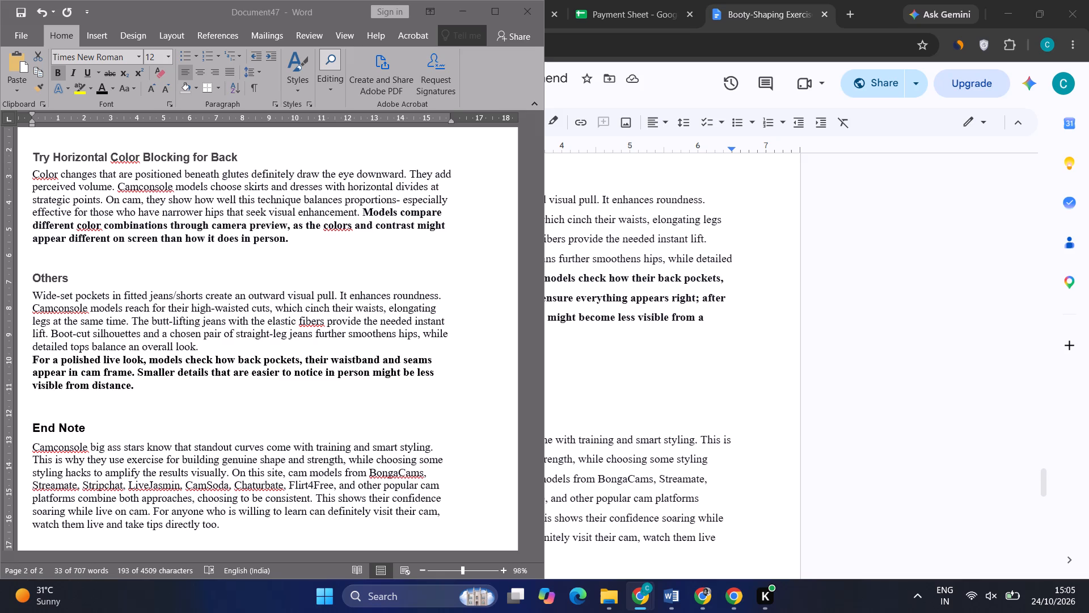
scroll(824, 397, "down", 1)
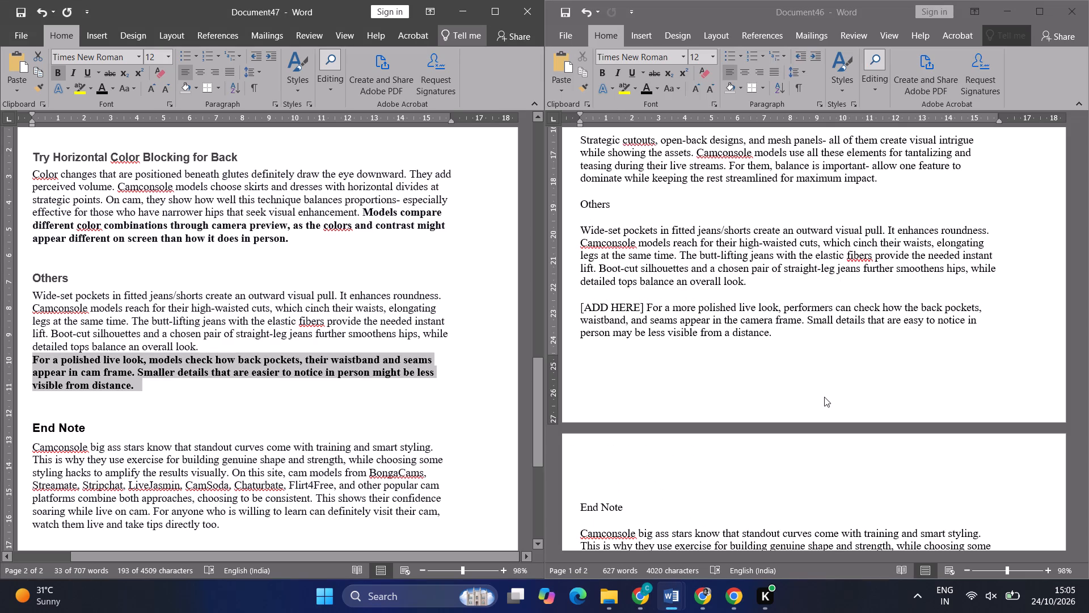
scroll(824, 397, "down", 1)
triple_click(781, 275)
key("BackSpace")
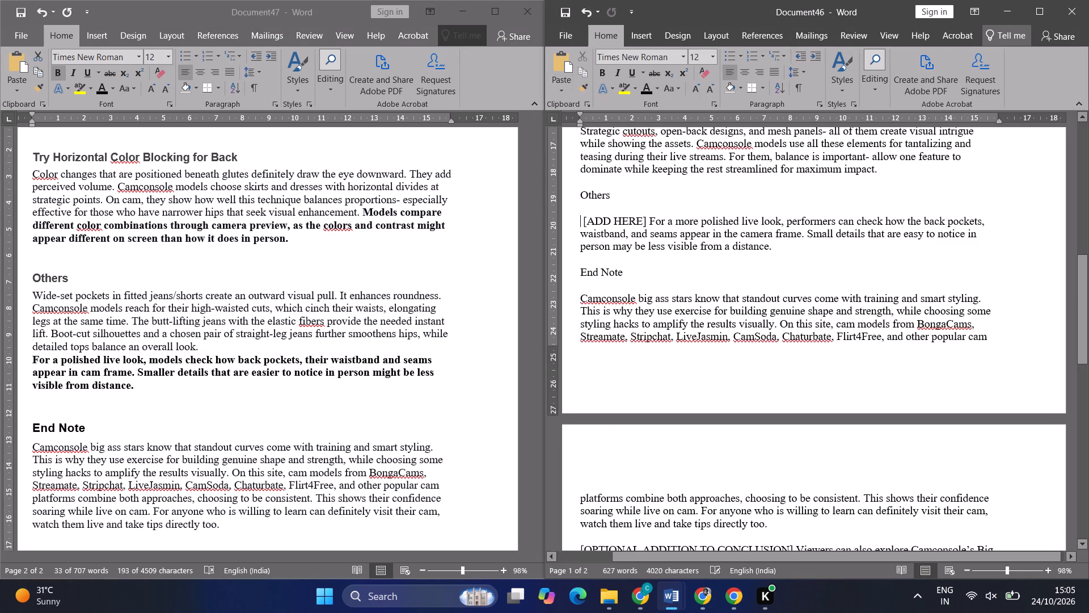
key("ctrl+shift+Down")
key("BackSpace")
key("ctrl+shift+Up")
key("BackSpace")
Delete the closing paragraph beginning "Important: I've only inserted suggested additions" from the suggestions document.
key("ctrl+shift+Down")
key("ctrl+shift+Down")
key("ctrl+shift+Down")
key("Right")
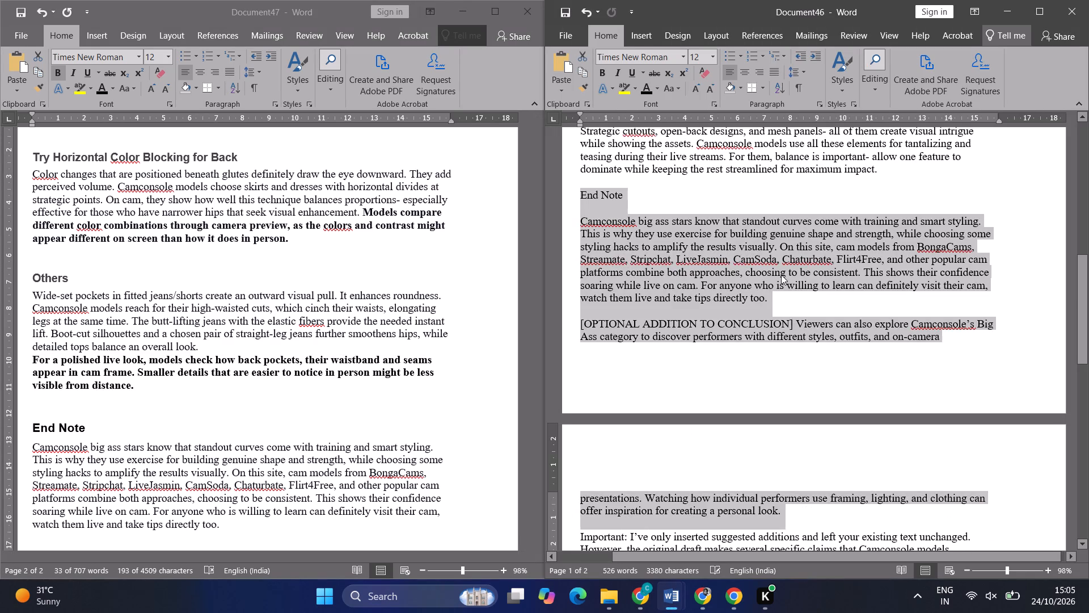
key("ctrl+shift+Down")
key("ctrl+shift+Down")
key("Left")
key("ctrl+shift+Down")
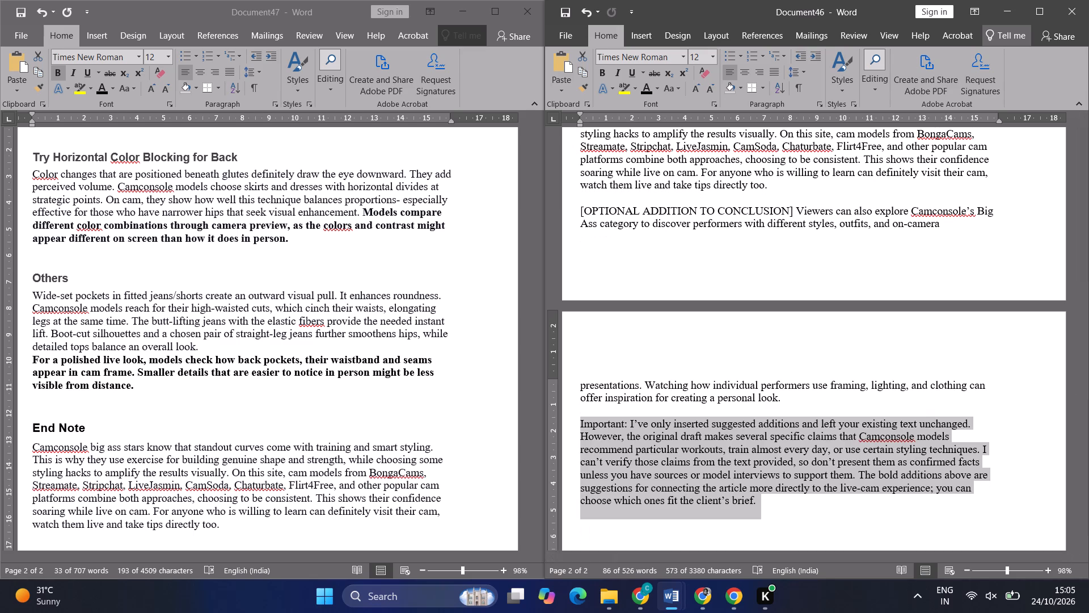
key("BackSpace")
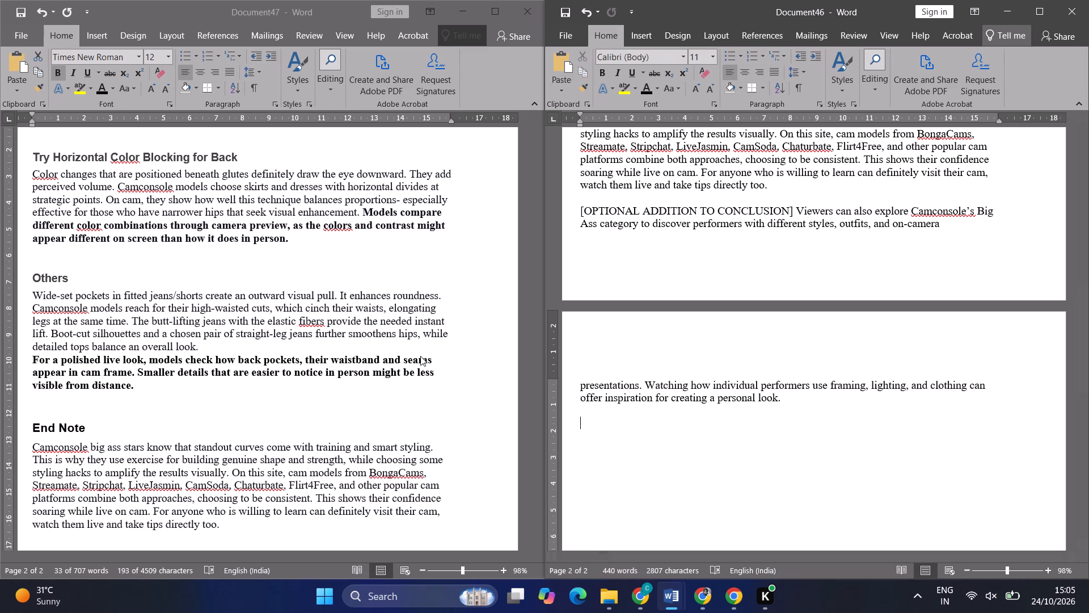
At the end of the End Note paragraph in Document47, add "But if willing to just explore, big ass category of Camconsole".
left_click(420, 356)
scroll(420, 356, "down", 1)
left_click(339, 388)
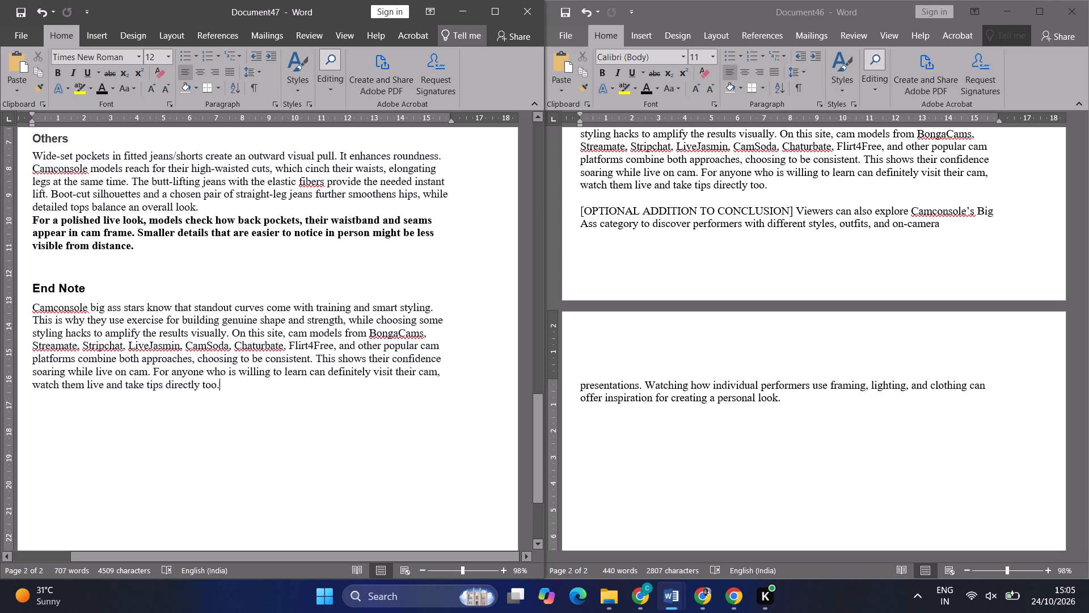
key("space")
type("bt")
key("BackSpace")
type("ut f")
key("BackSpace")
key("f")
key("BackSpace")
type("if willing to just explore, big ass categ")
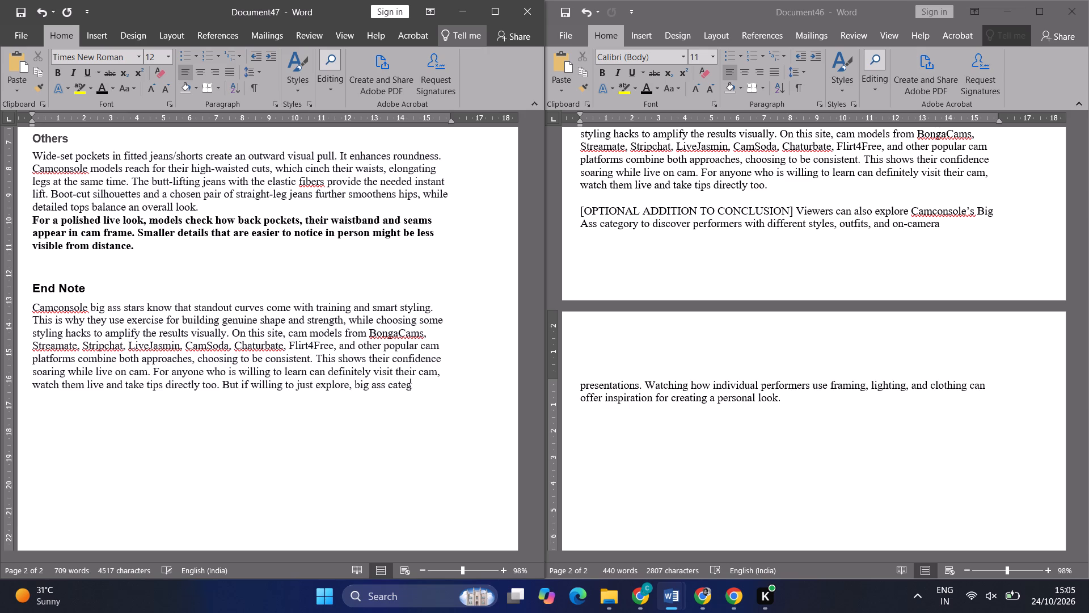
type("ory of Camconsole")
key("space")
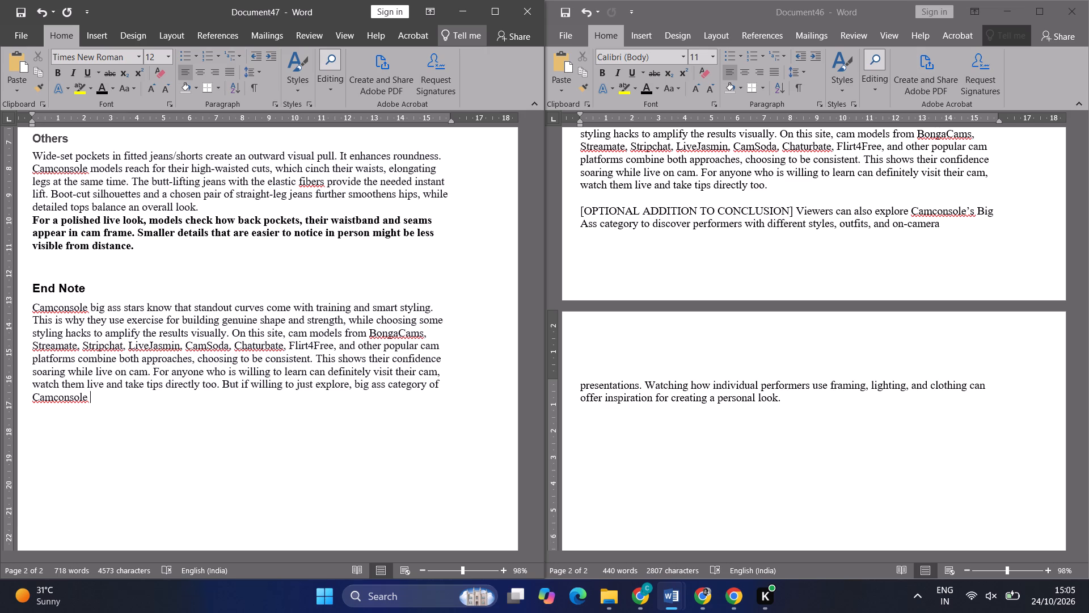
Complete the new End Note sentence with "helps all discover models with different outfits, styles and on-camera presentations.".
type("helps")
key("space")
type("all discover models with")
key("space")
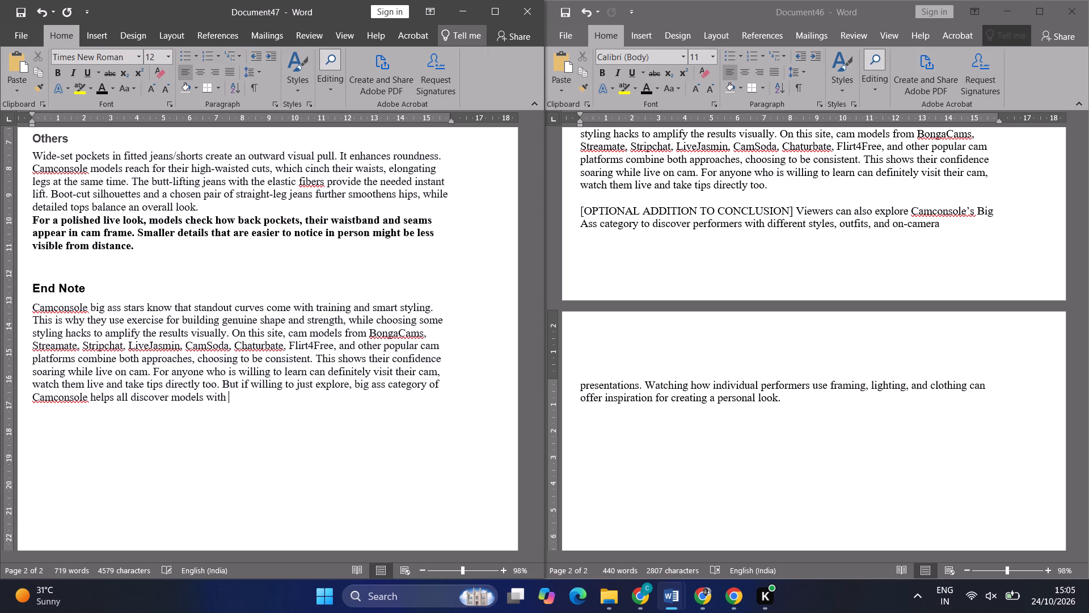
type("differnet outfits, styleds and")
key("BackSpace")
key("BackSpace")
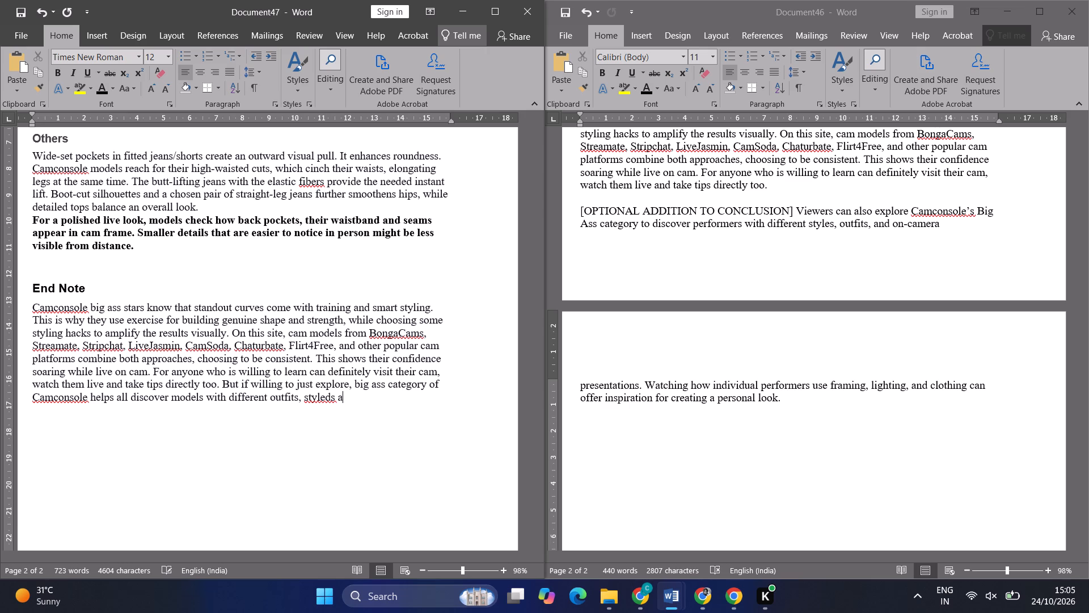
key("BackSpace")
key("BackSpace")
key("BackSpace")
key("BackSpace")
type("s and on-camer a")
key("BackSpace")
key("BackSpace")
type("a presentti")
key("BackSpace")
key("BackSpace")
type("ations")
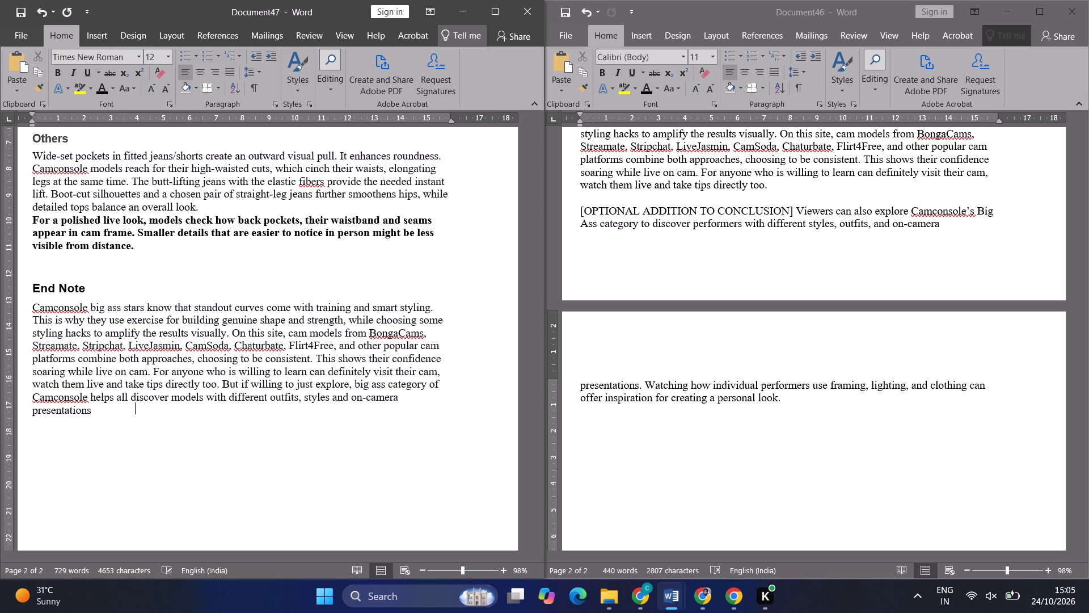
key("space")
key("BackSpace")
key("period")
key("space")
Delete the word "too" after "take tips directly" in the End Note paragraph.
key("Up")
key("Up")
key("ctrl+shift+Right")
key("ctrl+shift+Right")
key("ctrl+shift+Right")
key("ctrl+shift+Right")
key("ctrl+shift+Right")
key("Right")
key("ctrl+shift+Right")
key("BackSpace")
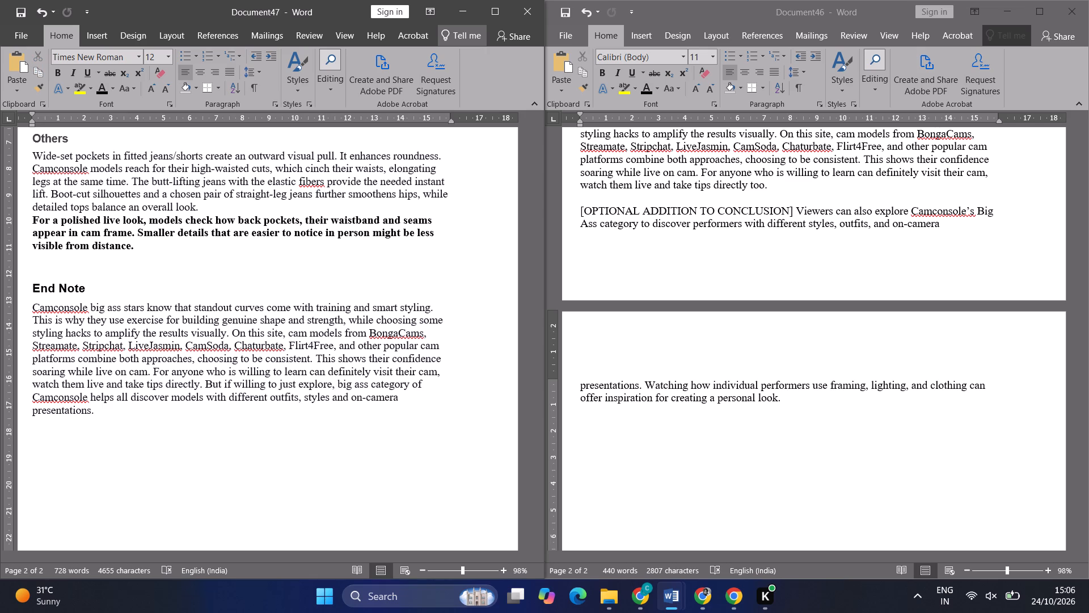
Replace "willing to just" with "the plan remains just to" in the new End Note sentence.
key("ctrl+shift+Right")
key("ctrl+shift+Right")
key("ctrl+shift+Right")
key("Right")
key("ctrl+shift+Right")
key("ctrl+shift+Right")
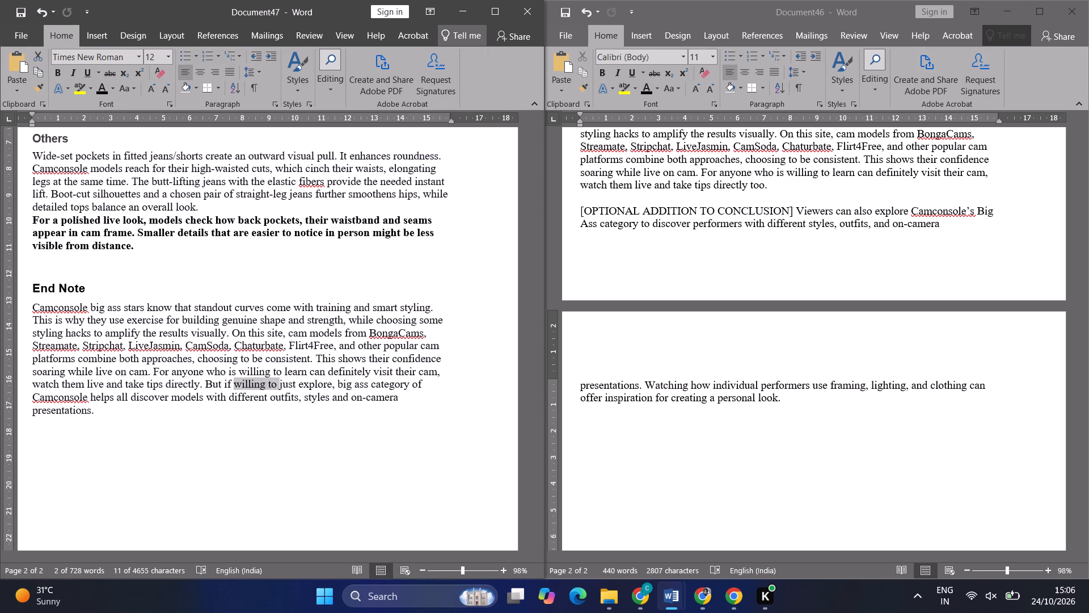
type("the plan remains just to")
key("space")
key("ctrl+shift+Right")
key("BackSpace")
Make the End Note text bold from "For anyone who is willing to learn" to the end of the paragraph.
key("Up")
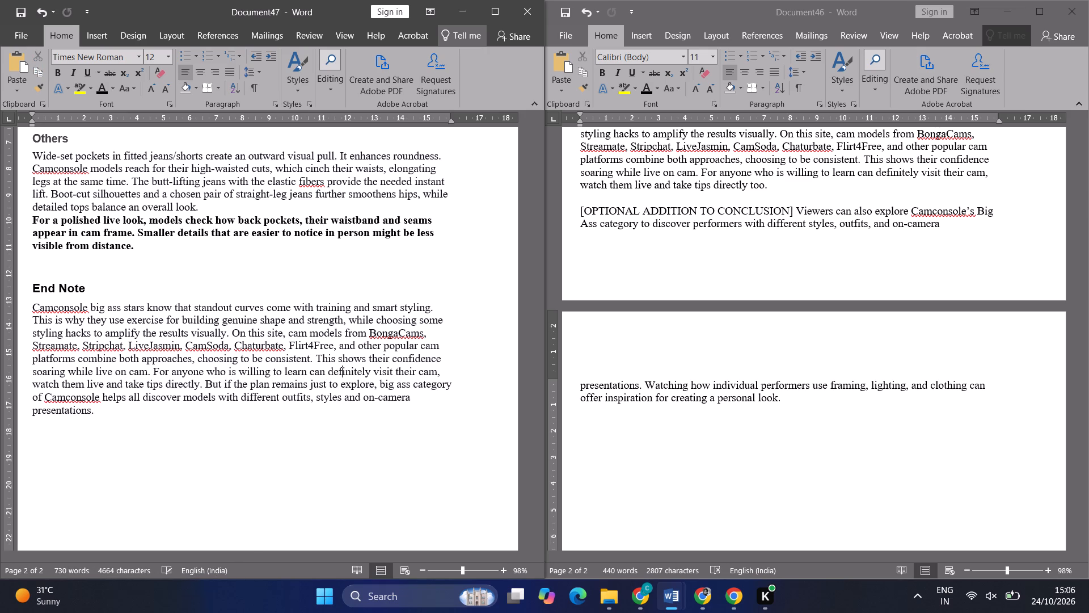
key("ctrl+shift+Left")
key("ctrl+shift+Left")
key("ctrl+shift+Left")
key("ctrl+shift+Left")
key("ctrl+shift+Left")
key("ctrl+shift+Left")
key("ctrl+shift+Left")
key("ctrl+shift+Left")
key("ctrl+shift+Left")
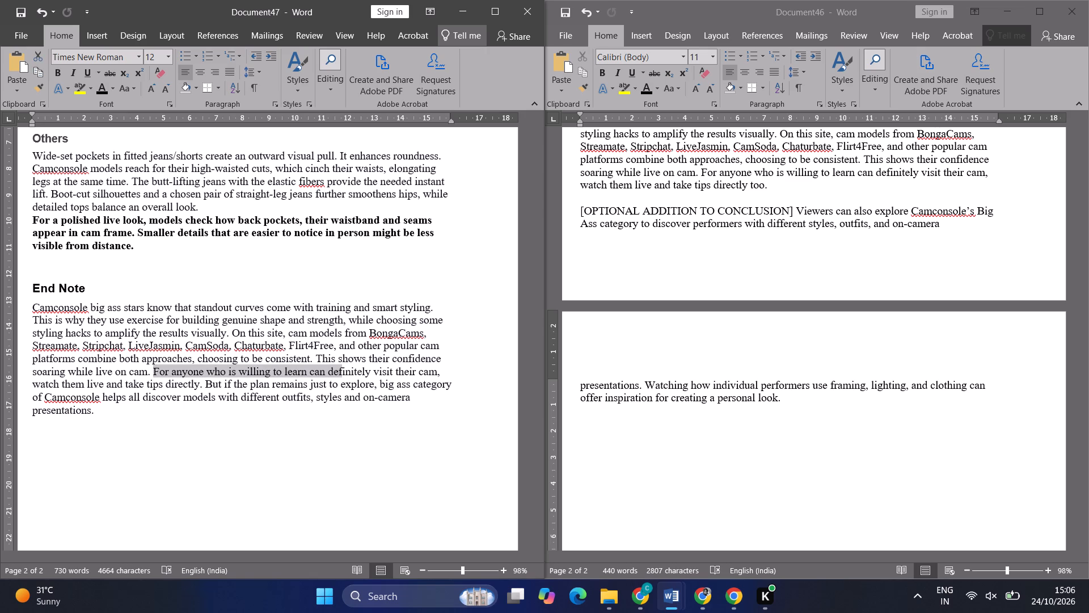
key("Left")
key("ctrl+shift+Down")
key("ctrl+b")
key("End")
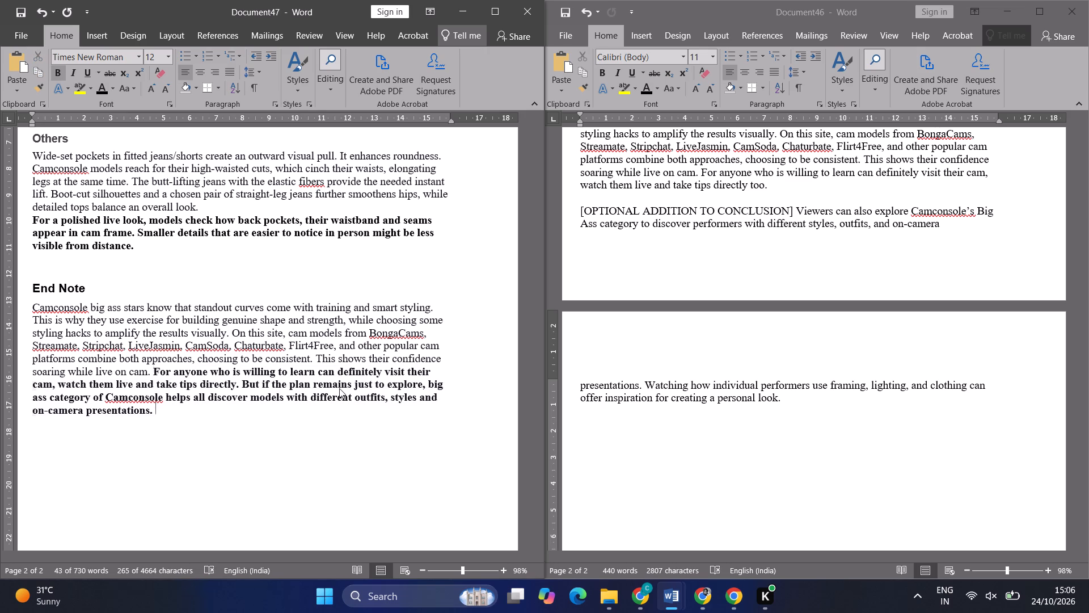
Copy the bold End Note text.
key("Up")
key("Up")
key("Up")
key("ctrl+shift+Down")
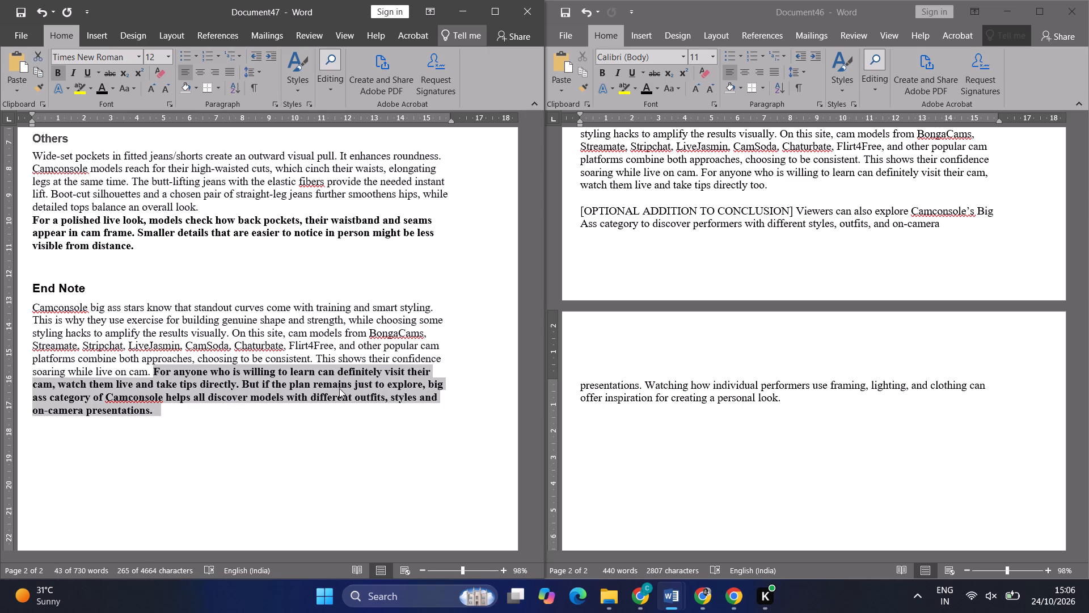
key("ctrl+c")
Add the bold sentence "To watch performers can offer inspiration for creating personal look." at the end of the End Note.
key("Right")
key("Left")
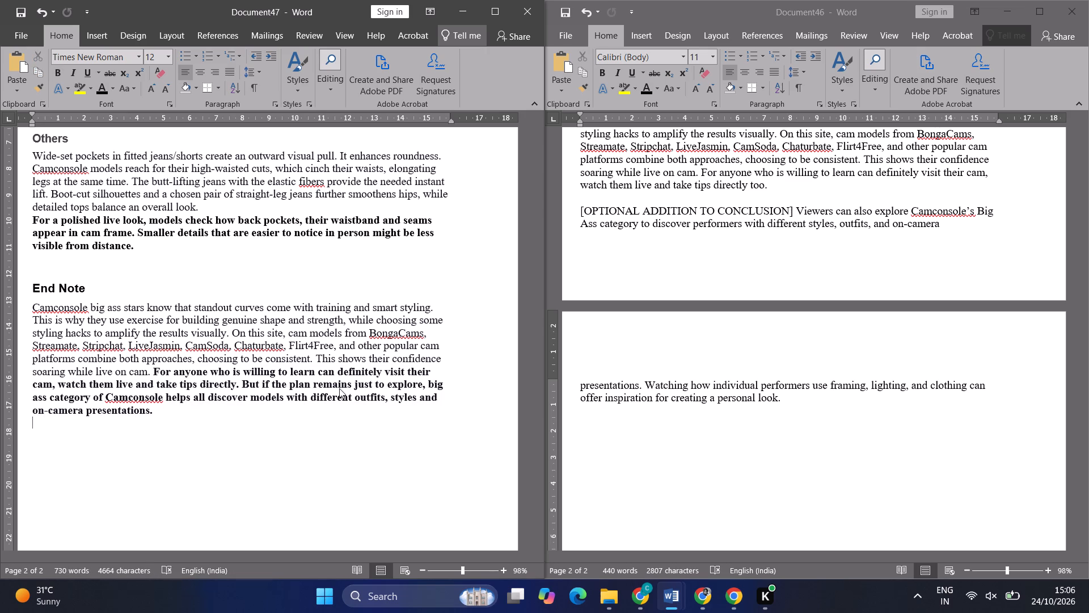
type("o")
key("space")
key("BackSpace")
key("BackSpace")
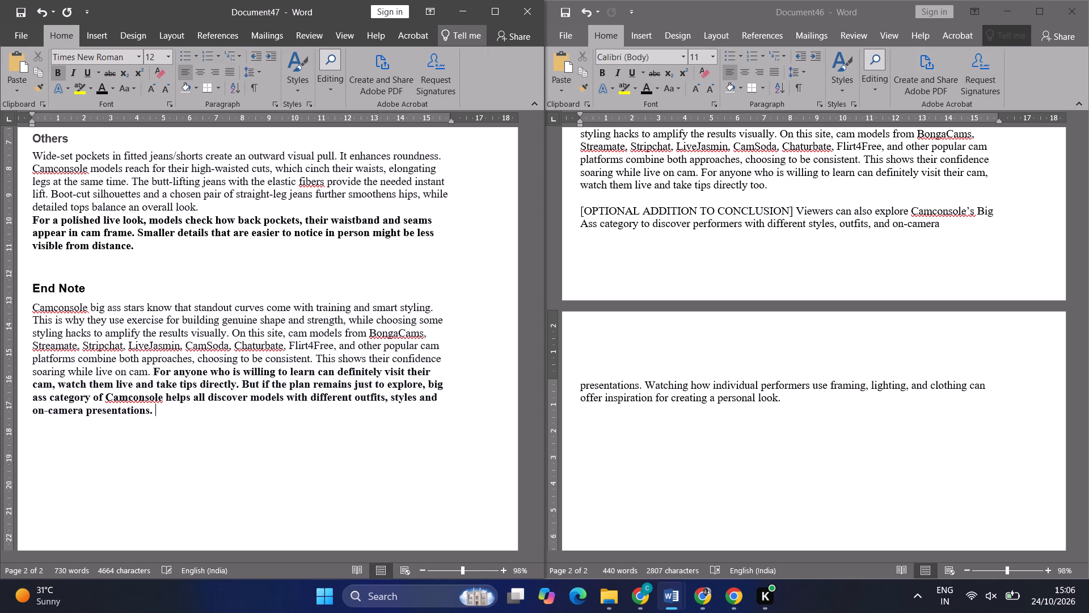
type("to watch performers can offer insp")
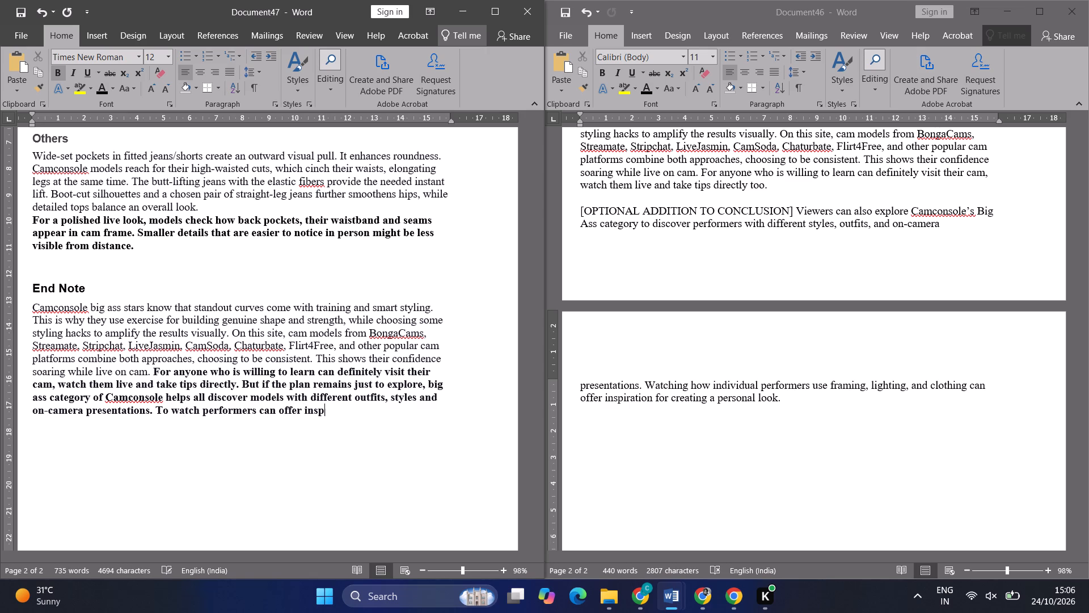
type("iraton for cr")
key("BackSpace")
key("BackSpace")
key("BackSpace")
key("BackSpace")
key("BackSpace")
key("BackSpace")
key("BackSpace")
key("BackSpace")
key("BackSpace")
key("BackSpace")
type("tion for creating personal look")
key("space")
key("BackSpace")
key("period")
Copy all the bold End Note text, starting at "For anyone", and paste it into the Grammarly document.
key("Up")
key("Up")
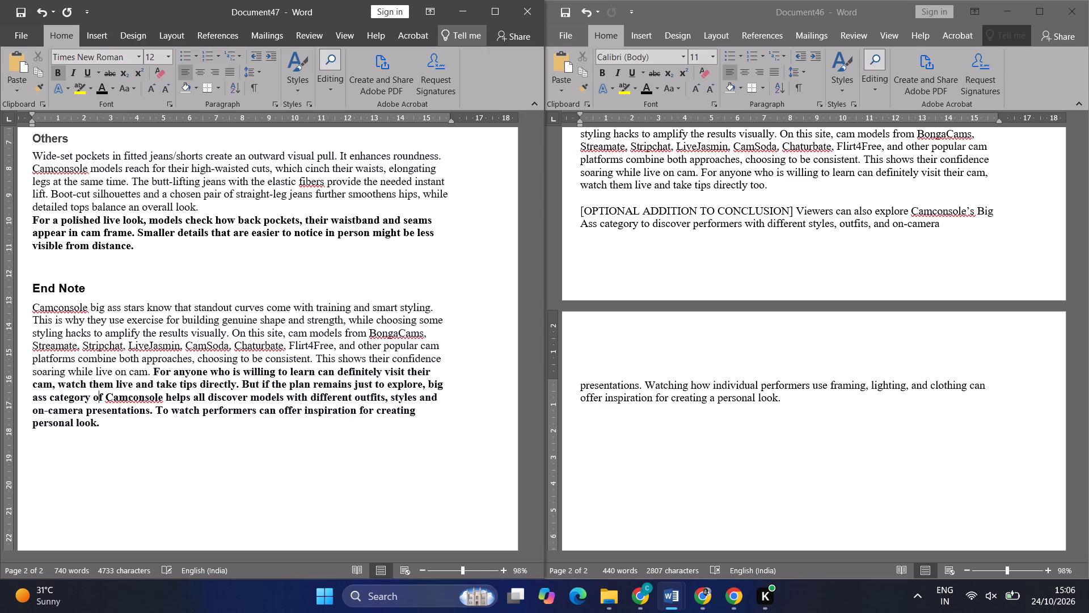
key("Up")
key("Down")
key("Up")
key("Up")
key("ctrl+shift+Right")
key("ctrl+shift+Right")
key("ctrl+shift+Right")
key("ctrl+shift+Right")
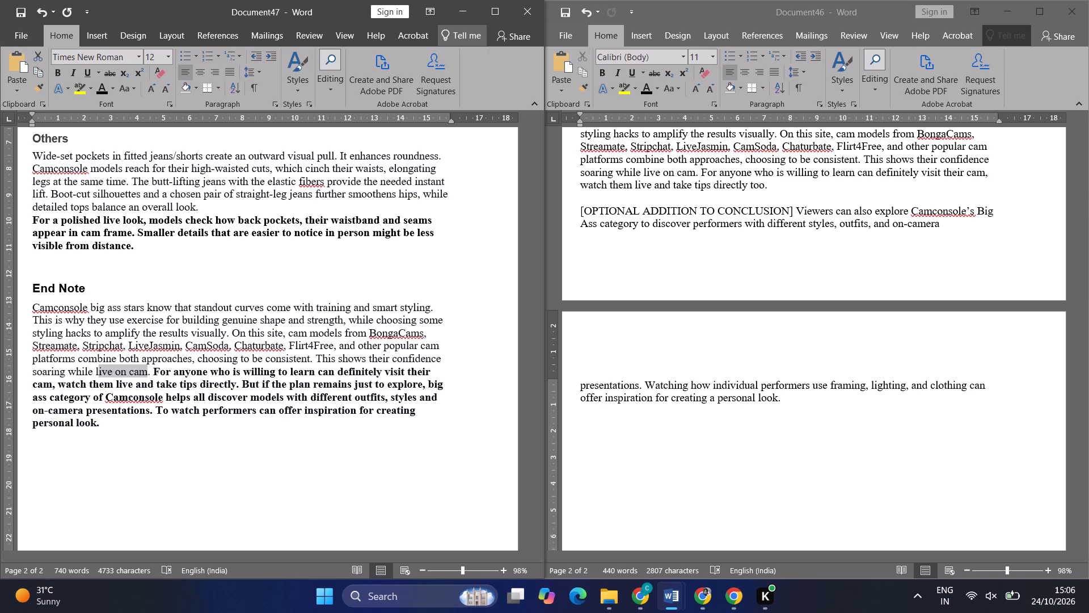
key("Right")
key("ctrl+shift+Down")
key("ctrl+c")
key("alt+Tab")
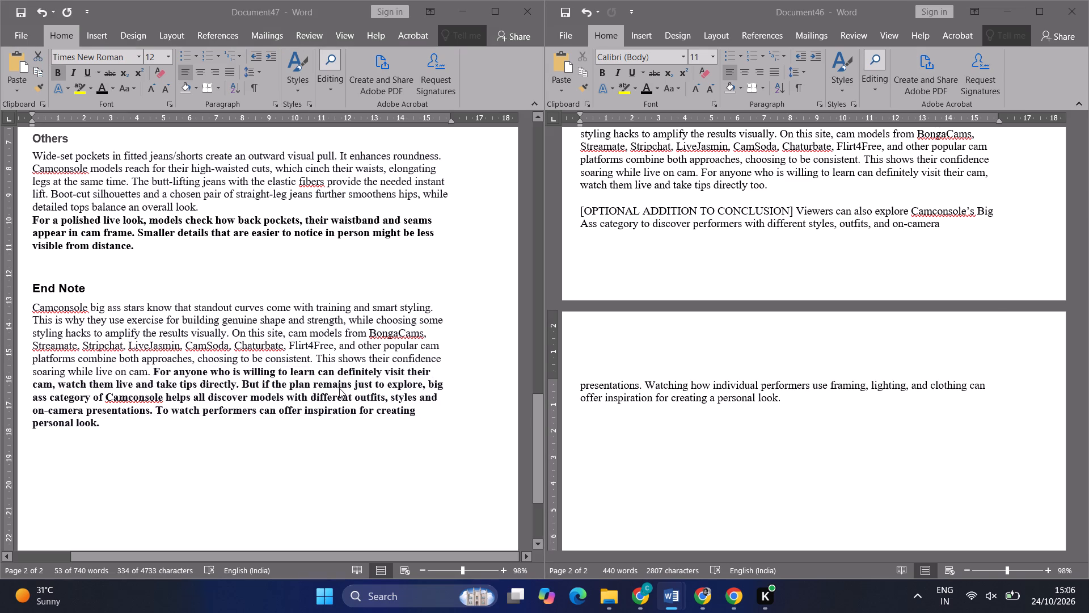
key("alt+Right")
key("alt+Right")
key("ctrl+v")
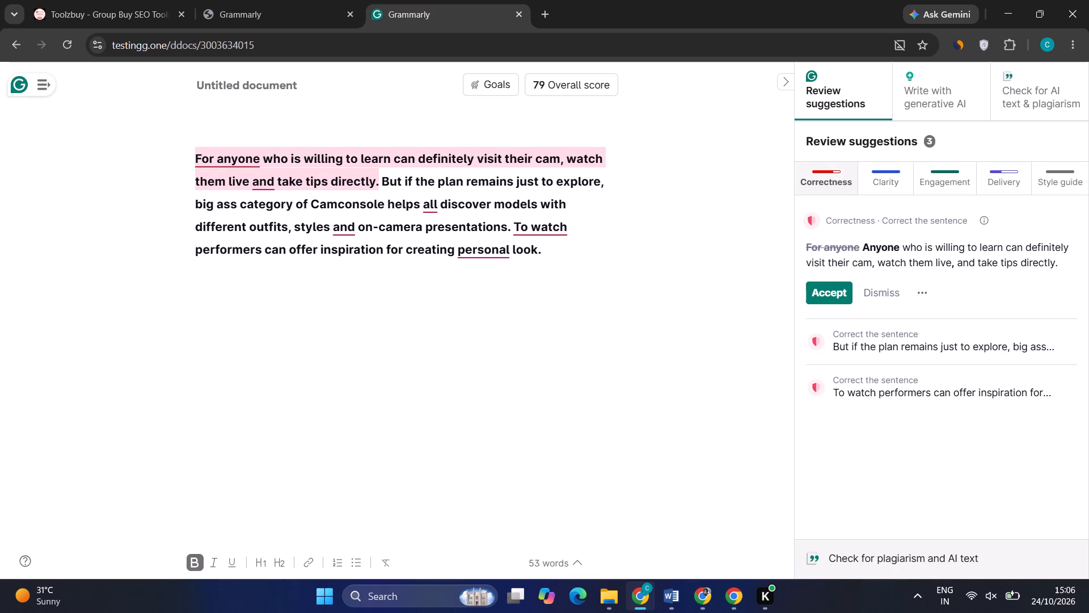
Accept Grammarly's corrections to all three sentences, including "Anyone", "helps everyone" and "Watching performers" with "a personal look".
left_click(833, 287)
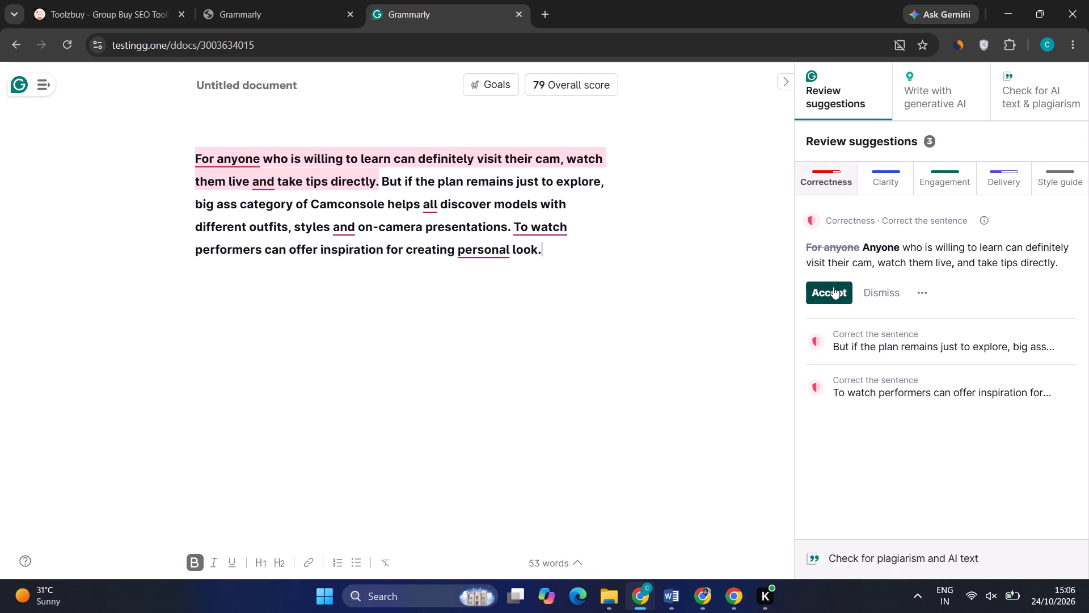
left_click(828, 318)
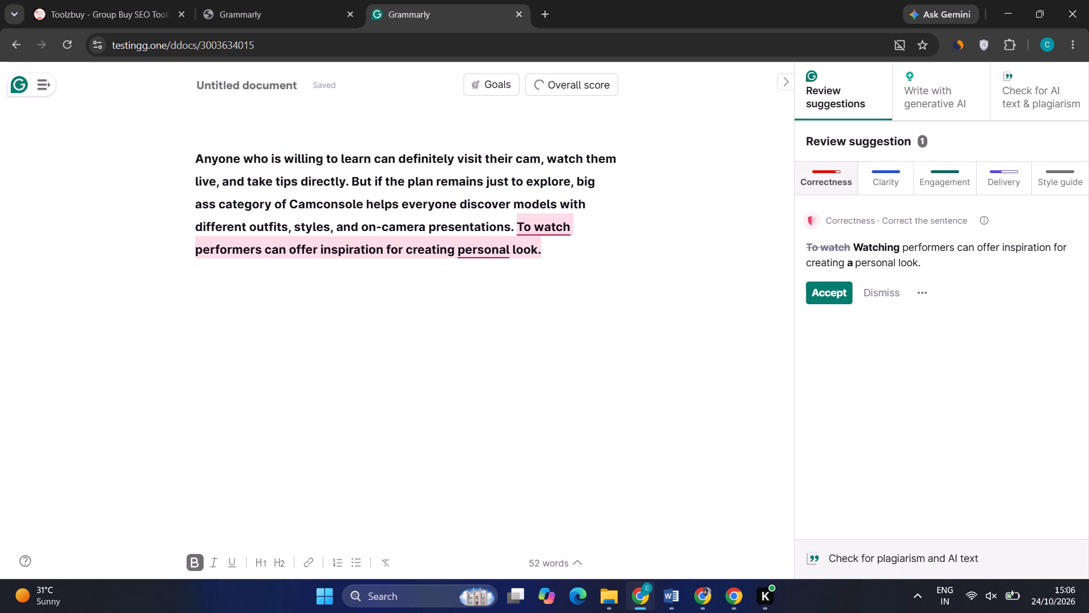
triple_click(374, 225)
left_click(824, 291)
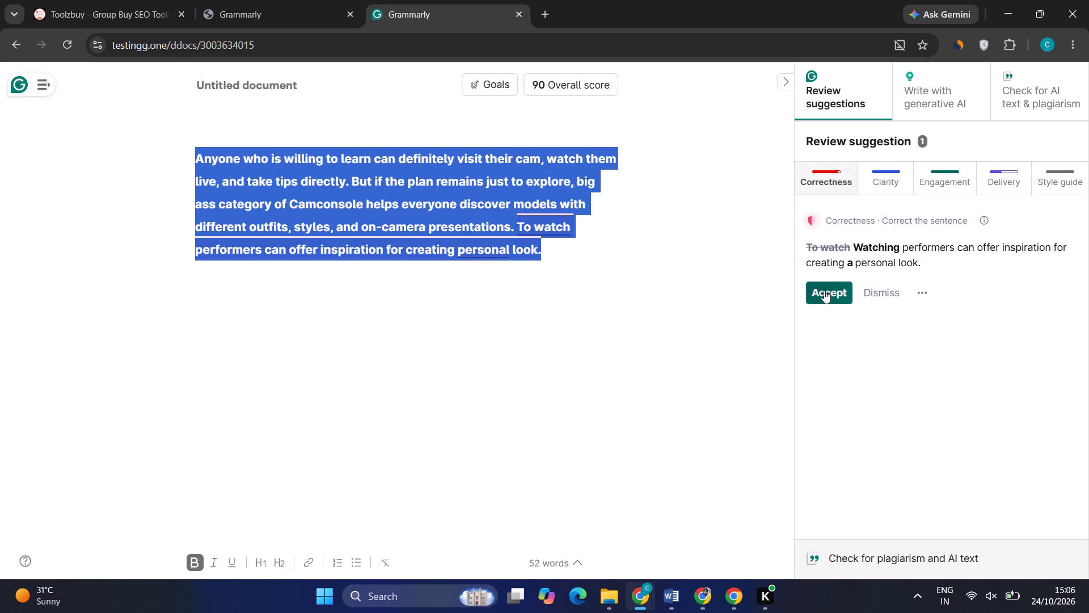
Cut the whole corrected End Note text from the Grammarly document.
triple_click(492, 234)
key("ctrl+x")
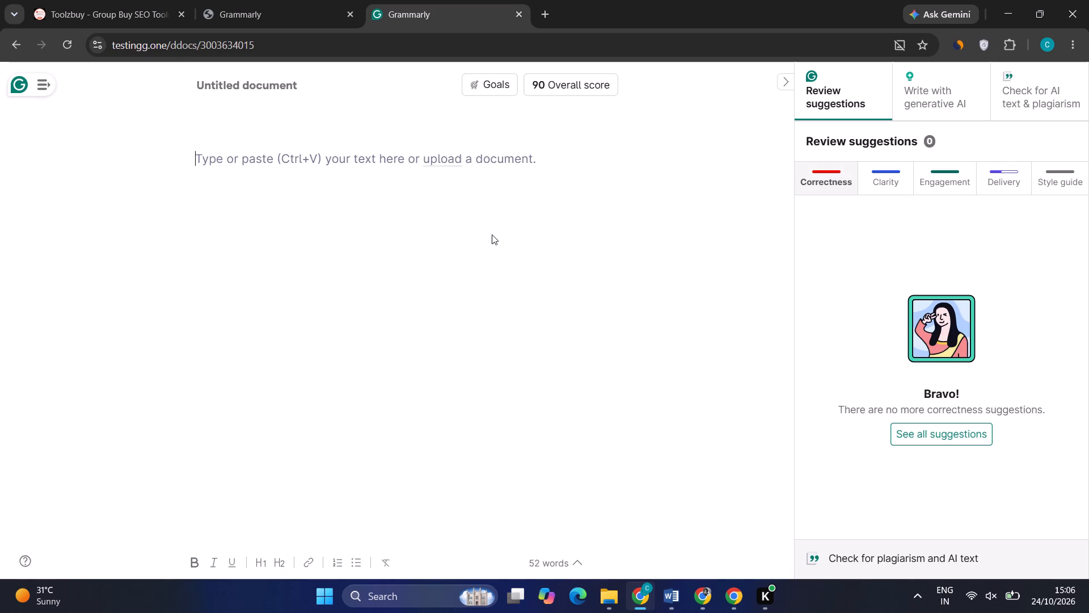
In the Google Docs article, replace the End Note's closing sentence, starting at "For anyone", with the corrected bold text cut from Grammarly.
key("alt+Tab")
key("alt+Tab")
key("alt+Tab")
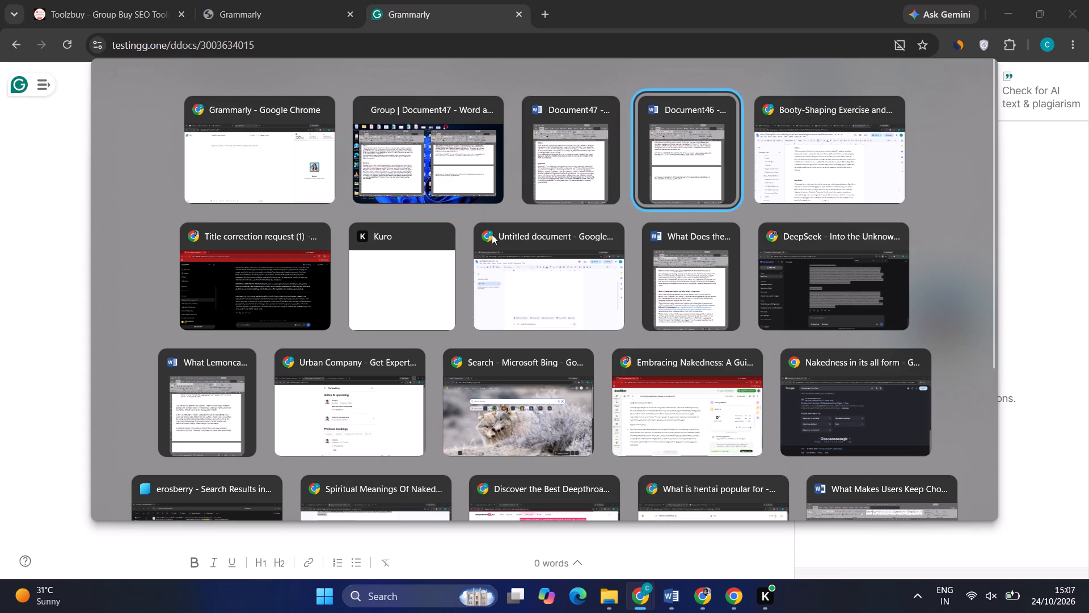
key("alt+Tab")
scroll(432, 506, "down", 1)
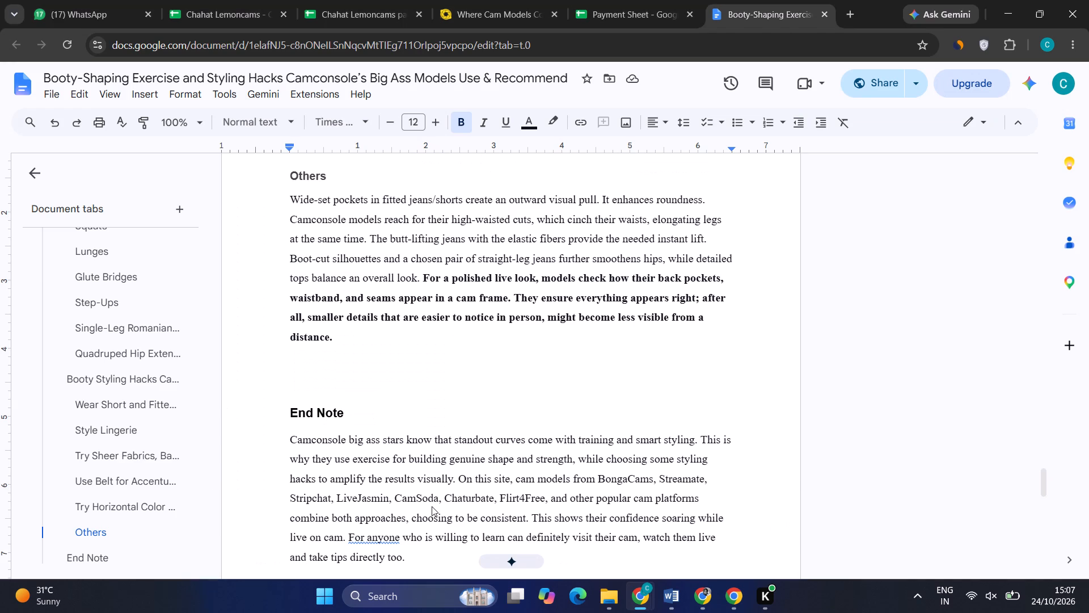
scroll(432, 506, "down", 1)
left_click(356, 482)
key("ctrl+shift+Left")
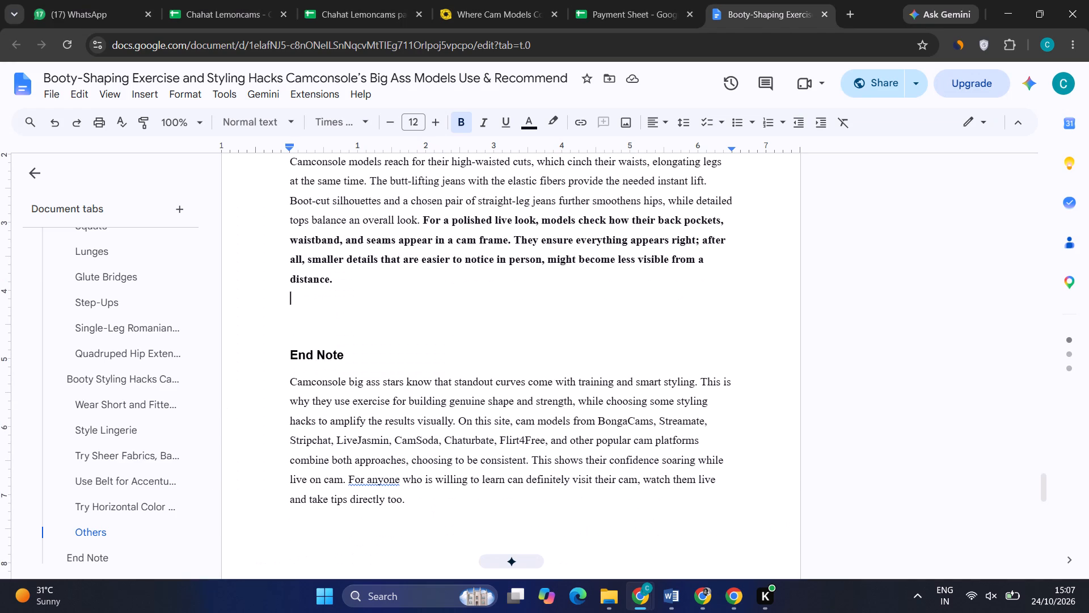
key("Left")
key("ctrl+shift+Down")
key("ctrl+v")
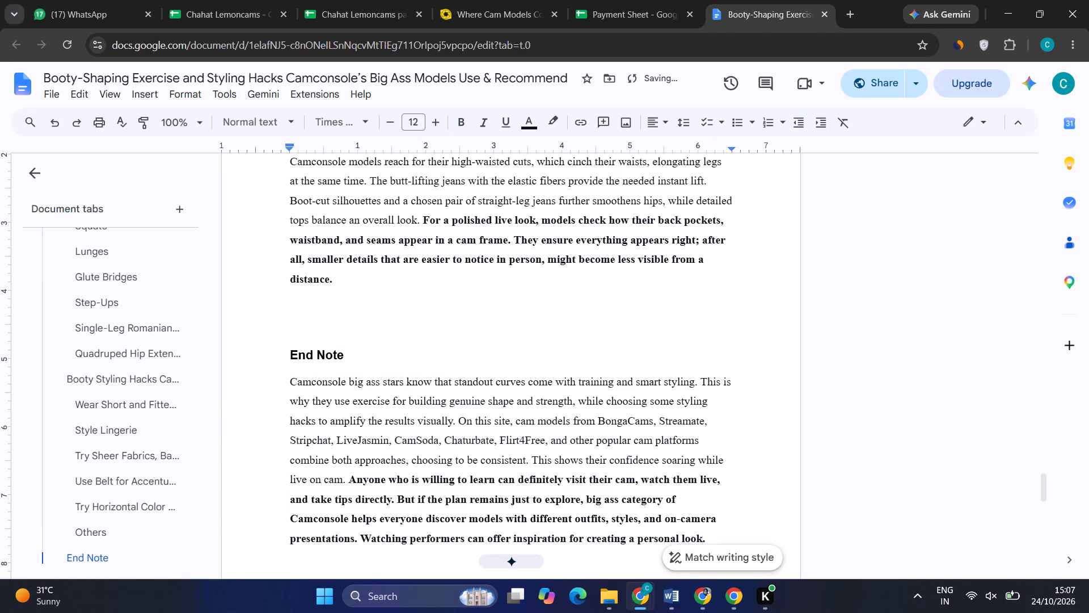
Review the additions in the Google Docs article from the End Note back up to the Glute Bridges section.
scroll(428, 337, "up", 12)
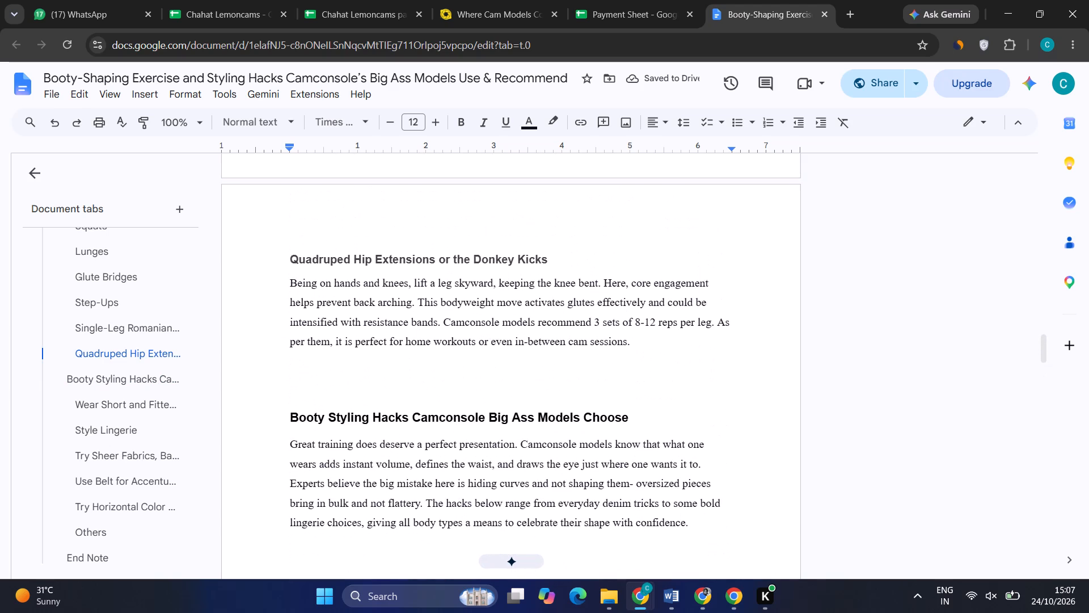
scroll(428, 337, "up", 5)
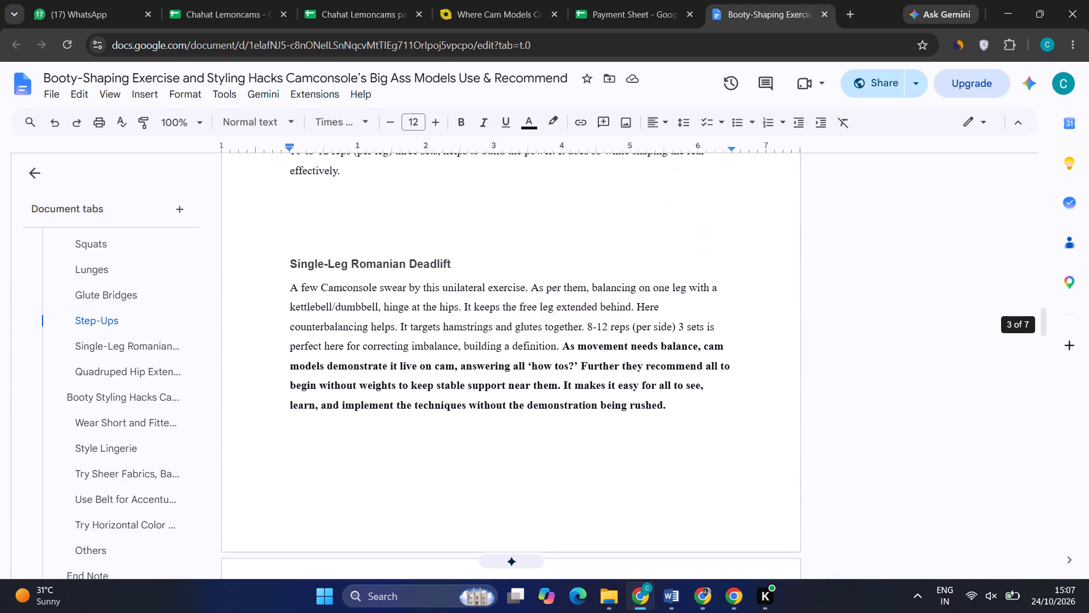
scroll(428, 337, "up", 2)
Switch to the Word draft Document47 containing the Others and End Note sections.
key("alt+Tab")
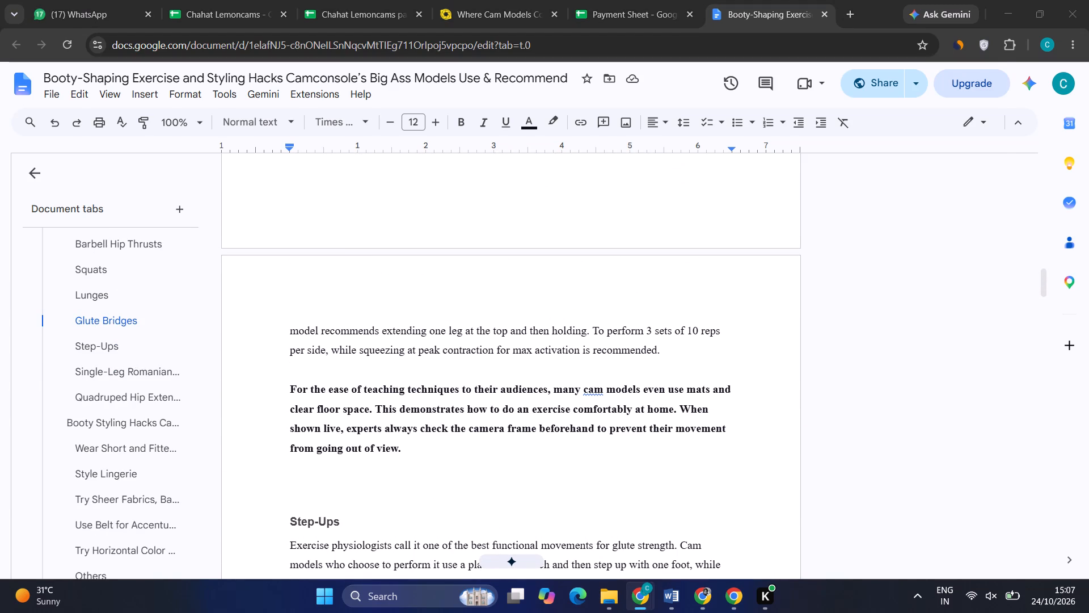
key("alt+Tab")
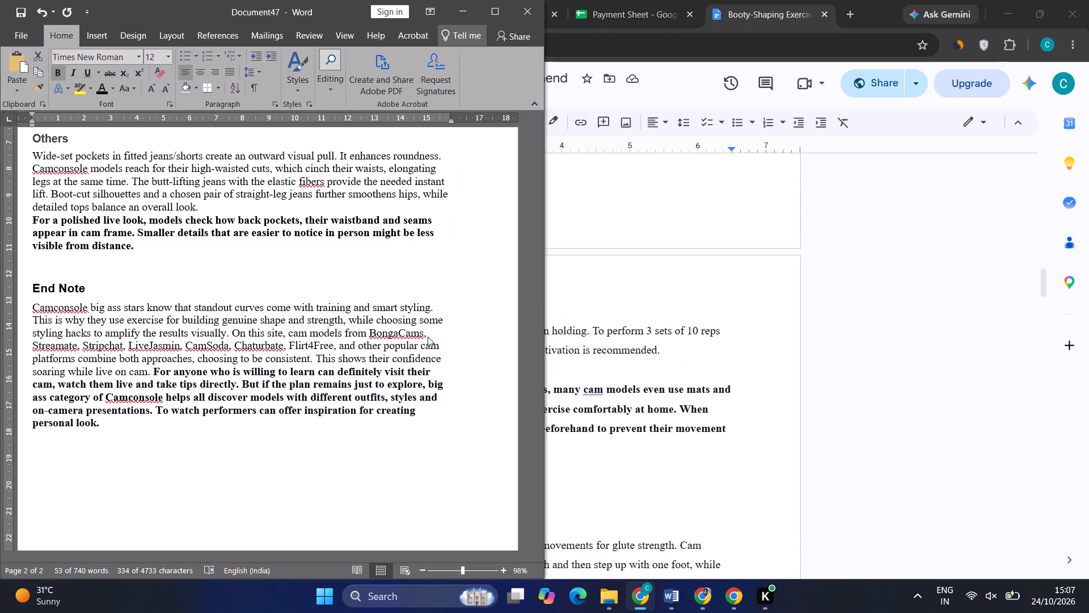
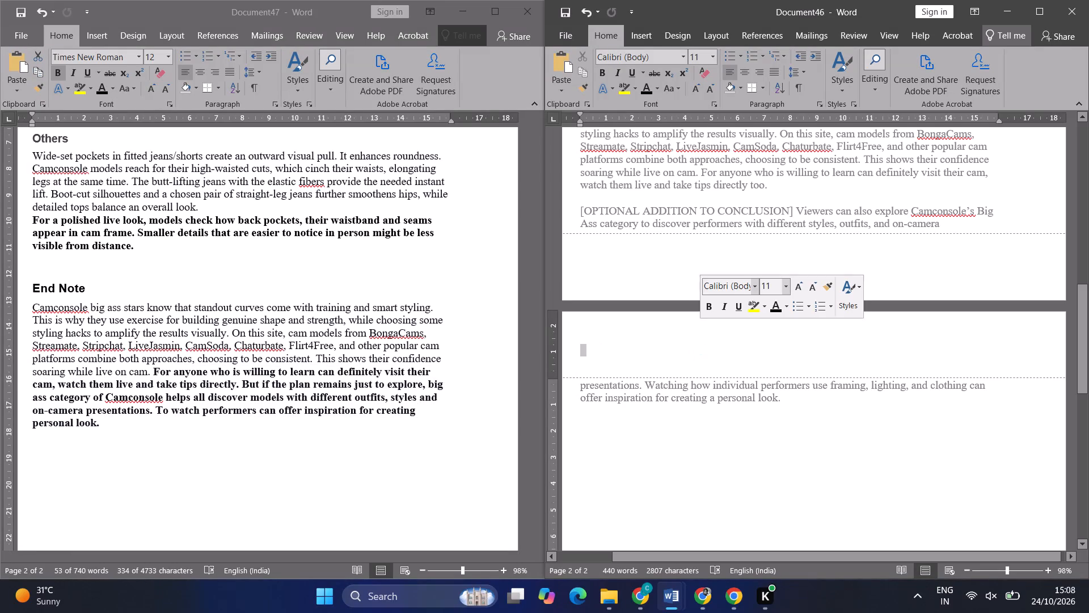
Delete the End Note heading, its paragraph and the optional conclusion addition from the end of Document46.
triple_click(702, 269)
triple_click(695, 176)
left_click(695, 176)
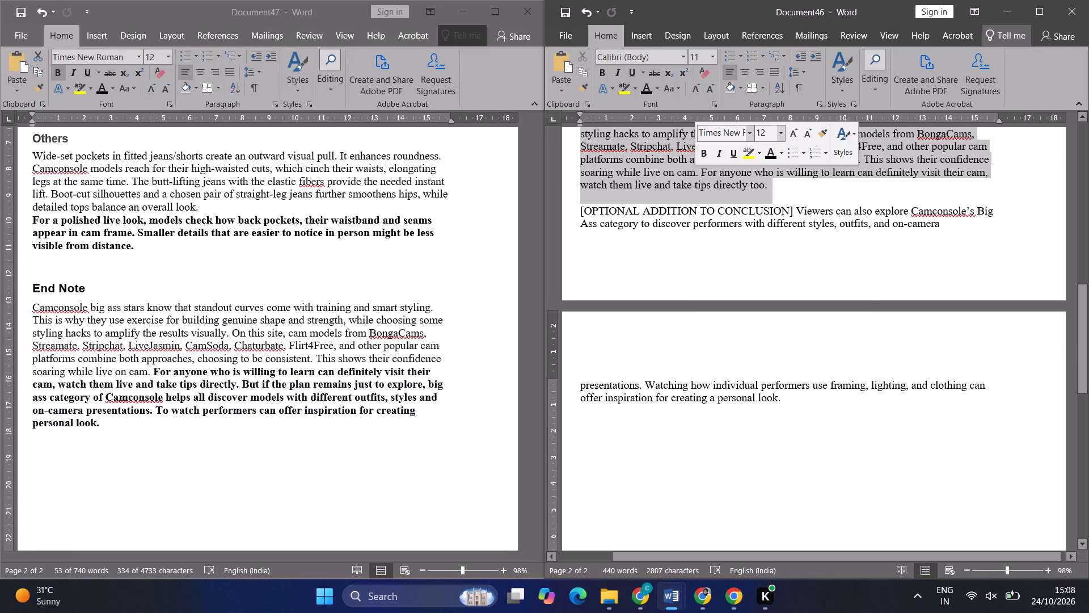
triple_click(695, 176)
key("BackSpace")
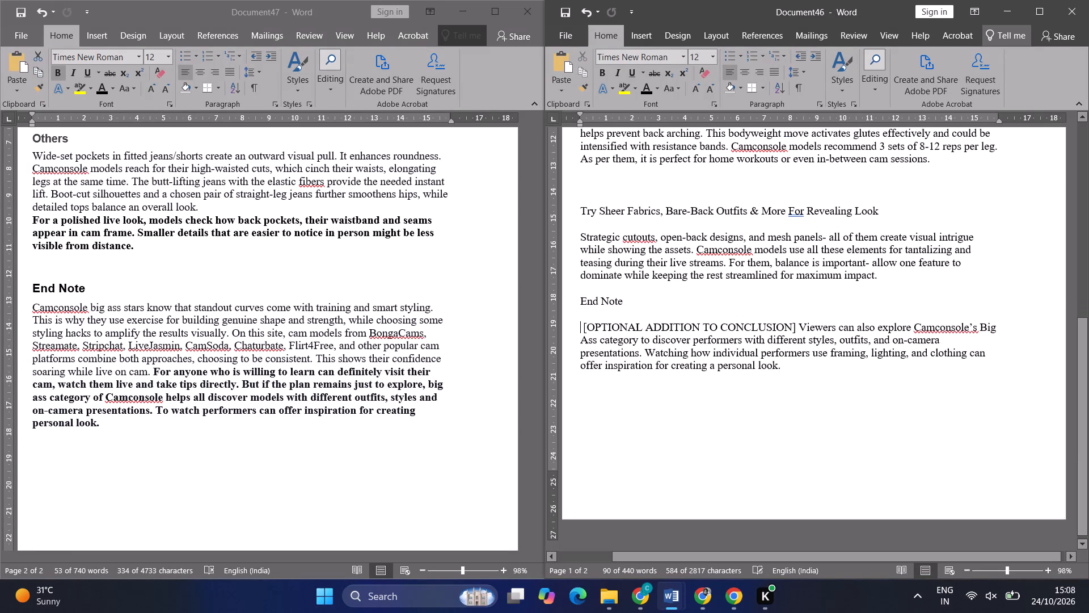
key("ctrl+shift+Up")
key("BackSpace")
key("ctrl+shift+Down")
key("BackSpace")
Delete the "Try Sheer Fabrics, Bare-Back Outfits & More For Revealing Look" heading and paragraph from Document46.
key("ctrl+shift+Up")
key("ctrl+shift+Up")
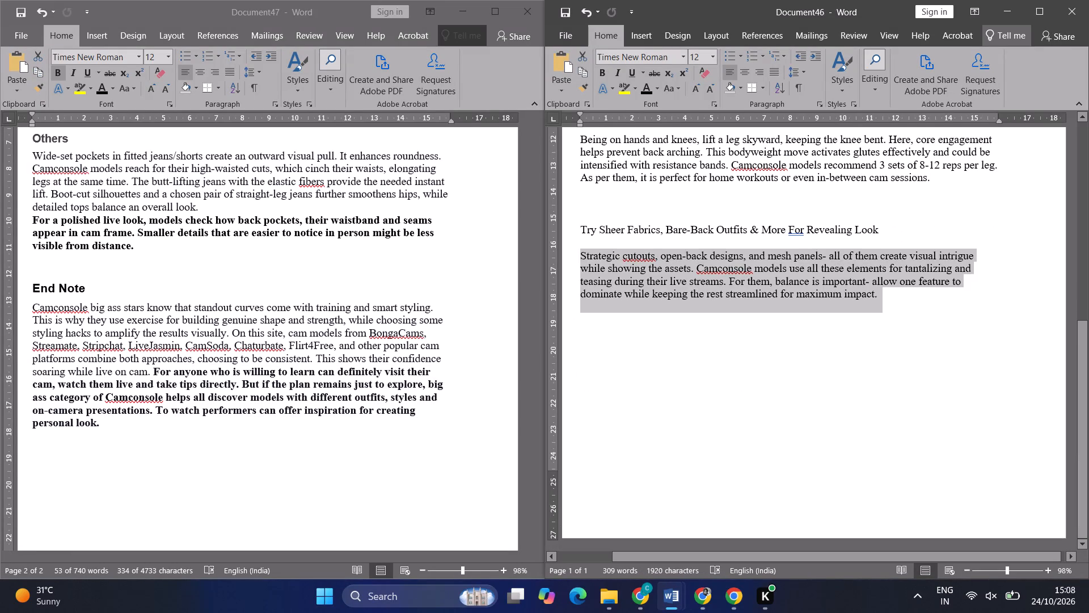
key("ctrl+shift+Up")
key("ctrl+shift+Up")
key("ctrl+shift+Up")
key("ctrl+shift+Up")
key("ctrl+shift+Up")
key("ctrl+shift+Up")
key("ctrl+shift+Up")
key("Left")
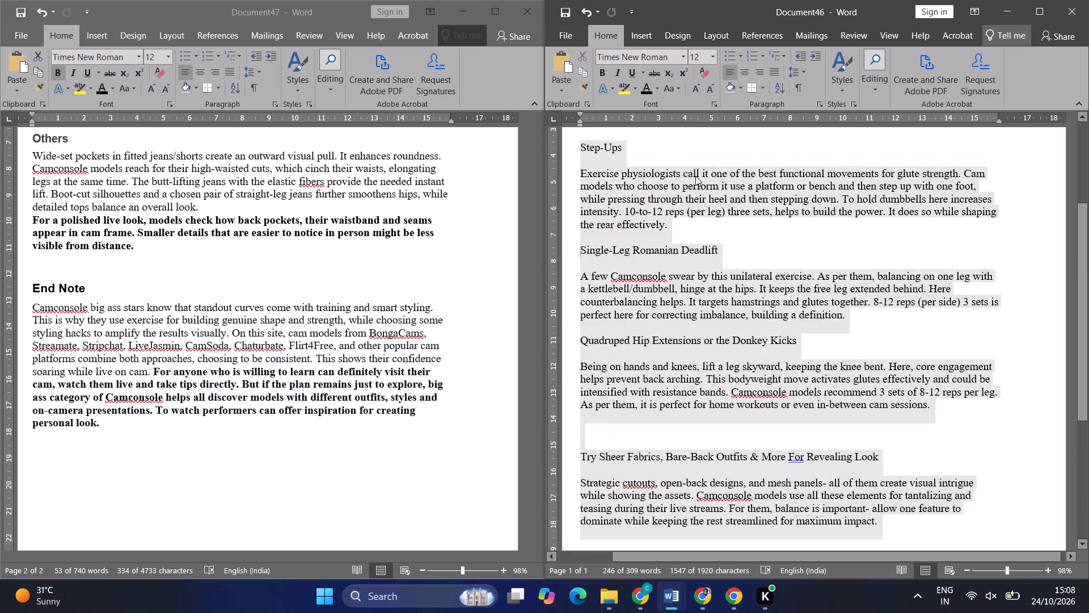
key("ctrl+shift+Down")
key("ctrl+shift+Down")
key("ctrl+shift+Down")
key("ctrl+shift+Down")
key("ctrl+shift+Down")
key("ctrl+shift+Down")
key("ctrl+shift+Down")
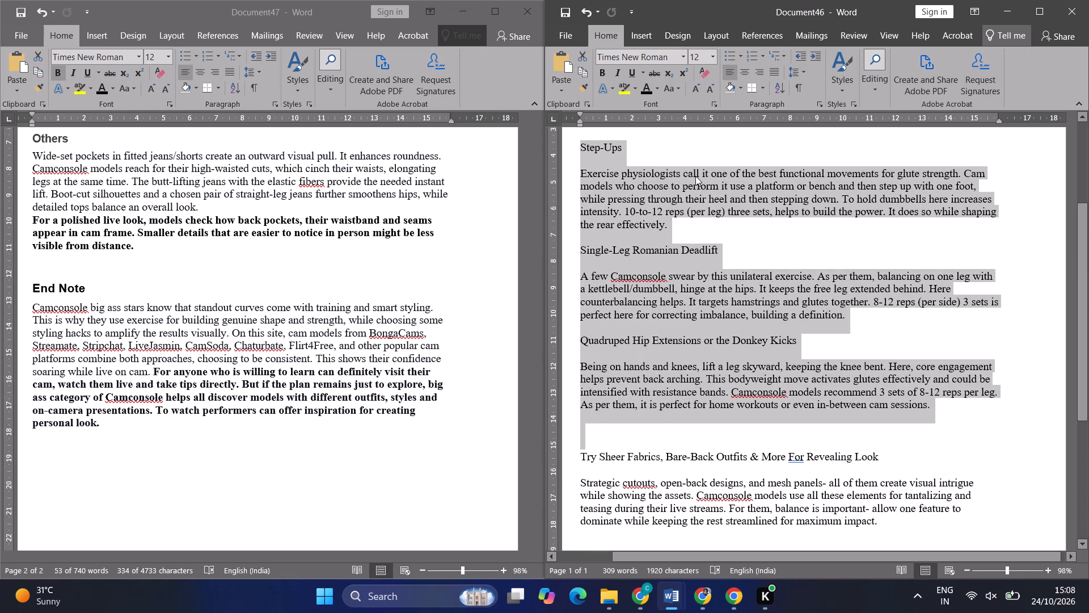
key("Right")
key("ctrl+shift+Down")
key("ctrl+shift+Down")
key("ctrl+shift+Down")
key("BackSpace")
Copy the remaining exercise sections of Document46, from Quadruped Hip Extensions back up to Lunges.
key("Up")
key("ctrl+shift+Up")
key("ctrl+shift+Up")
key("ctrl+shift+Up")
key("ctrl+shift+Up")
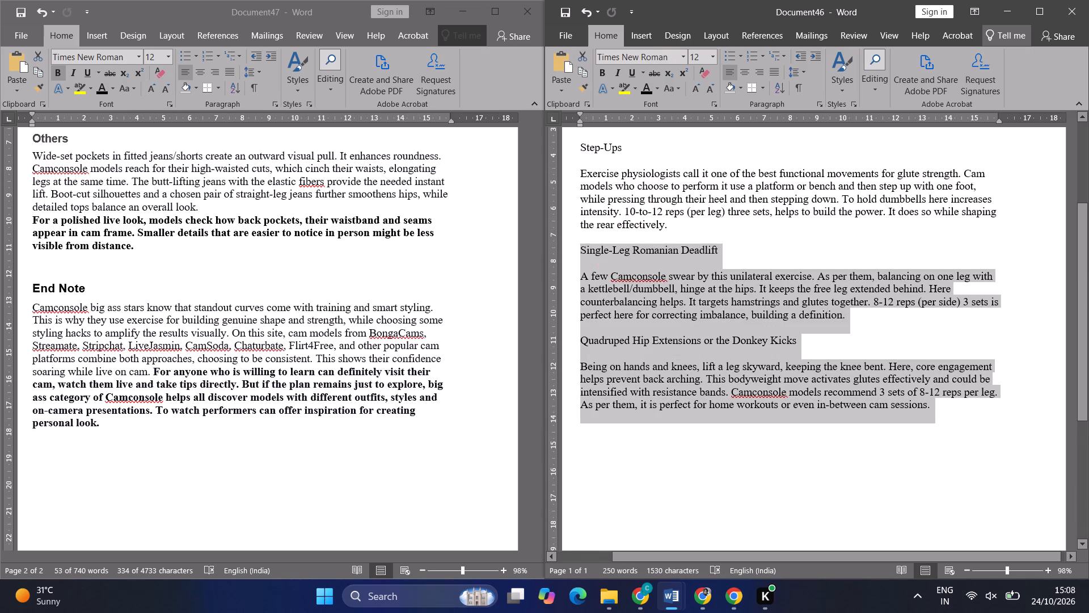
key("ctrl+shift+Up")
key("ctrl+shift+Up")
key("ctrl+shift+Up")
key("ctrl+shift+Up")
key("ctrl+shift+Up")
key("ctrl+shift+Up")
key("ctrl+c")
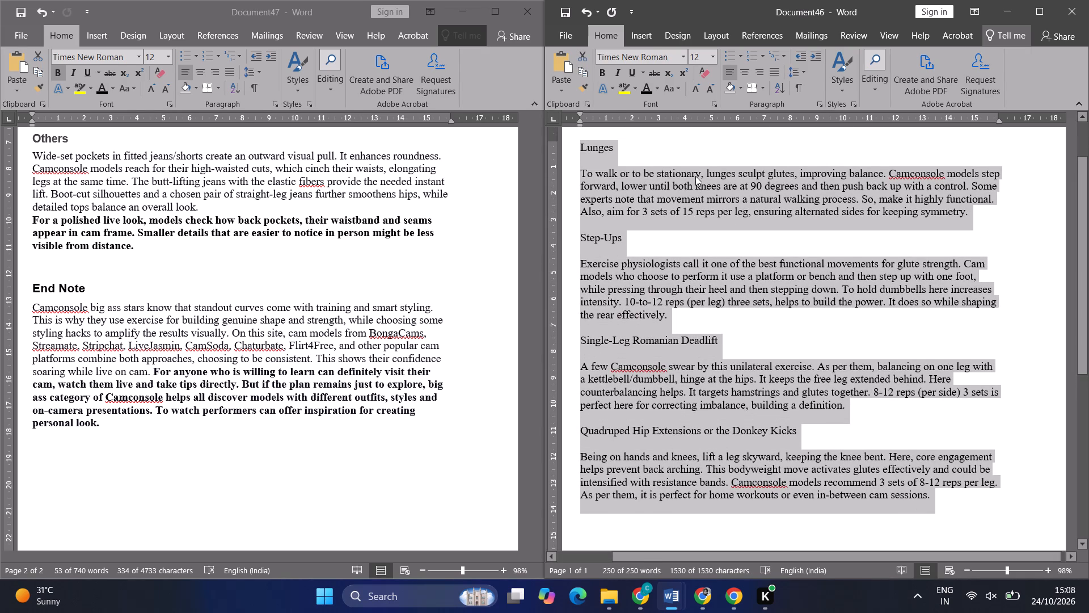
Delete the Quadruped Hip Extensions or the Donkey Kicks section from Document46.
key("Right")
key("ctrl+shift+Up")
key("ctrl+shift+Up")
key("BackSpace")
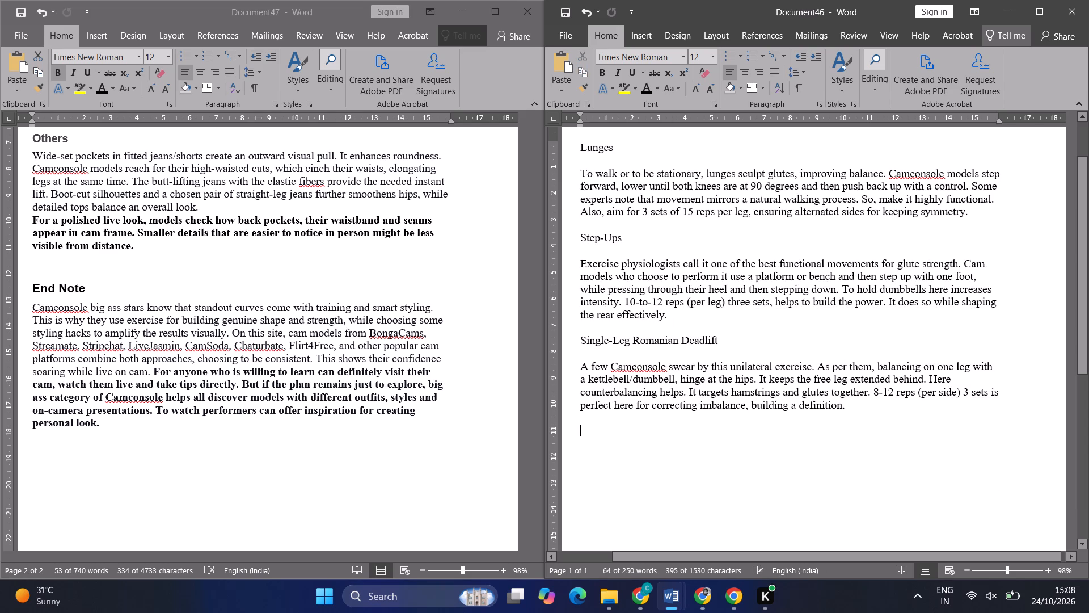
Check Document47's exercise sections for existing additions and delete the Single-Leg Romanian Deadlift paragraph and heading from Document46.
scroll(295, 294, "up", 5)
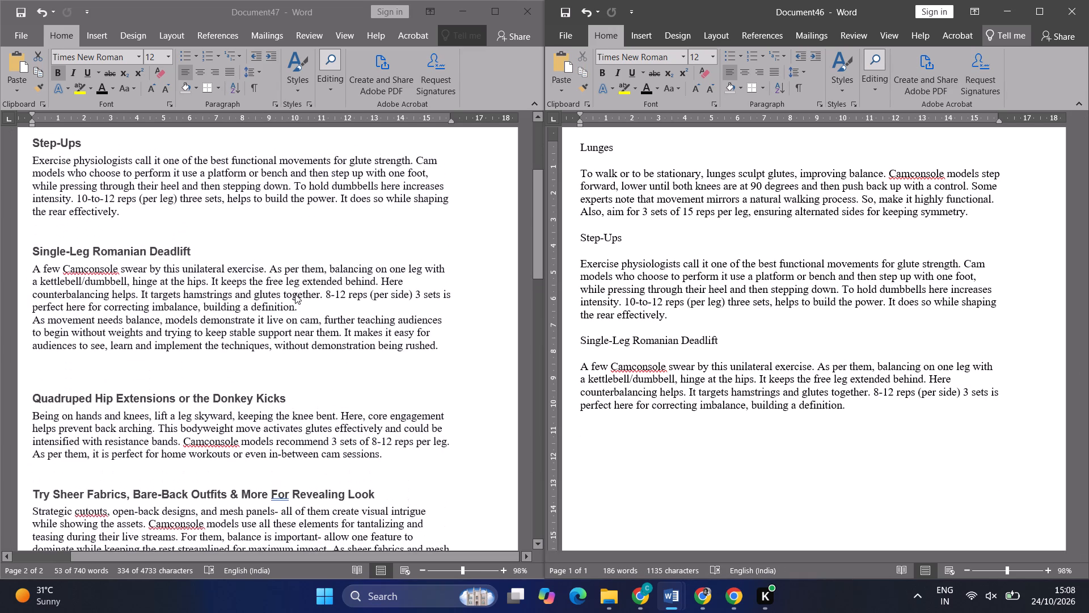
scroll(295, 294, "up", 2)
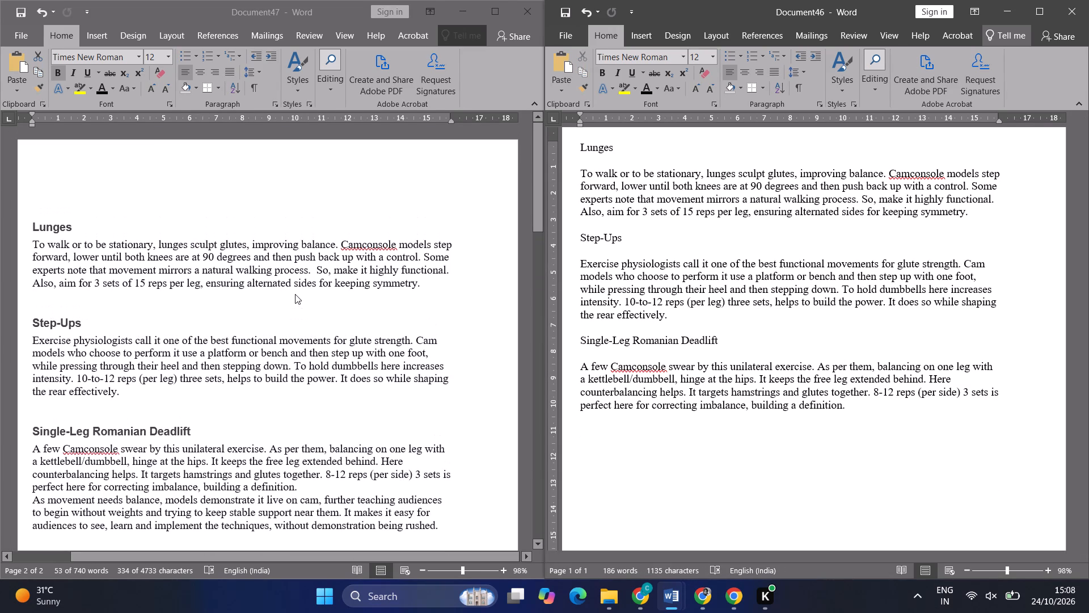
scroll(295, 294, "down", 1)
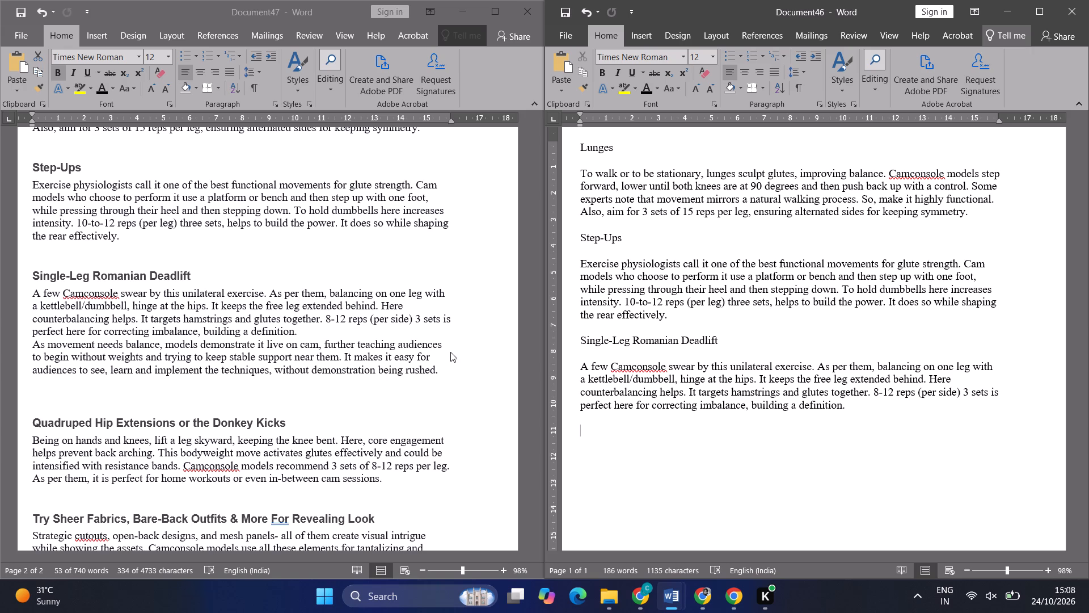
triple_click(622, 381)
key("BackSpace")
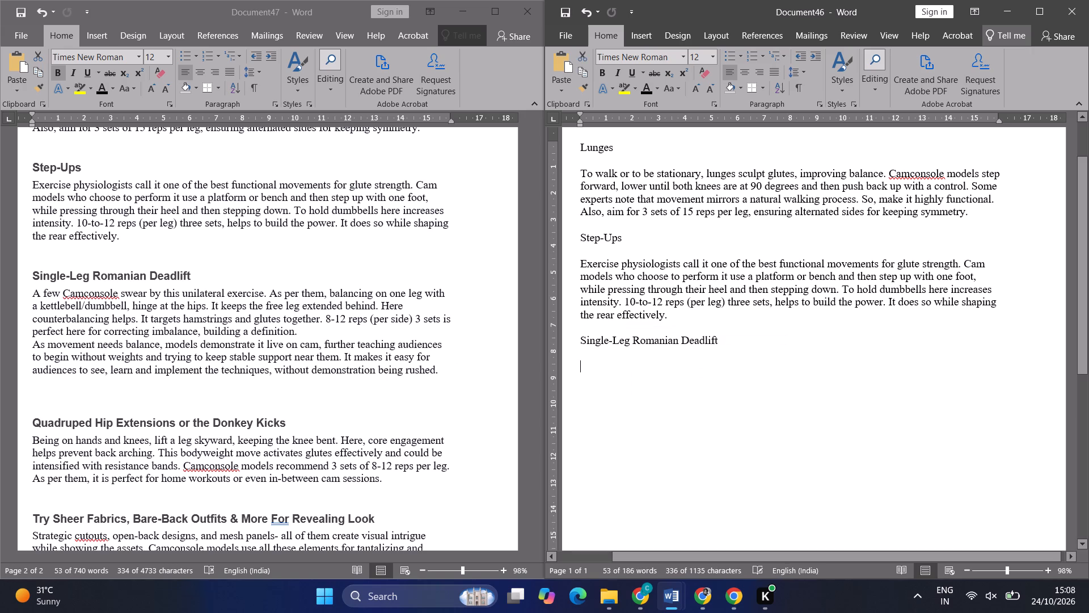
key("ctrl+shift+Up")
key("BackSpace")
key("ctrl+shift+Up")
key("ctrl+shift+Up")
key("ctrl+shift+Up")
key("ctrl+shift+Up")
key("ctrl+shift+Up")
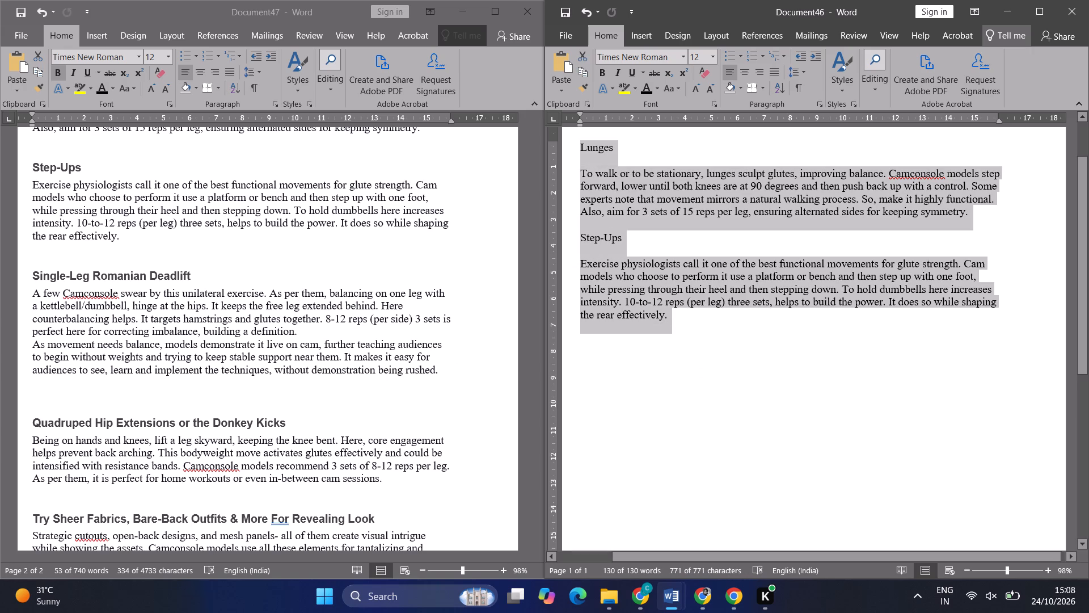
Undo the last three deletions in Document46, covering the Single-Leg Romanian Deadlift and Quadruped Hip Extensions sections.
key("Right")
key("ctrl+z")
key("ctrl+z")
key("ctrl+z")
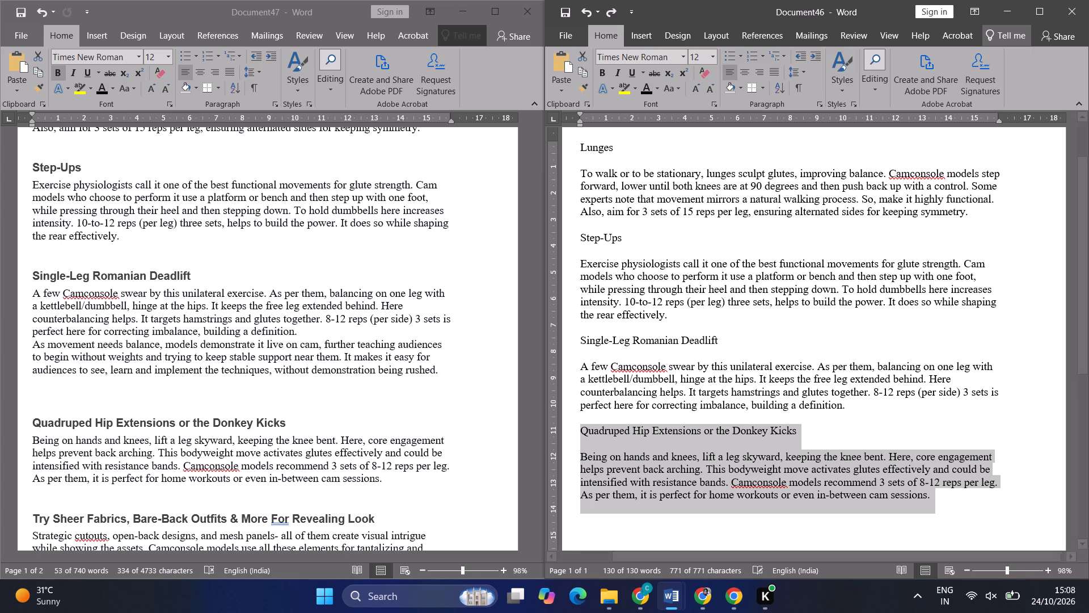
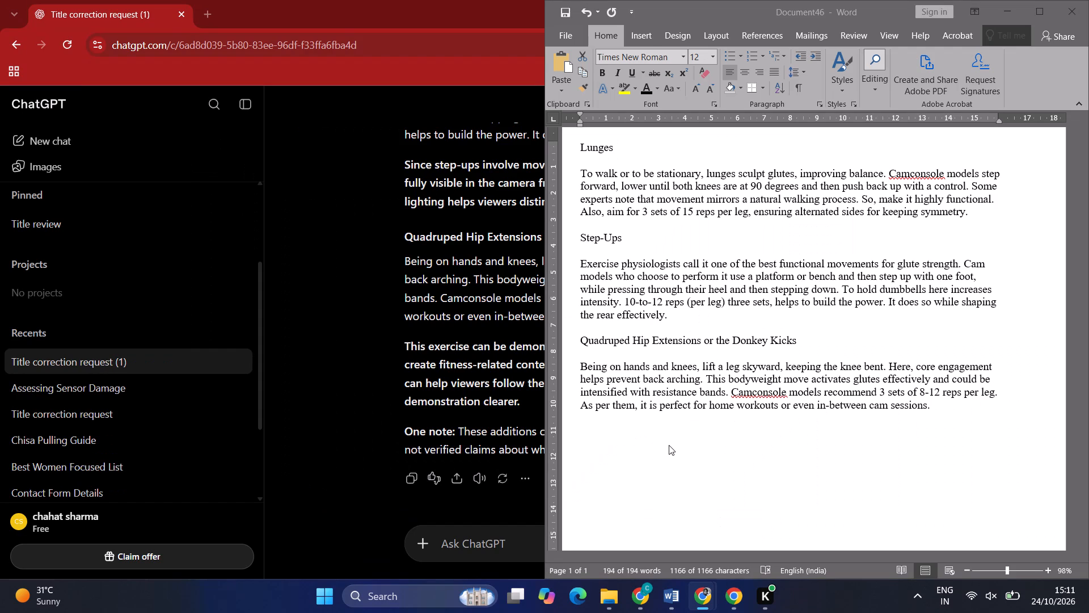
left_click(669, 445)
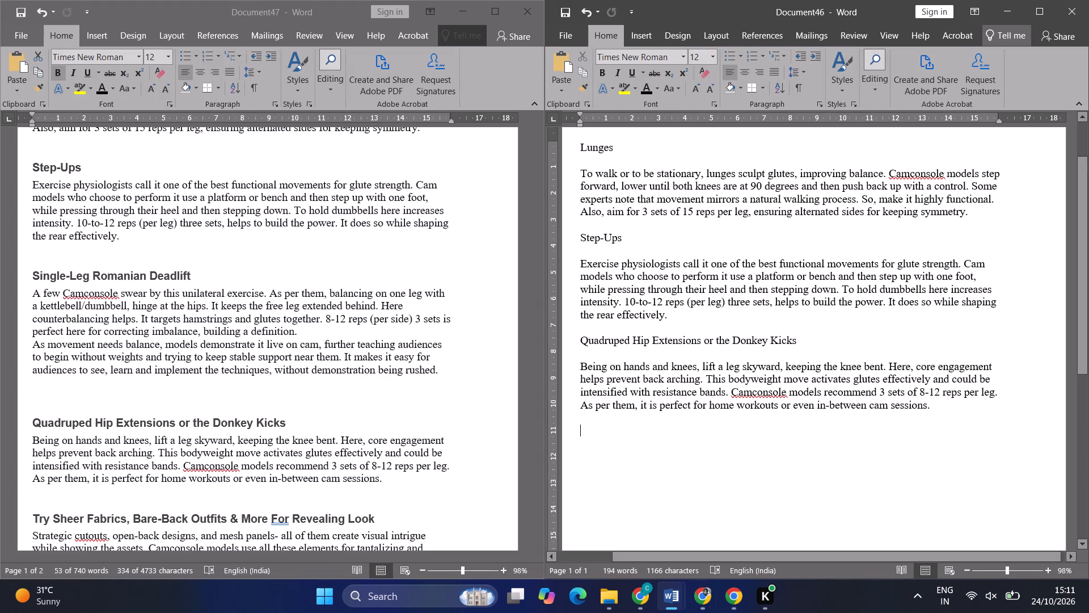
key("ctrl+v")
Delete the duplicated Lunges heading and original Lunges paragraph from the pasted response, keeping the live-cam addition.
key("ctrl+a")
key("Up")
key("ctrl+shift+Down")
key("ctrl+shift+Down")
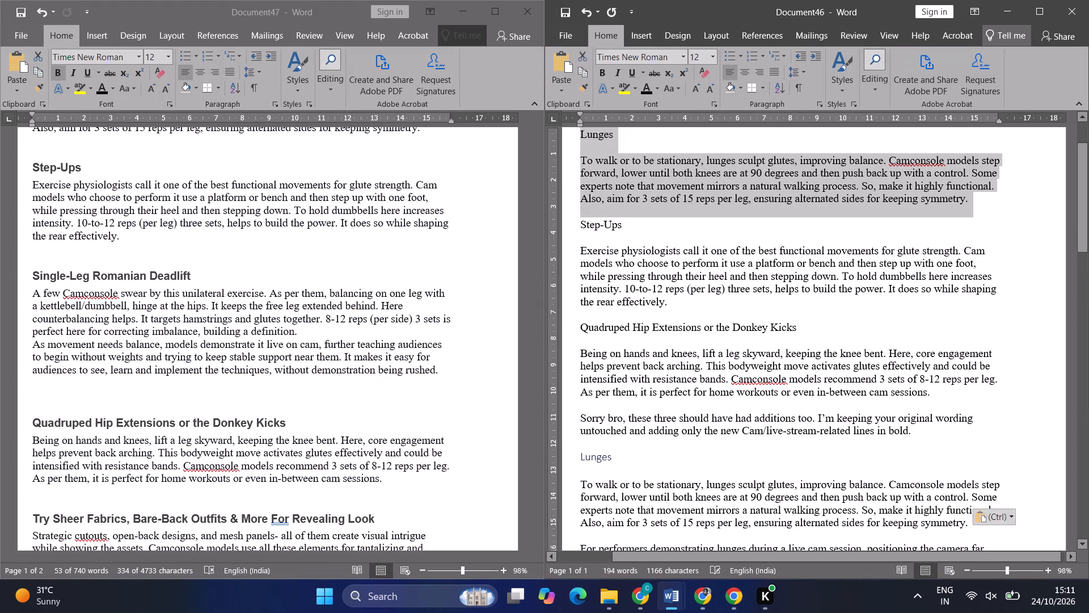
key("ctrl+shift+Down")
key("ctrl+shift+Down")
key("ctrl+shift+Down")
key("ctrl+shift+Down")
key("ctrl+shift+Down")
key("ctrl+shift+Down")
key("Right")
key("ctrl+shift+Down")
key("BackSpace")
key("ctrl+shift+Up")
key("BackSpace")
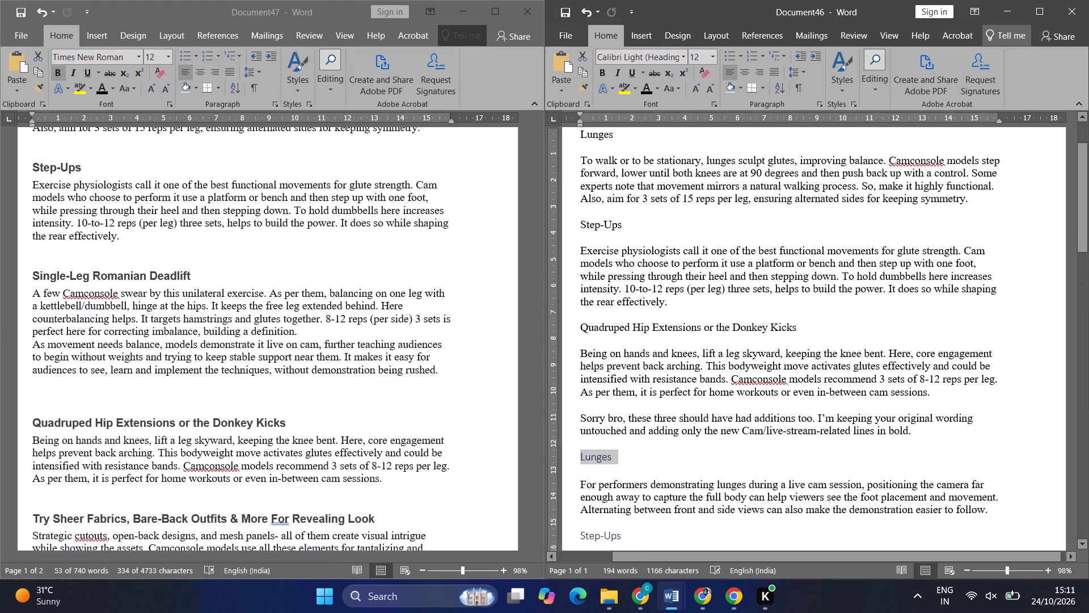
Move the pasted Lunges addition beneath the original Lunges paragraph, just before the Step-Ups heading.
key("ctrl+shift+Down")
key("ctrl+x")
key("ctrl+shift+Up")
key("ctrl+shift+Up")
key("ctrl+shift+Up")
key("ctrl+shift+Up")
key("Up")
key("ctrl+v")
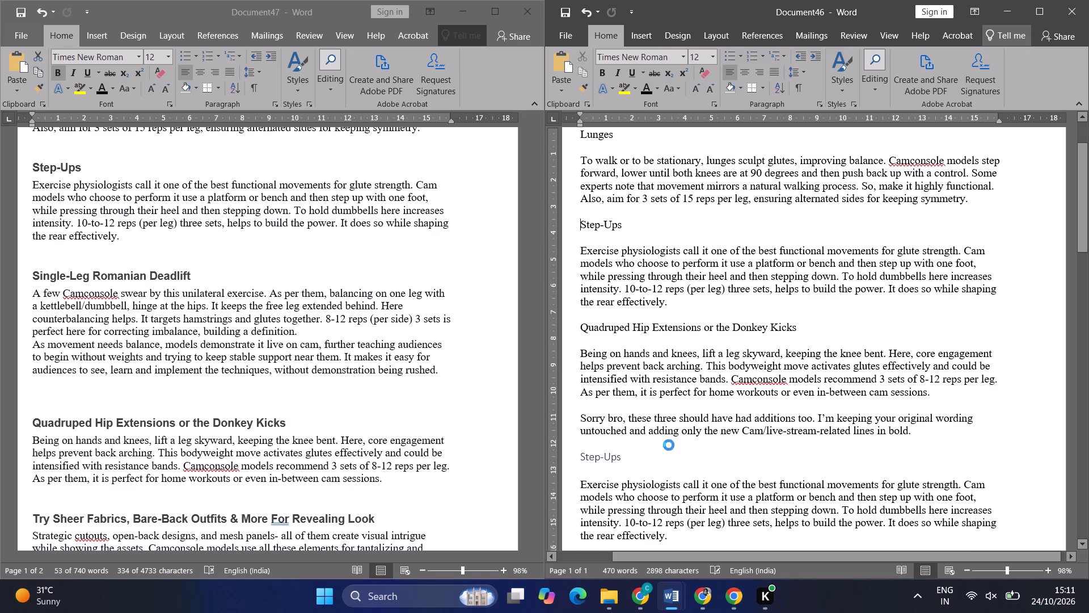
Above the moved addition, write "For Camconsole models who demonstrate lunges during their live cam session, position their cam far enough for capturing full body.".
key("ctrl+shift+Up")
key("Left")
key("Left")
key("Return")
type("For cma models")
key("space")
key("ctrl+shift+Left")
key("ctrl+shift+Left")
type("Conso")
key("BackSpace")
key("BackSpace")
key("BackSpace")
key("BackSpace")
type("amconsole models who demonstrate lunges during ther")
key("BackSpace")
type("ir live cam session")
key("space")
key("BackSpace")
type(", posiiton their cam far enough for capturing full body. it")
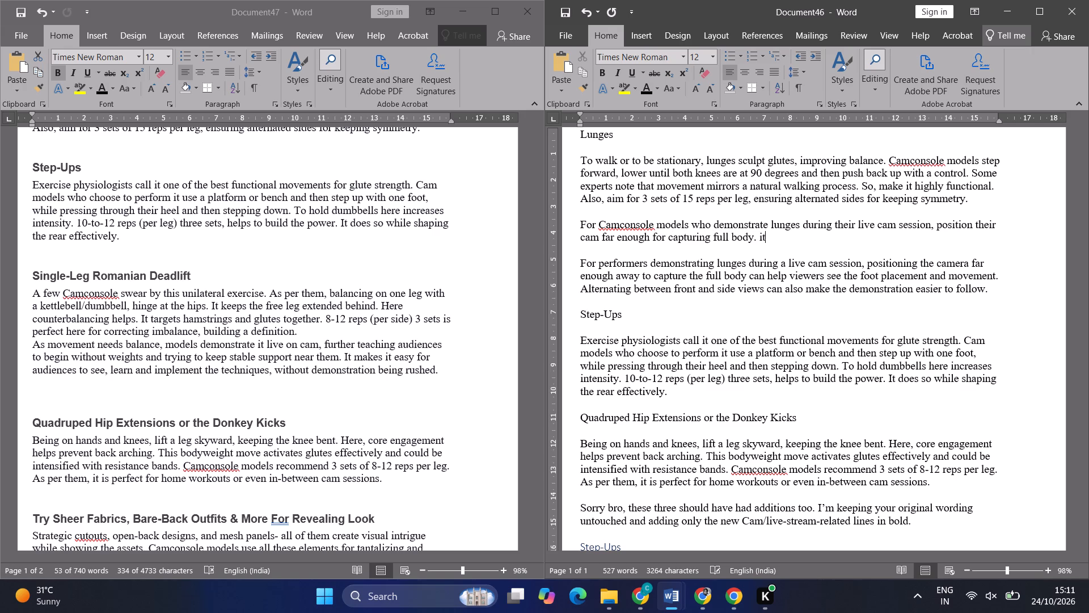
Continue the Lunges rewording with "It helps viewers to see their movement and foot placement.".
type("he")
key("BackSpace")
key("BackSpace")
key("space")
type("helps viewers to se")
key("space")
key("BackSpace")
type("e their movement and foot placement. Altenr")
Finish the Lunges rewording with "Alternating between side and front views, helps demonstrations easier to be followed.".
key("BackSpace")
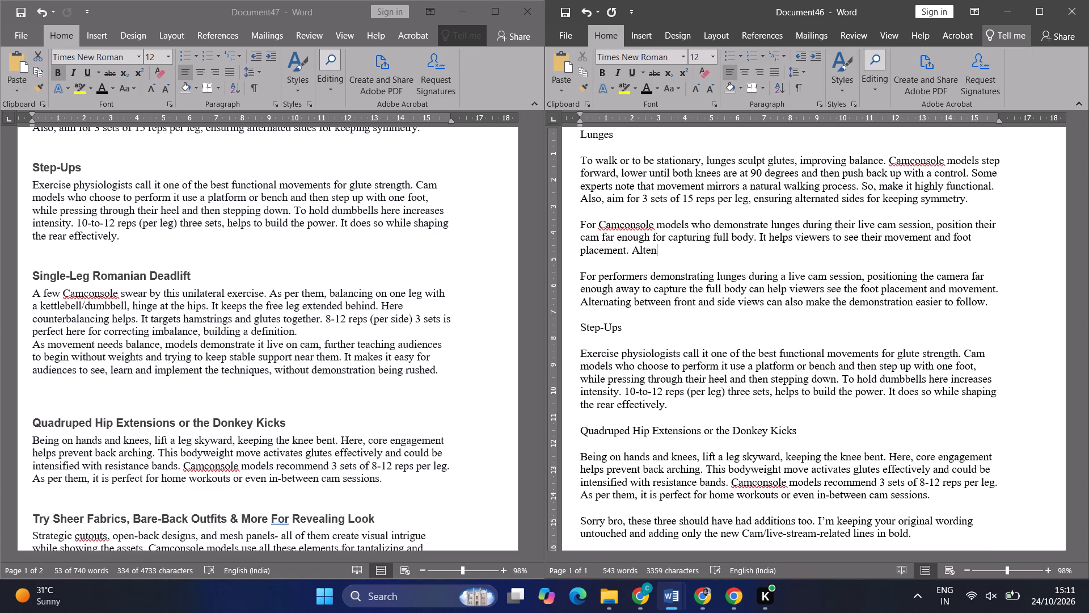
key("BackSpace")
type("rnating between side and front views, hel")
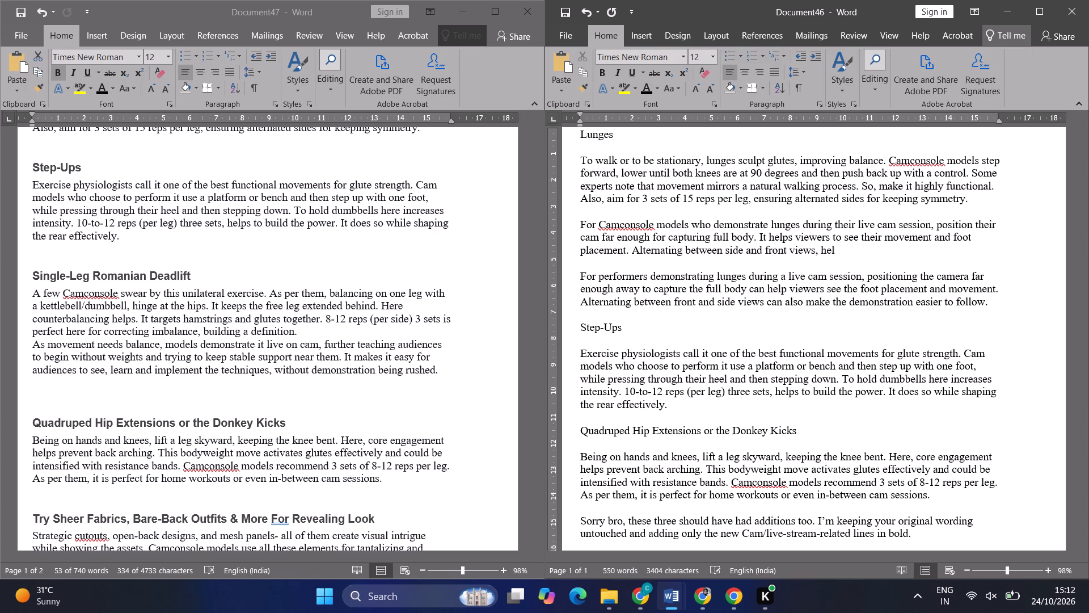
type("ps demonstrate how")
key("space")
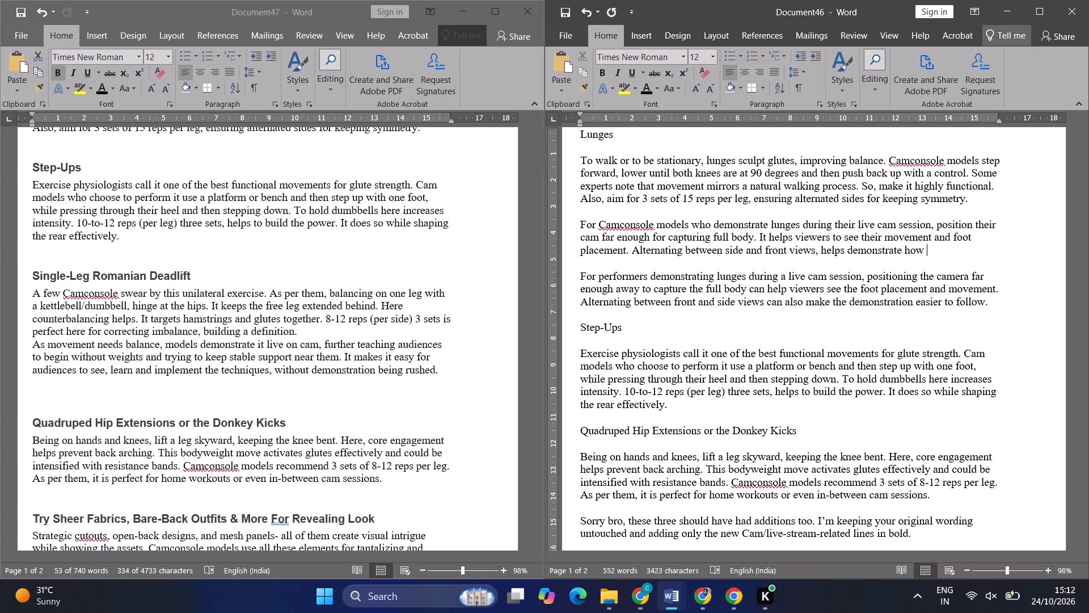
key("ctrl+shift+Left")
key("BackSpace")
key("ctrl+shift+Left")
key("Right")
key("ctrl+shift+Left")
key("Right")
key("BackSpace")
key("BackSpace")
key("o")
key("BackSpace")
type("ions easier to be followed.")
key("space")
Delete ChatGPT's original Lunges addition below the reworded paragraph.
key("Right")
key("ctrl+shift+Down")
key("BackSpace")
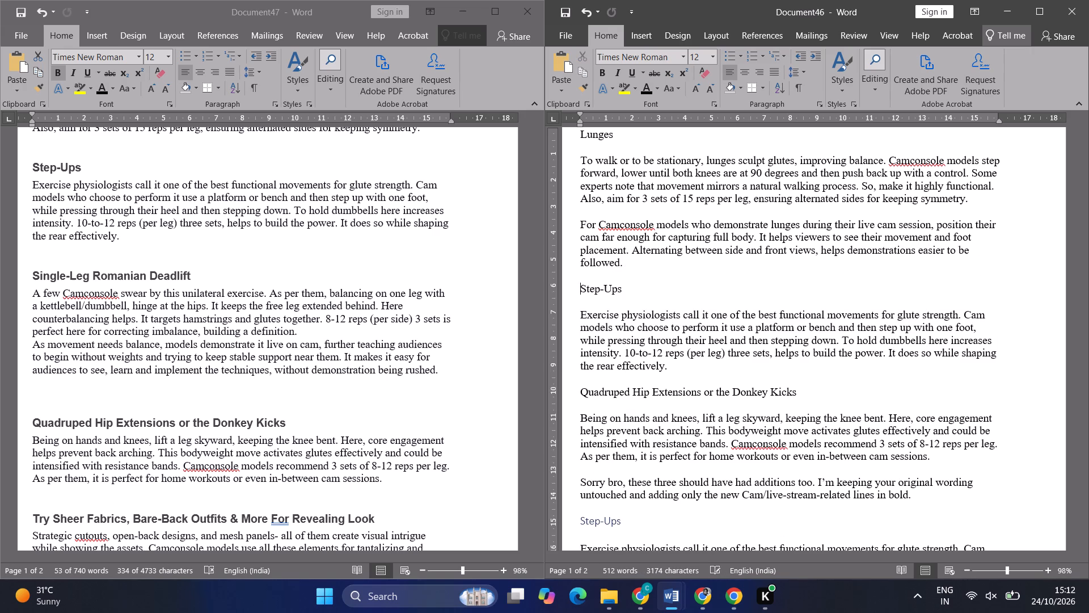
Copy the reworded Lunges paragraph into the empty Grammarly document.
key("ctrl+shift+Up")
key("ctrl+c")
key("alt+Tab")
key("alt+Right")
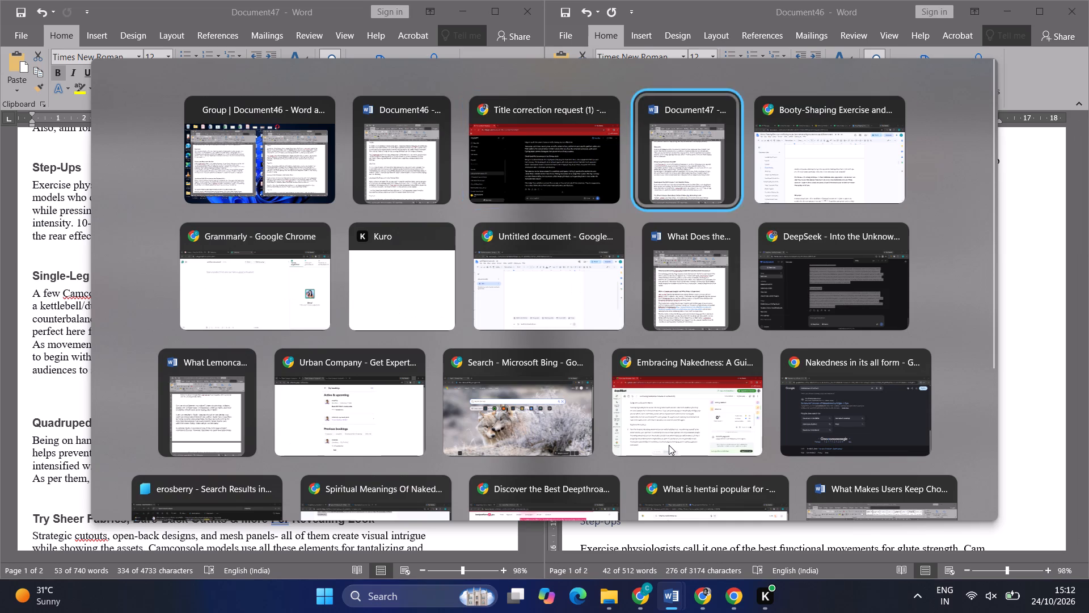
key("alt+Right")
key("alt+Right")
key("ctrl+v")
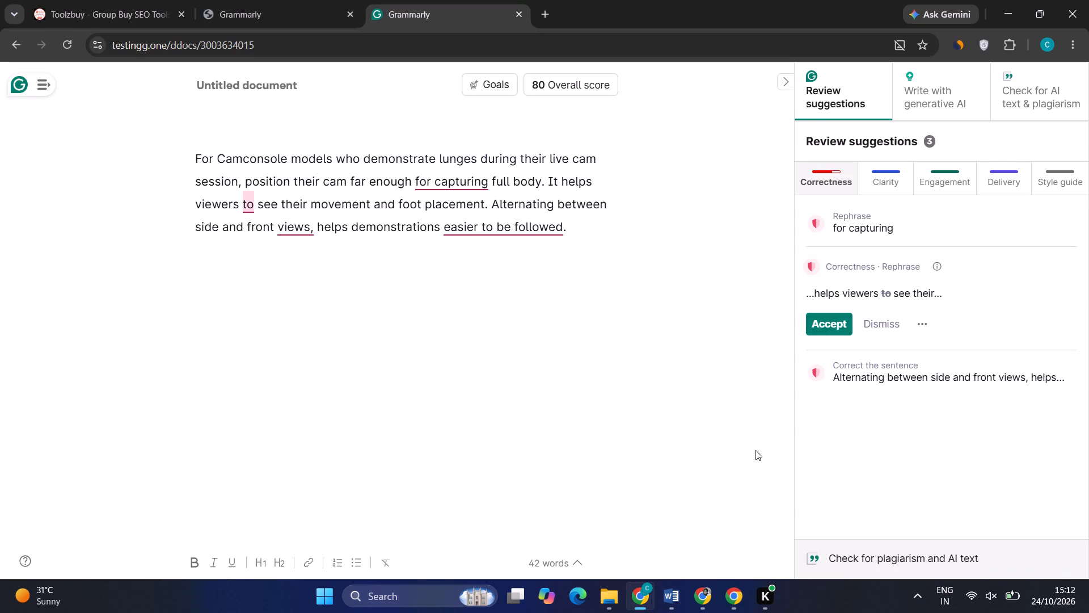
Accept Grammarly's corrections: drop "to" before "see", fix the "Alternating" sentence, and use "to capture their" full body.
left_click(843, 324)
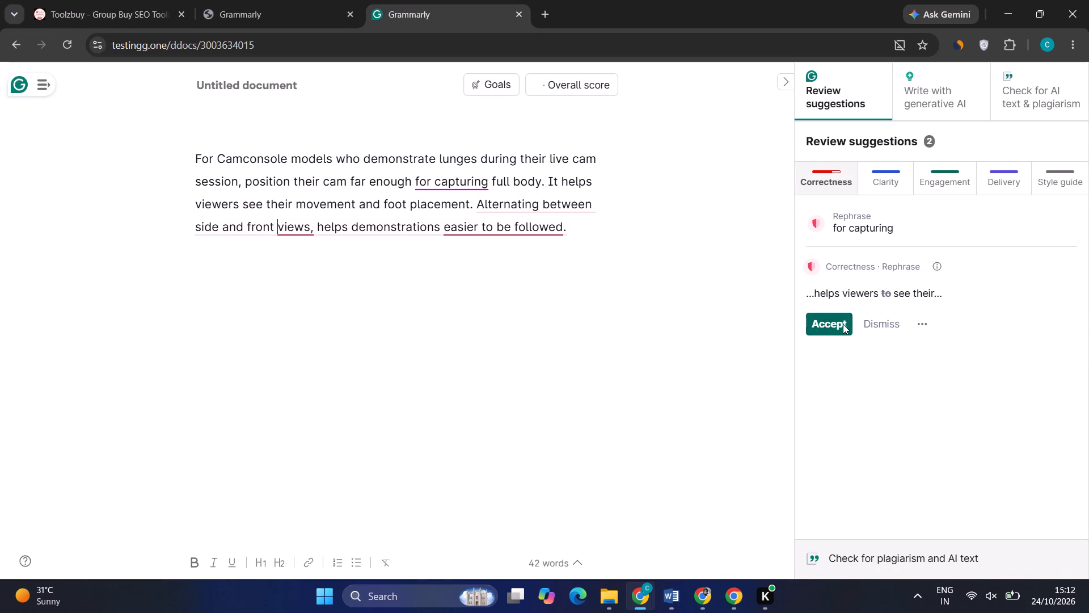
left_click(834, 344)
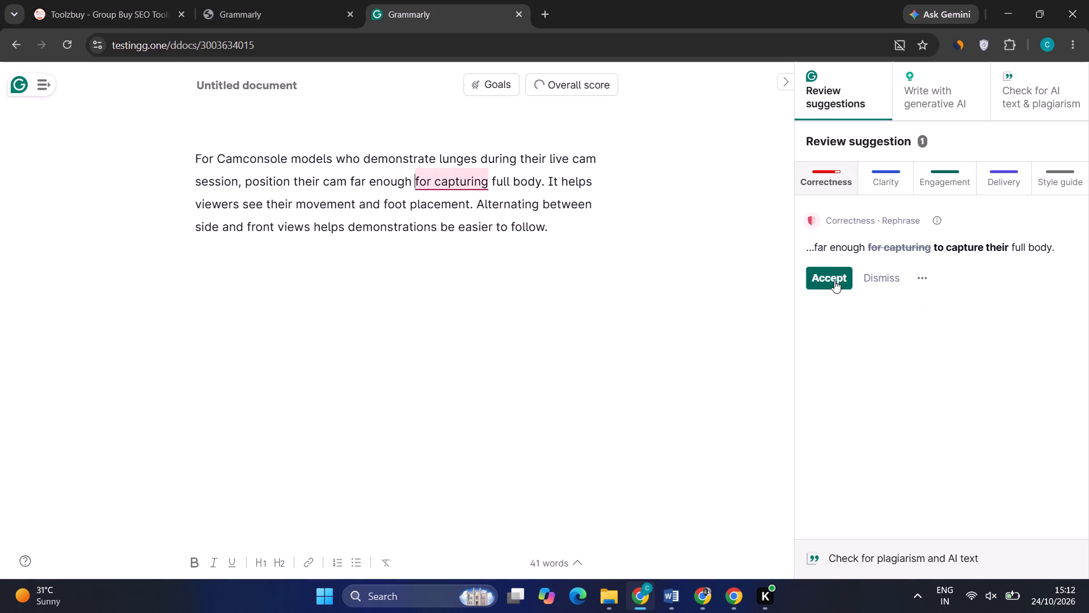
left_click(834, 280)
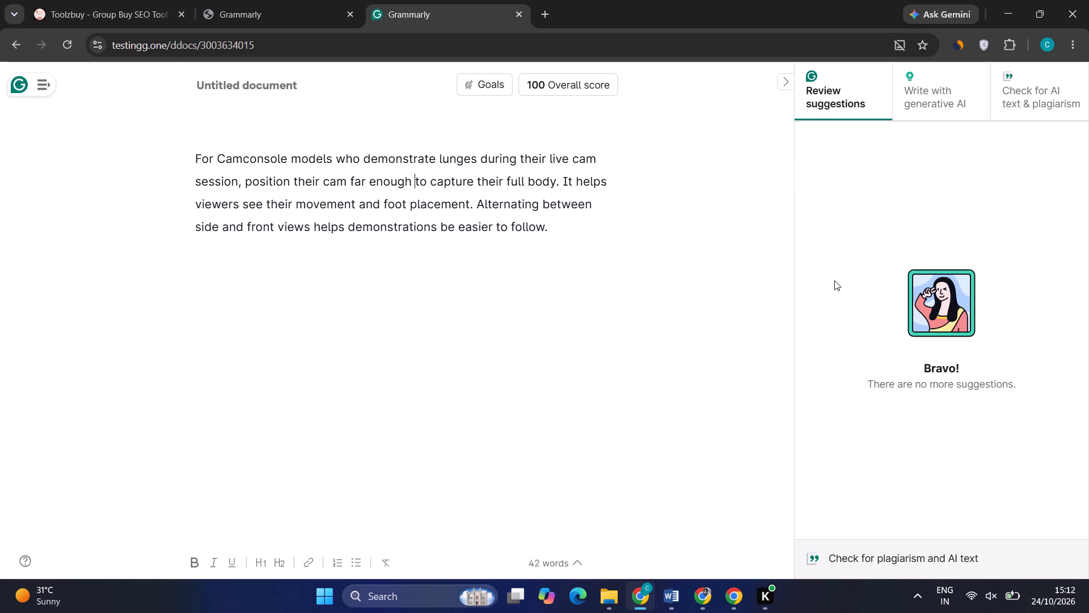
Cut the whole corrected Lunges paragraph from the Grammarly document.
triple_click(520, 229)
key("ctrl+x")
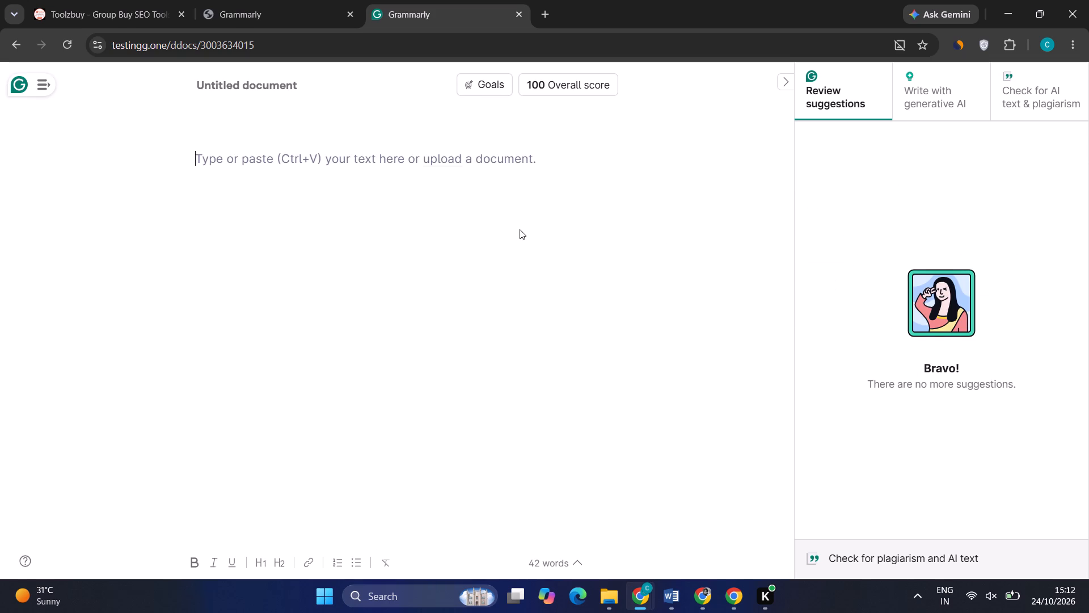
Switch to the Booty-Shaping Exercise article in Google Docs and remove the extra space before "So" in the Lunges section.
key("alt+Tab")
key("Return")
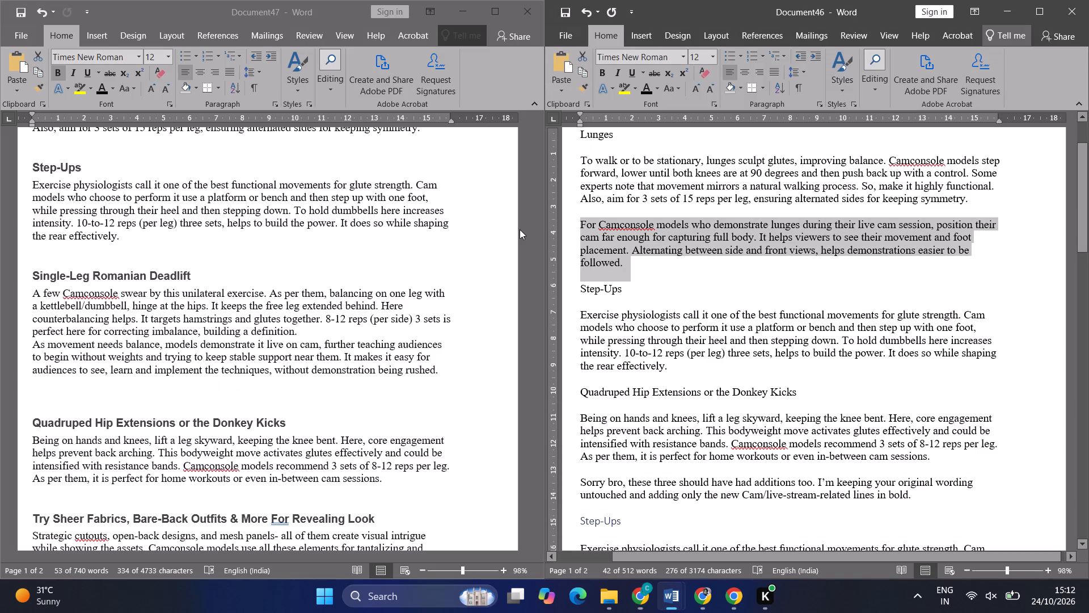
key("alt+Tab")
key("alt+Right")
key("alt+Right")
key("alt+Right")
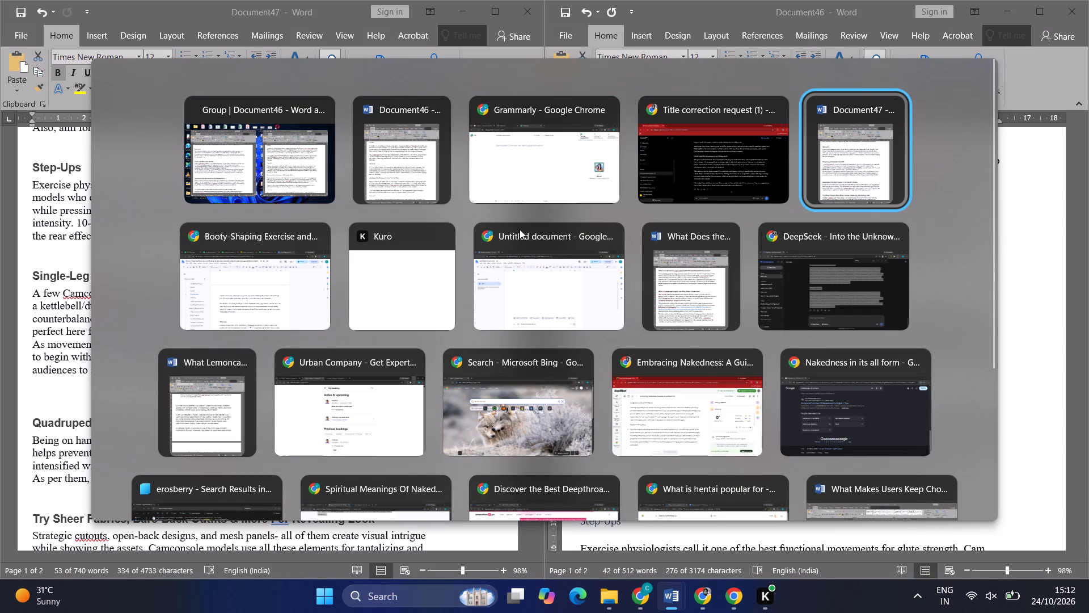
key("alt+Right")
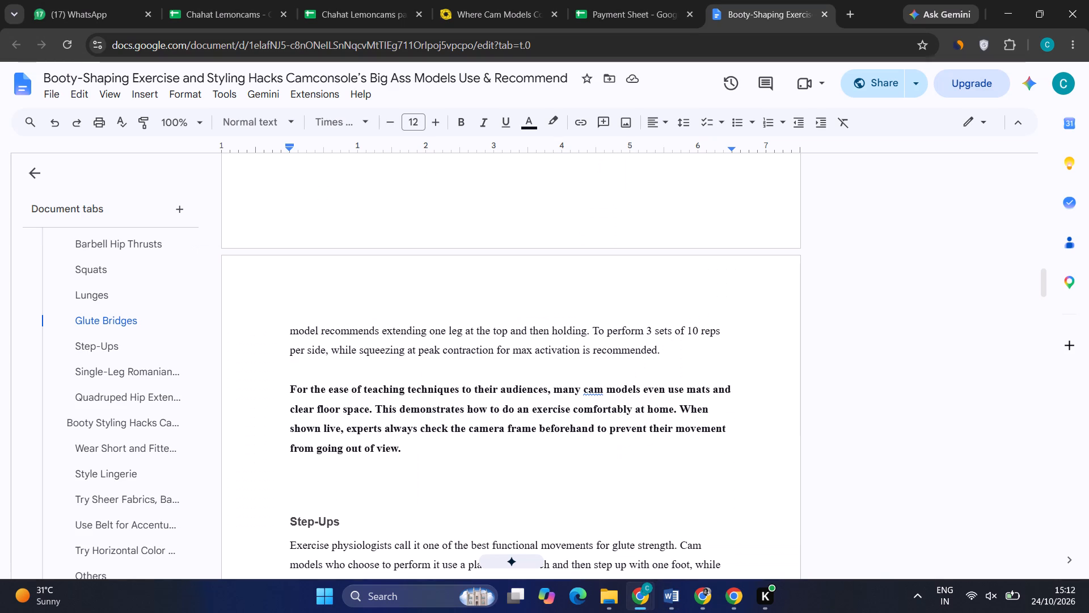
left_click(102, 296)
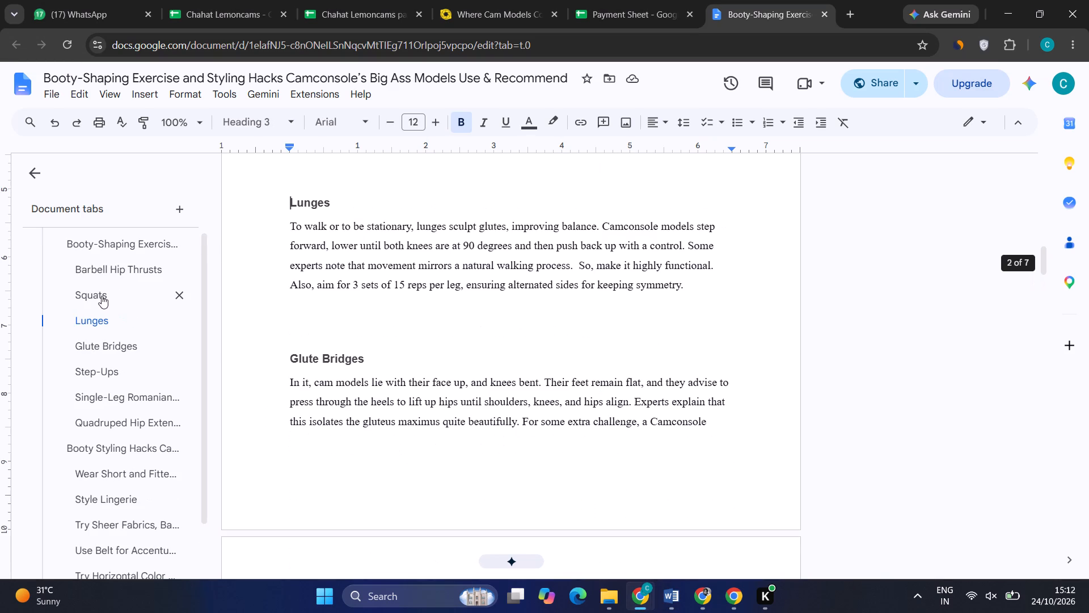
left_click(580, 274)
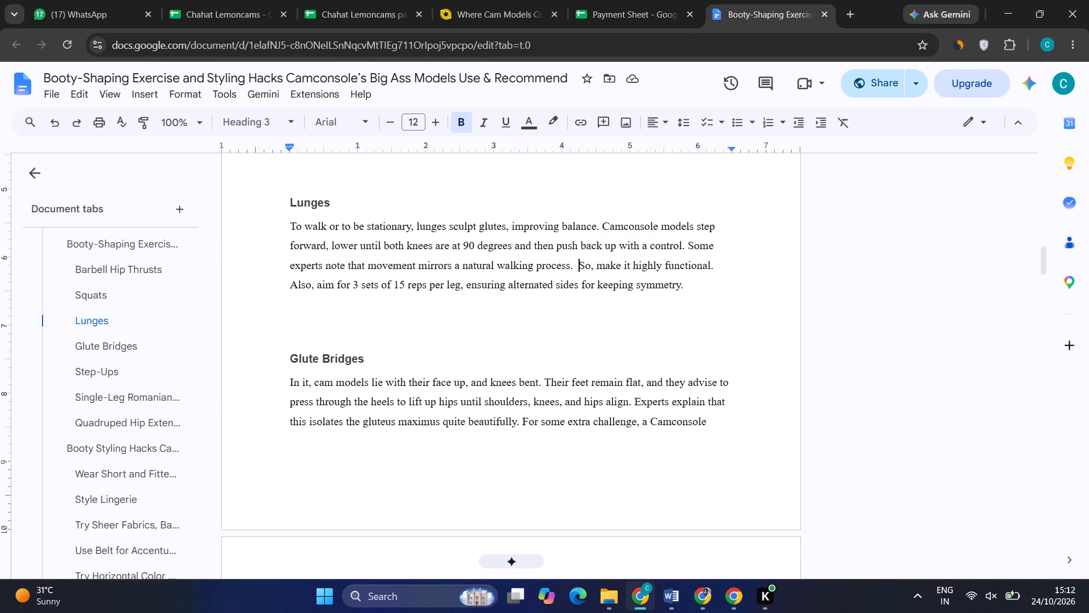
key("BackSpace")
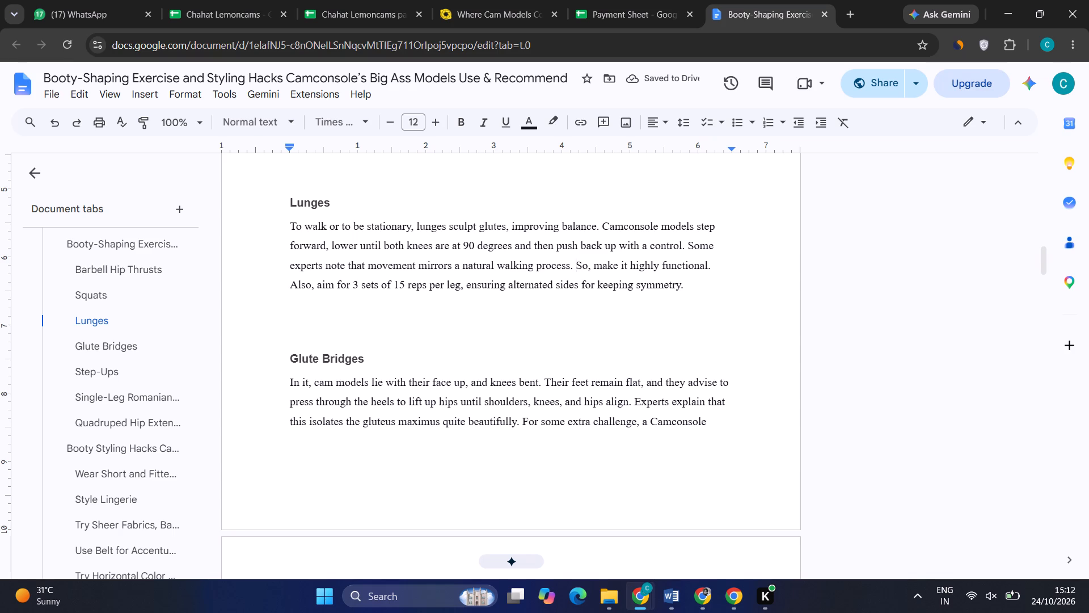
Reword the Lunges sentence to "So, models make it highly functional.".
key("ctrl+shift+Right")
key("ctrl+shift+Right")
key("Right")
type("modwl")
key("BackSpace")
key("BackSpace")
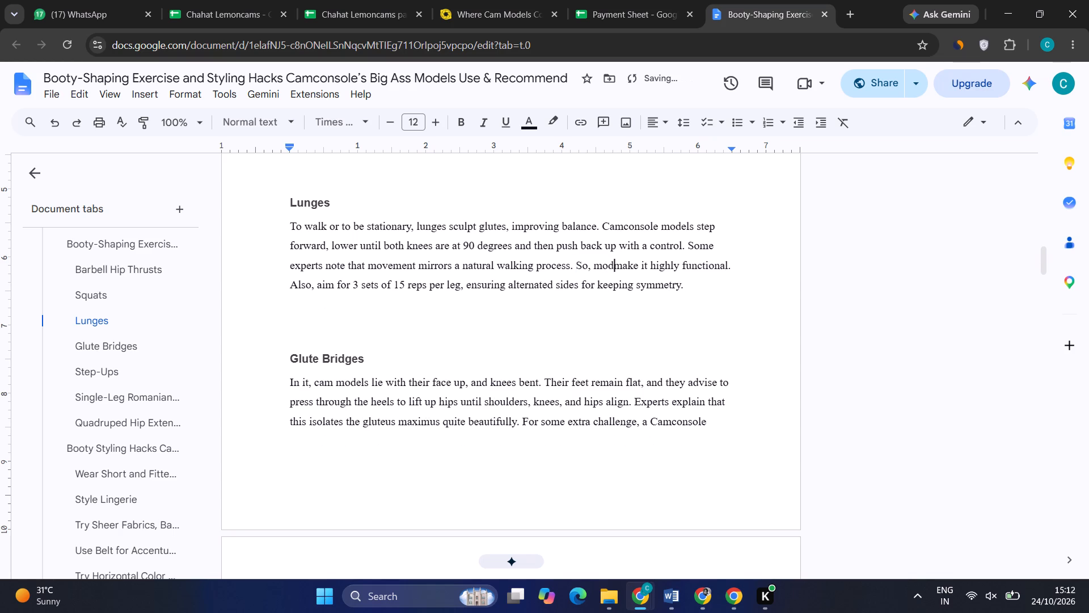
key("BackSpace")
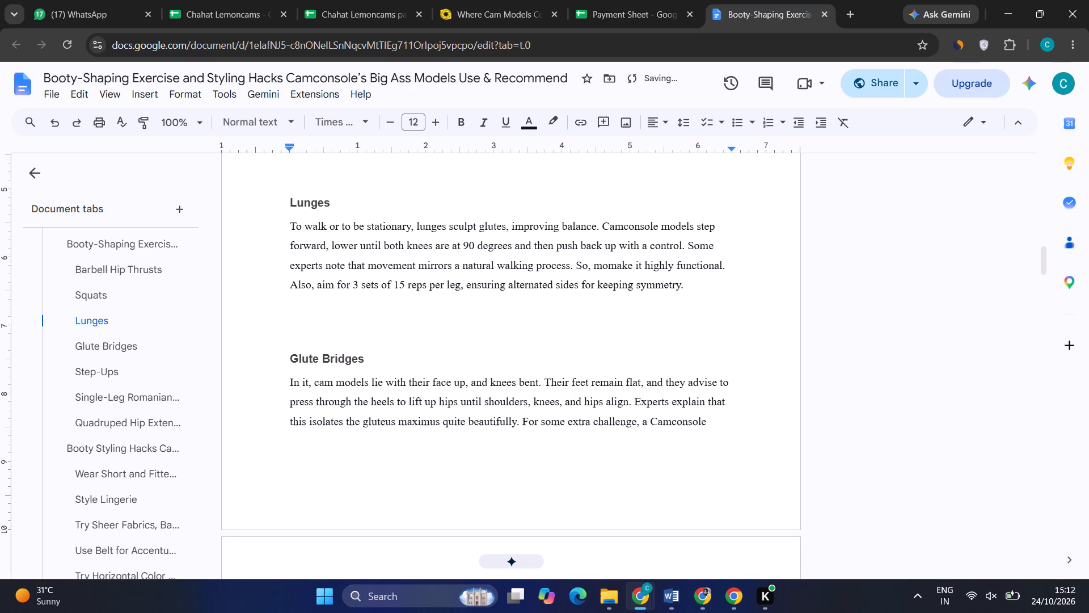
type("dels")
key("space")
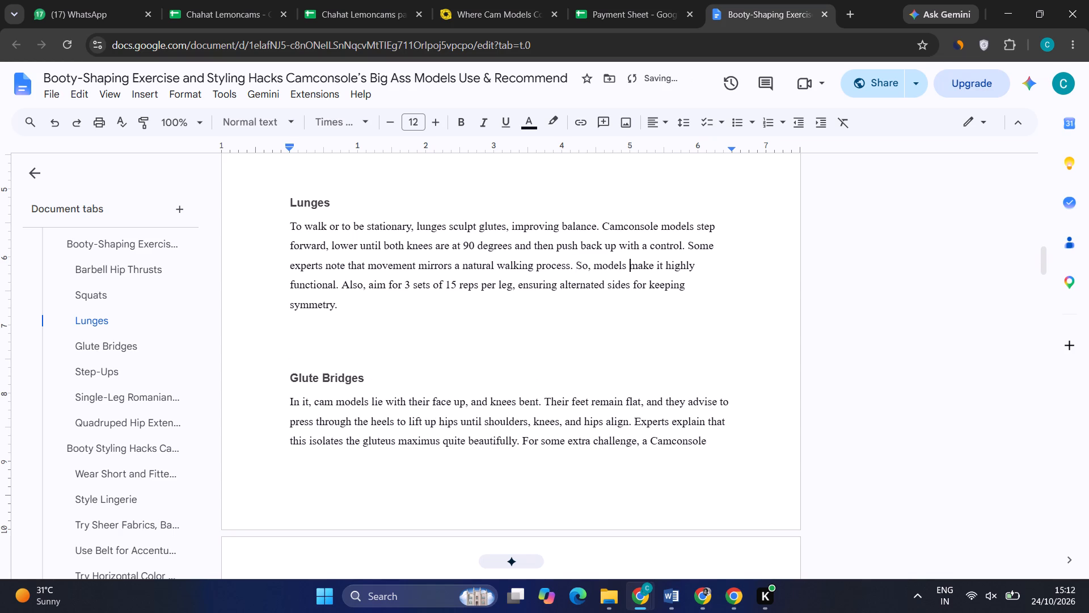
key("ctrl+shift+Right")
key("ctrl+shift+Right")
type("mae")
key("BackSpace")
type("ke it")
key("space")
Replace "Also," at the start of the last Lunges sentence with "They also".
key("ctrl+shift+Right")
key("ctrl+shift+Right")
key("ctrl+shift+Right")
key("ctrl+shift+Right")
key("Right")
key("ctrl+shift+Left")
type("They as")
key("BackSpace")
type("lso")
key("Right")
key("BackSpace")
Delete the number 3 before "sets" in the last Lunges sentence.
key("Right")
key("ctrl+shift+Right")
key("ctrl+shift+Right")
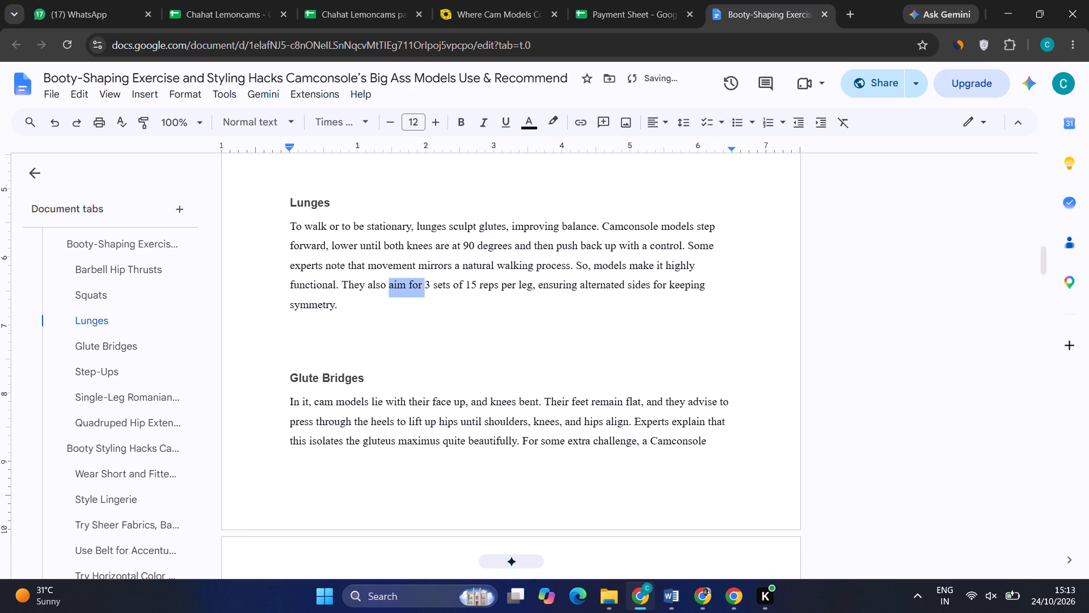
key("ctrl+shift+Right")
key("ctrl+shift+Right")
key("ctrl+shift+Right")
key("ctrl+shift+Right")
key("ctrl+shift+Right")
key("ctrl+shift+Right")
key("Right")
key("ctrl+shift+Left")
key("ctrl+shift+Left")
key("ctrl+shift+Left")
key("ctrl+shift+Left")
key("ctrl+shift+Left")
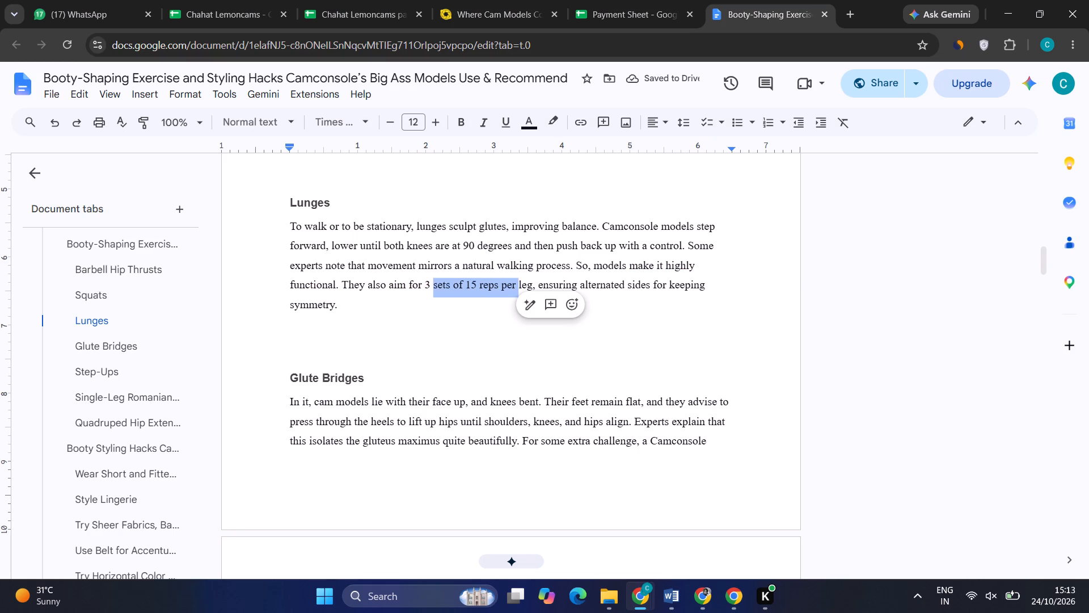
key("shift+Left")
key("Left")
key("ctrl+shift+Right")
key("Right")
key("ctrl+shift+Left")
key("BackSpace")
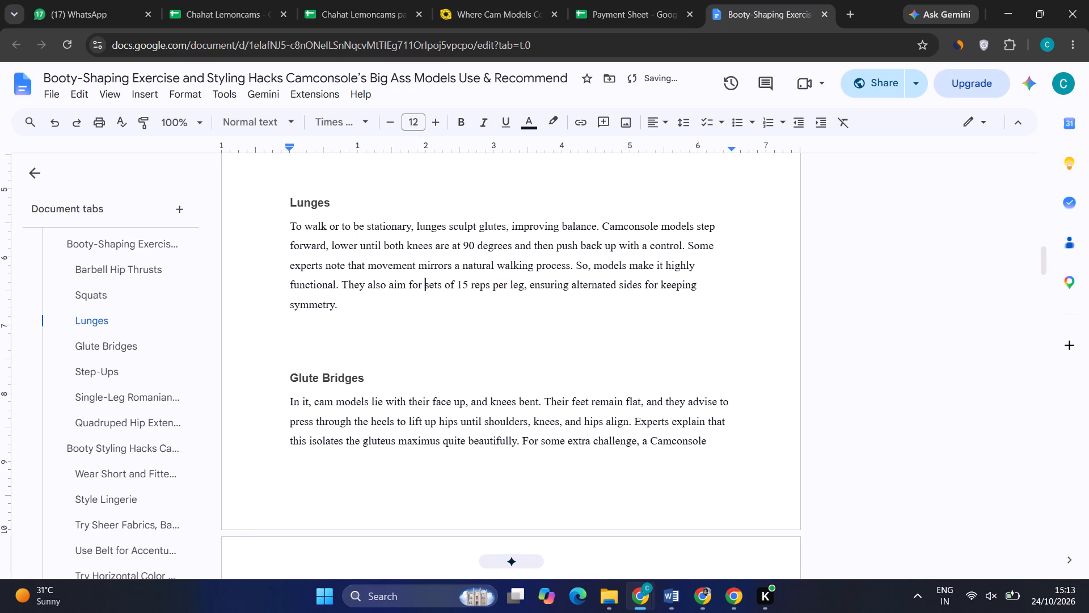
Replace "of 15" with "and" and add "combination" after "reps", so the phrase reads "sets and reps combination per leg".
key("ctrl+shift+Right")
key("ctrl+shift+Right")
key("Right")
key("ctrl+shift+Left")
key("BackSpace")
type("and")
key("space")
key("ctrl+shift+Right")
key("BackSpace")
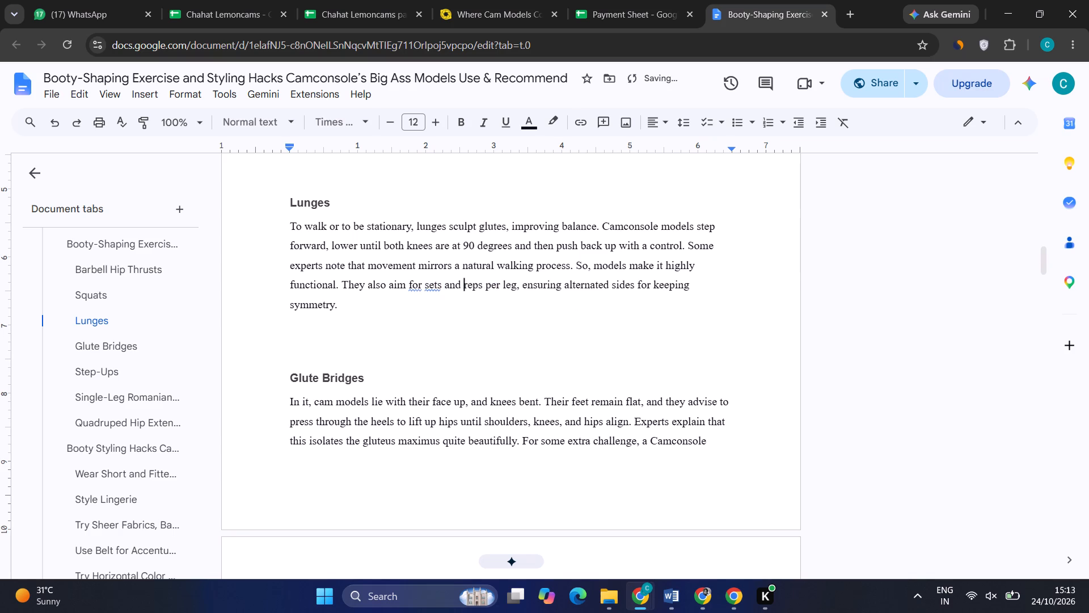
key("ctrl+shift+Right")
key("Right")
type("combination")
key("space")
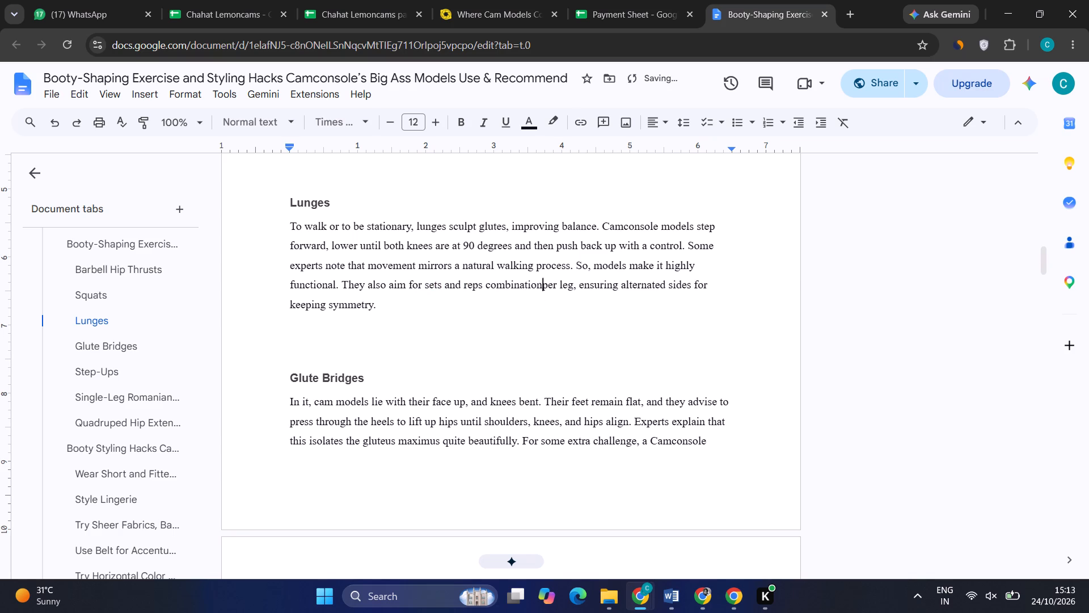
Change "combination" to "combinations" in the last Lunges sentence.
key("ctrl+shift+Right")
key("ctrl+shift+Right")
key("ctrl+shift+Right")
key("Right")
key("Down")
key("Up")
key("ctrl+shift+Right")
key("Left")
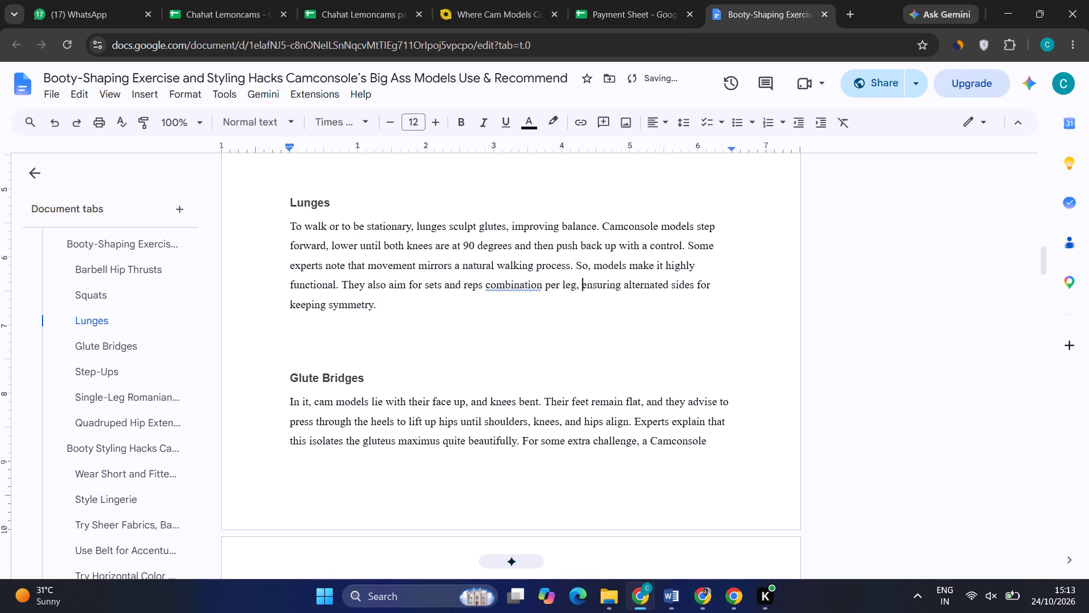
key("ctrl+shift+Left")
key("ctrl+shift+Left")
key("Left")
key("Left")
key("Left")
key("Left")
key("Left")
key("Left")
key("s")
Paste the copied text about positioning the cam for lunge demonstrations on a new line below the Lunges paragraph.
key("Down")
key("Return")
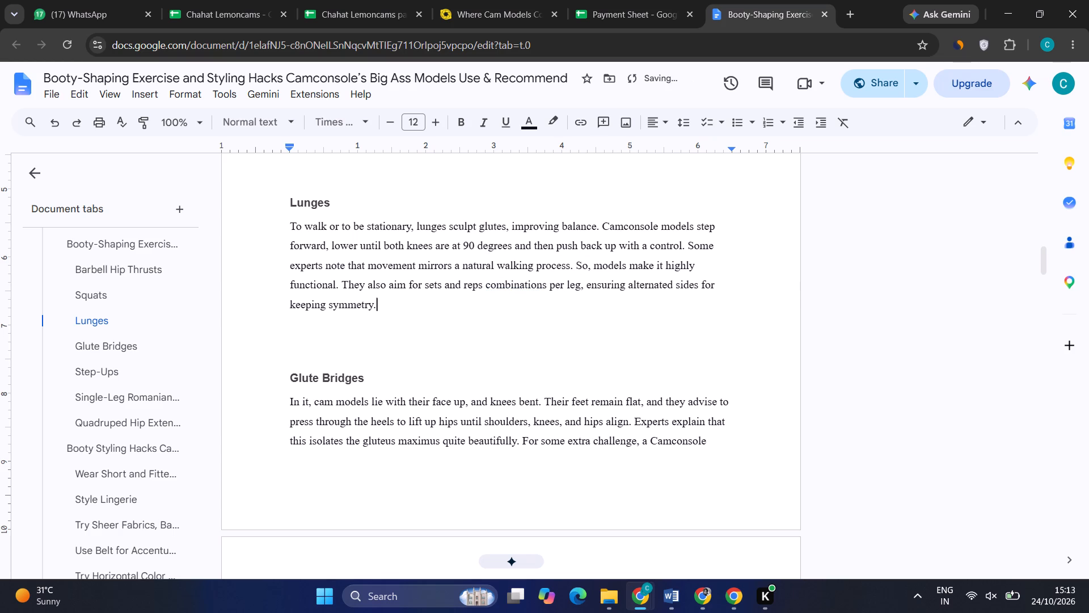
key("ctrl+v")
Join the pasted text to the Lunges paragraph, replacing its opening "For Camconsole models who" with "For one's who".
key("shift+Up")
key("Left")
key("ctrl+shift+Up")
key("Left")
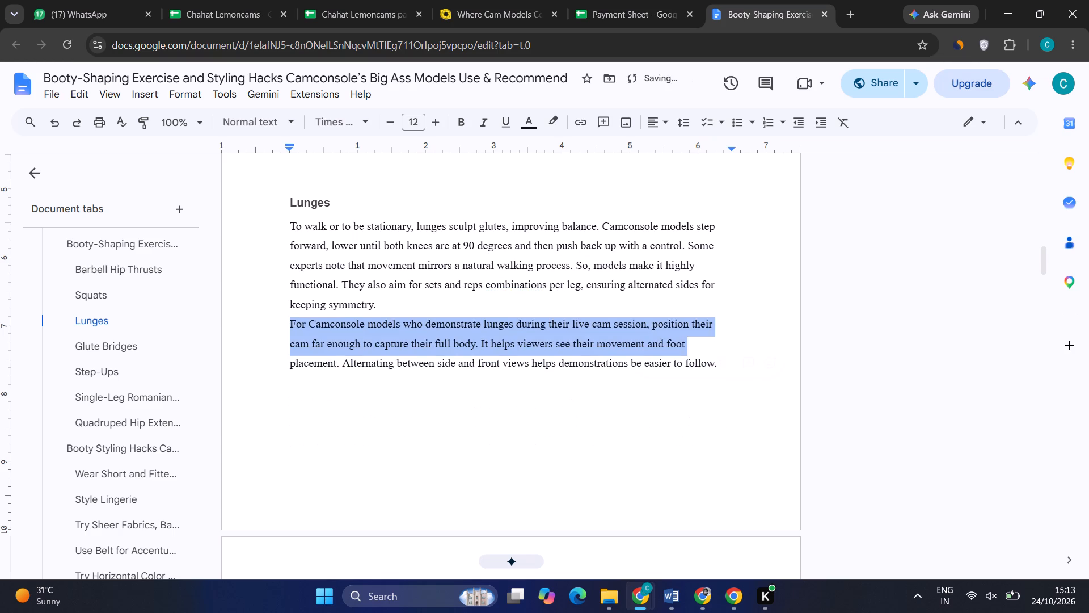
key("ctrl+shift+Right")
key("ctrl+shift+Right")
key("ctrl+shift+Right")
key("ctrl+shift+Right")
key("BackSpace")
key("BackSpace")
key("space")
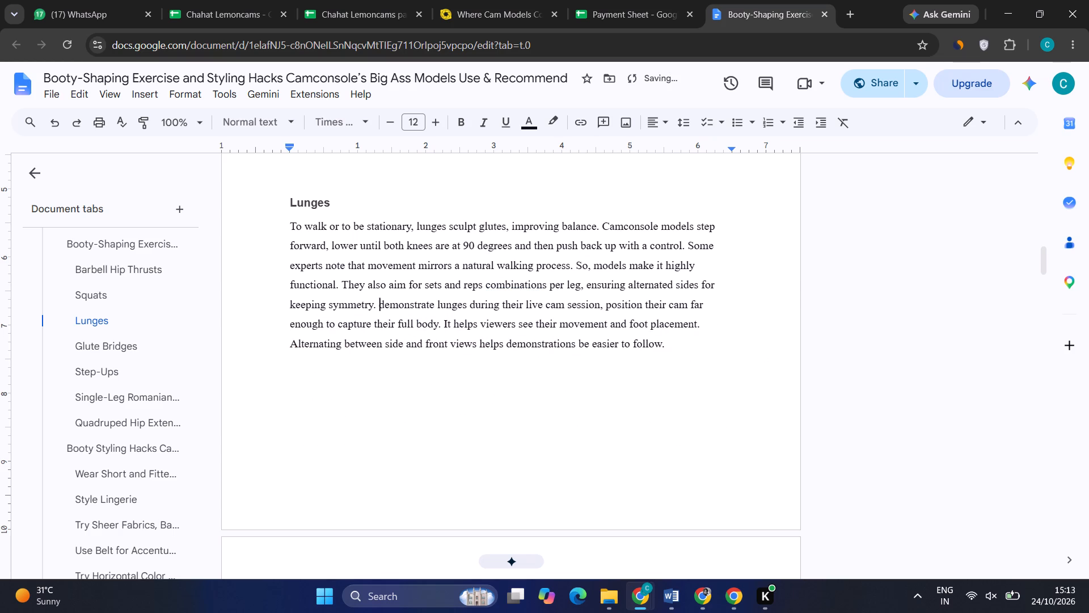
type("O")
key("BackSpace")
type("for one's who")
key("space")
Correct "one's" to "ones" in the added Lunges sentence.
key("ctrl+shift+Right")
key("Right")
key("ctrl+shift+Right")
key("Right")
key("ctrl+shift+Left")
key("ctrl+shift+Left")
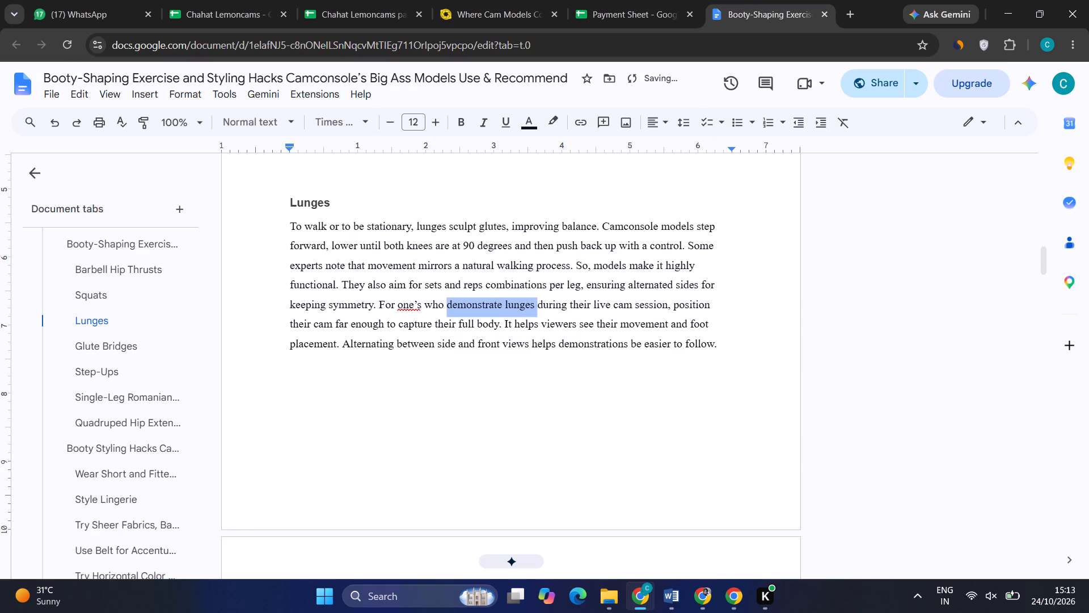
key("ctrl+shift+Left")
key("ctrl+shift+Left")
key("Left")
key("Right")
key("Right")
key("Right")
key("Right")
key("BackSpace")
key("Right")
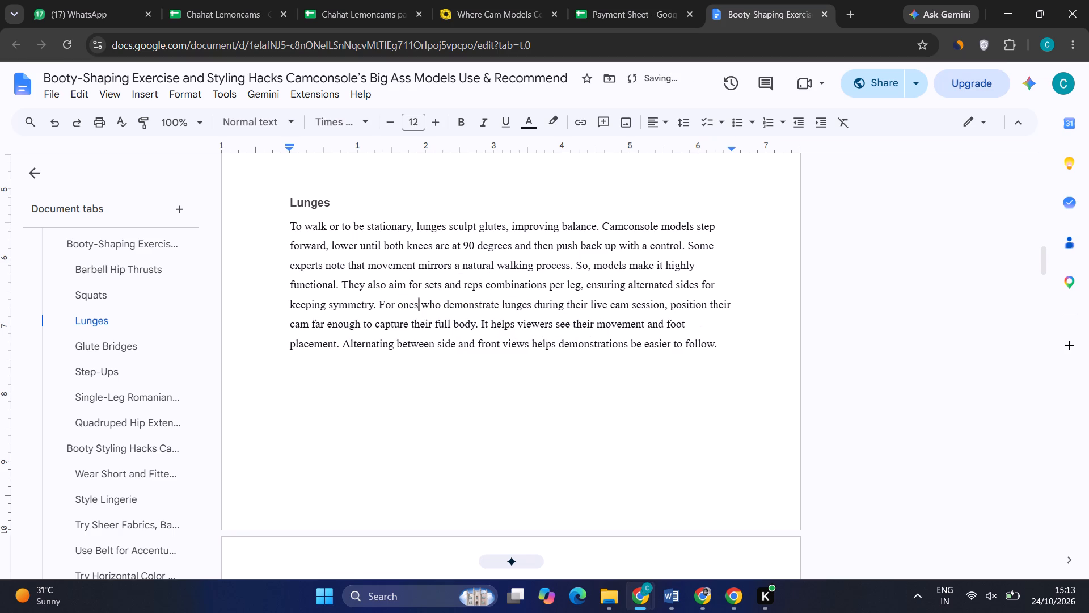
Read through the added Lunges sentence about demonstrating lunges during live cam sessions.
key("ctrl+shift+Right")
key("ctrl+shift+Right")
key("ctrl+shift+Right")
key("ctrl+shift+Right")
key("ctrl+shift+Right")
key("ctrl+shift+Right")
key("ctrl+shift+Right")
key("ctrl+shift+Right")
key("ctrl+shift+Right")
key("ctrl+shift+Right")
key("Left")
Make the Lunges text bold from "They also aim for sets" through "easier to follow.".
key("ctrl+shift+Left")
key("shift+Left")
key("Left")
key("Up")
key("ctrl+shift+Left")
key("ctrl+shift+Left")
key("ctrl+shift+Left")
key("Left")
key("ctrl+shift+Down")
key("ctrl+b")
key("Right")
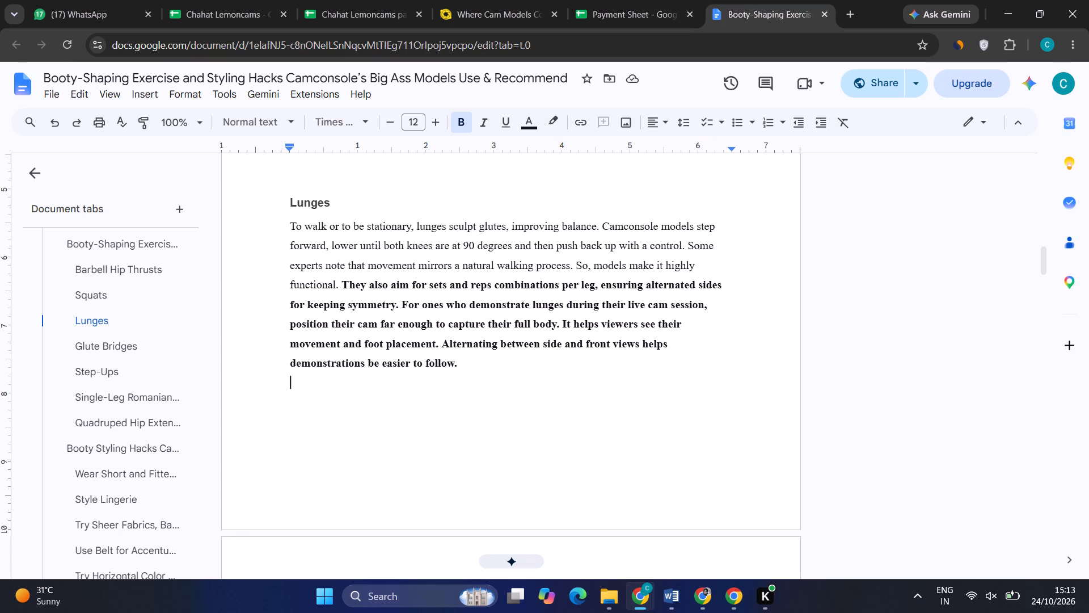
left_click(641, 300)
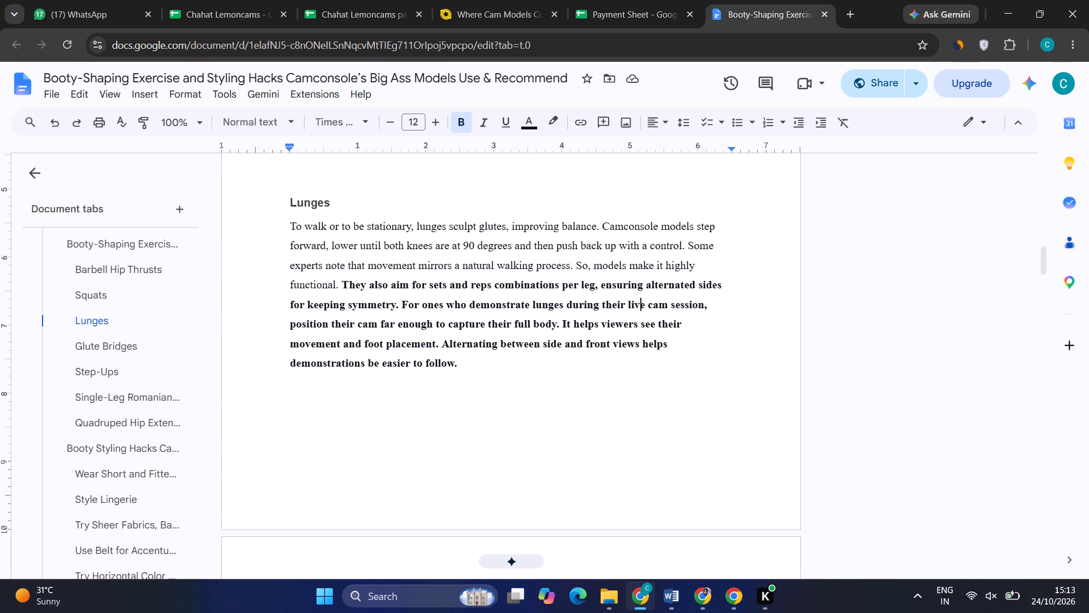
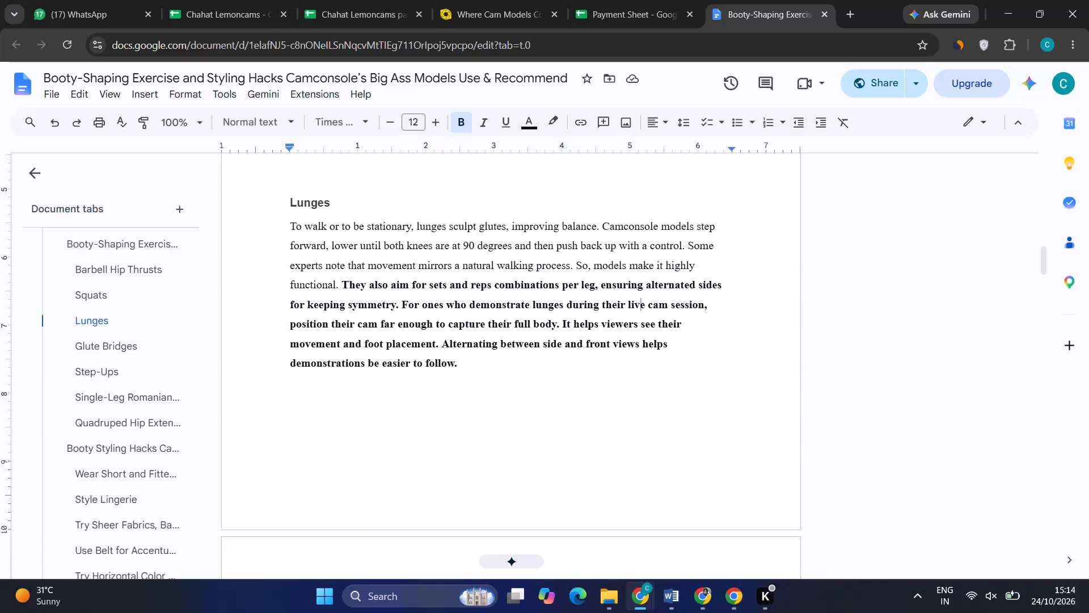
Proofread the bold Lunges text from "symmetry" through "position their cam far enough to".
key("ctrl+shift+Right")
key("ctrl+shift+Right")
key("ctrl+shift+Right")
key("ctrl+shift+Right")
key("Right")
key("Right")
key("ctrl+shift+Right")
key("ctrl+shift+Right")
key("ctrl+shift+Right")
key("ctrl+shift+Right")
key("ctrl+shift+Right")
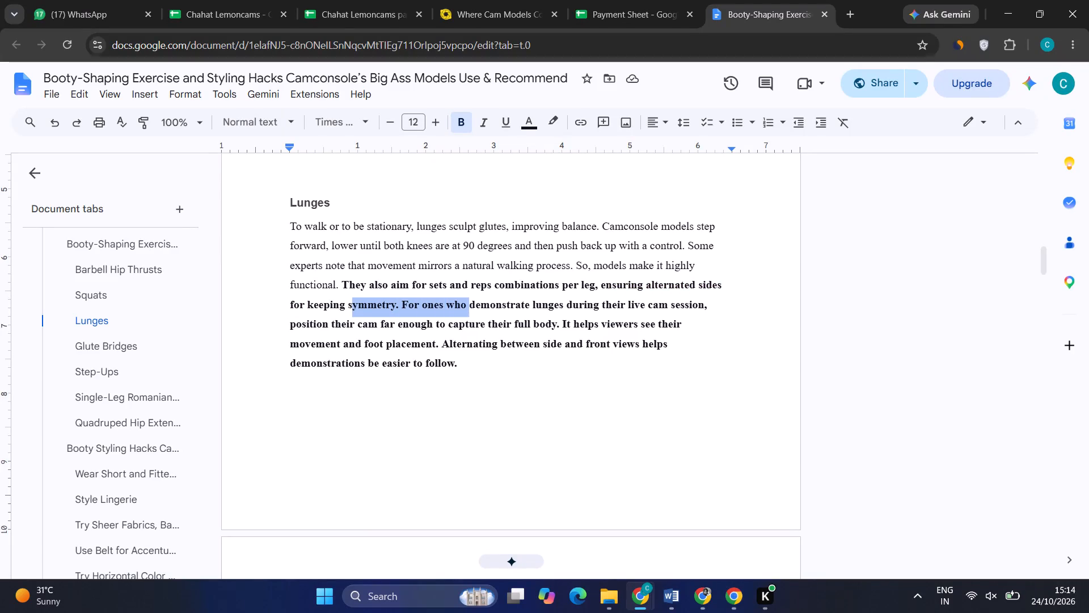
key("ctrl+shift+Right")
key("ctrl+shift+Right")
key("ctrl+shift+Right")
key("ctrl+shift+Right")
key("ctrl+shift+Right")
key("ctrl+shift+Right")
key("Right")
key("ctrl+shift+Right")
key("ctrl+shift+Right")
key("ctrl+shift+Right")
key("Right")
key("ctrl+shift+Right")
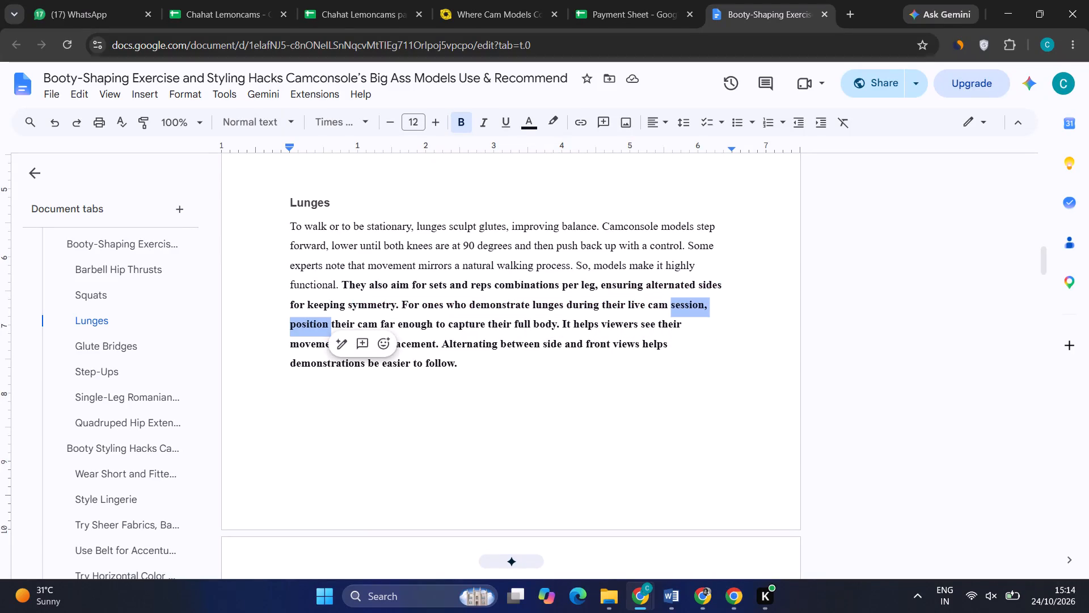
key("ctrl+shift+Right")
key("ctrl+shift+Right")
key("ctrl+shift+Right")
key("ctrl+shift+Right")
key("Right")
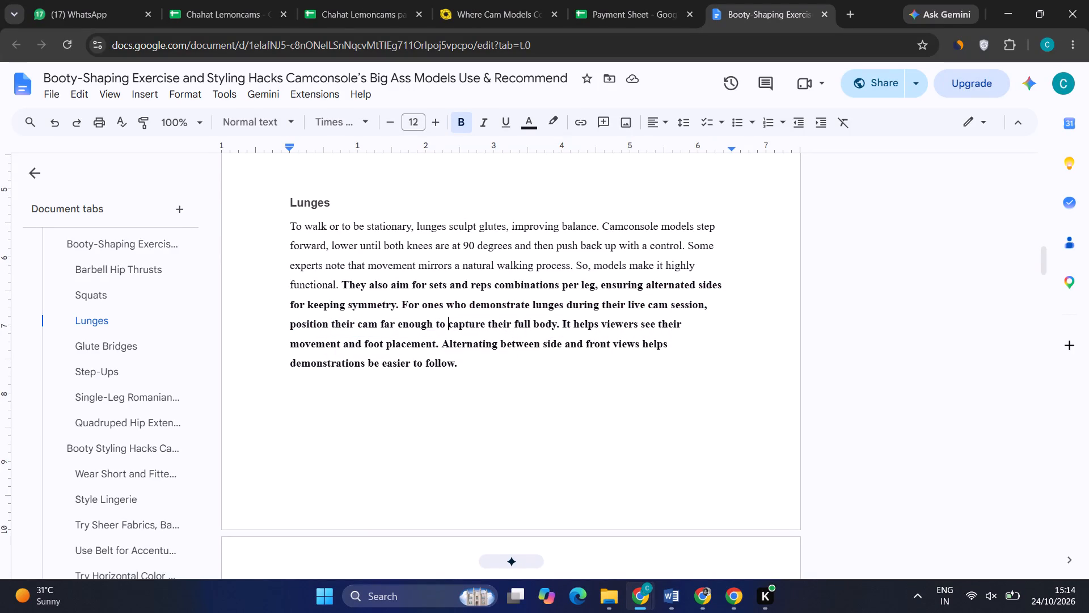
Change "cam" to "camera" in the phrase "position their cam far enough" in the Lunges paragraph.
key("ctrl+shift+Left")
key("ctrl+shift+Left")
key("ctrl+shift+Left")
key("Left")
key("Left")
type("era")
key("Right")
key("Right")
Shorten the Lunges camera sentence by replacing "to capture their full body. It helps" with "helping".
key("ctrl+shift+Right")
key("ctrl+shift+Right")
key("Right")
key("ctrl+shift+Right")
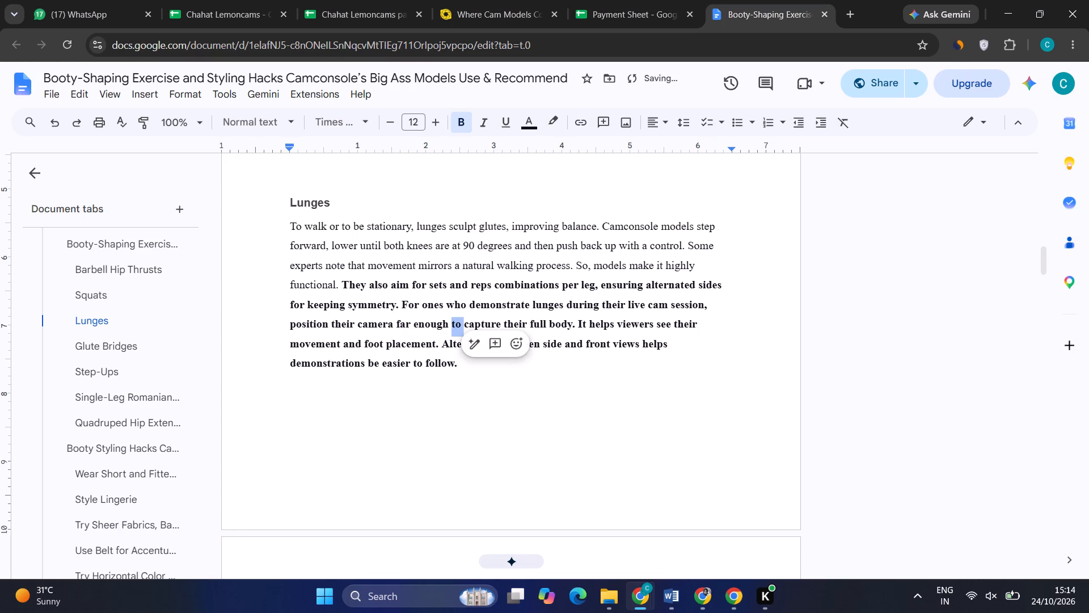
key("ctrl+shift+Right")
key("ctrl+shift+Right")
key("ctrl+shift+Right")
key("ctrl+shift+Right")
key("ctrl+shift+Right")
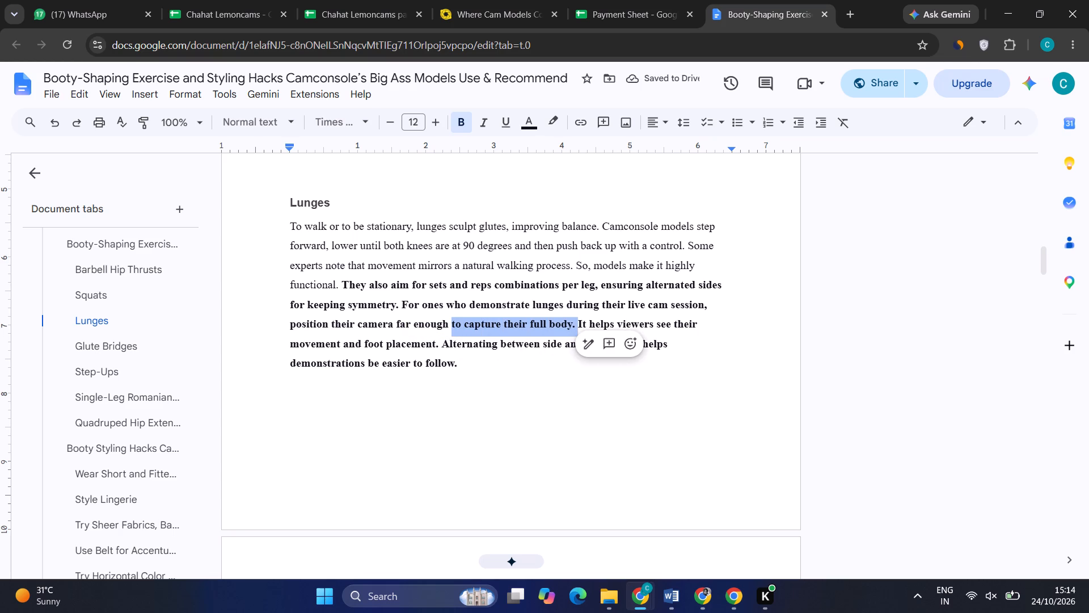
key("ctrl+shift+Right")
key("BackSpace")
key("ctrl+shift+Right")
key("Right")
key("BackSpace")
key("BackSpace")
type("ing")
key("space")
key("ctrl+shift+Right")
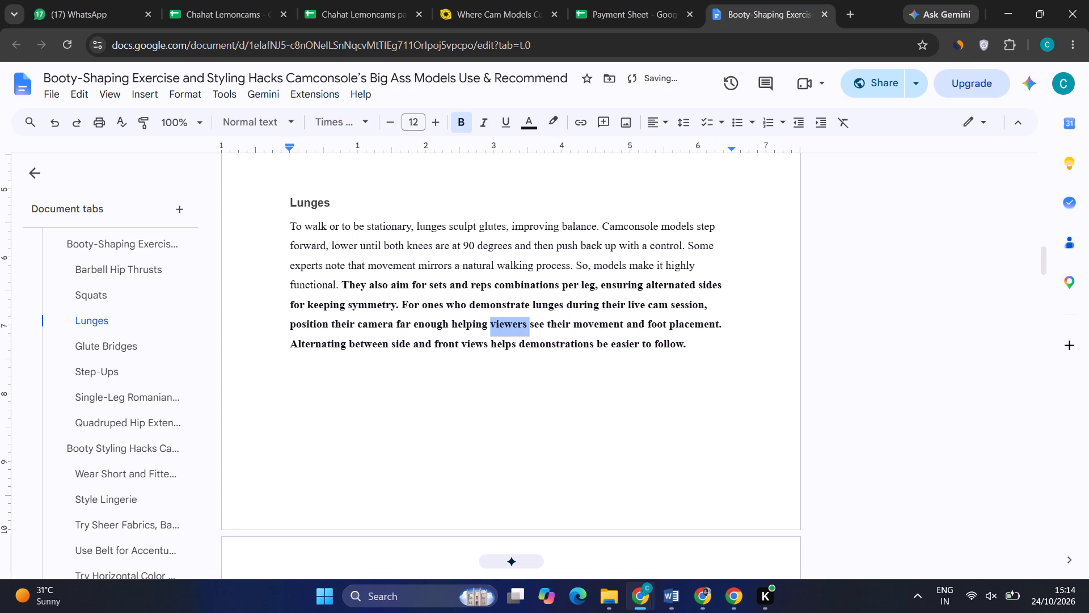
Insert "to" before "see their movement" in the Lunges camera sentence.
key("ctrl+shift+Right")
key("ctrl+shift+Right")
key("Right")
key("Right")
key("ctrl+shift+Right")
key("Left")
key("ctrl+shift+Left")
key("ctrl+shift+Left")
key("Left")
key("ctrl+shift+Left")
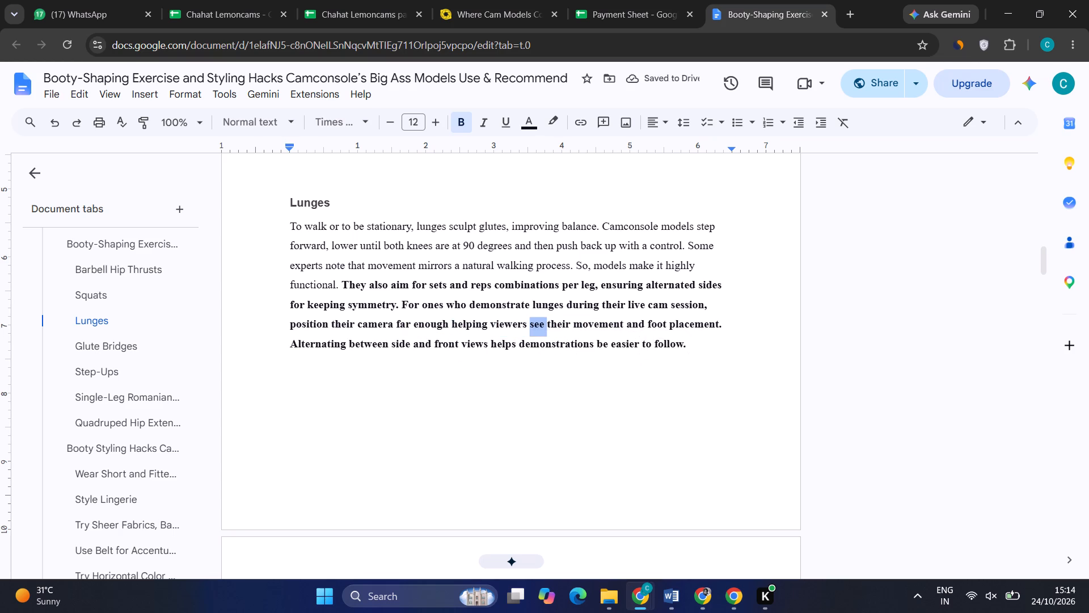
key("Left")
type("to")
key("space")
Proofread the rest of the Lunges camera sentence and the closing sentence about alternating side and front views.
key("ctrl+shift+Right")
key("ctrl+shift+Right")
key("ctrl+shift+Right")
key("ctrl+shift+Right")
key("ctrl+shift+Right")
key("ctrl+shift+Right")
key("Right")
key("ctrl+shift+Right")
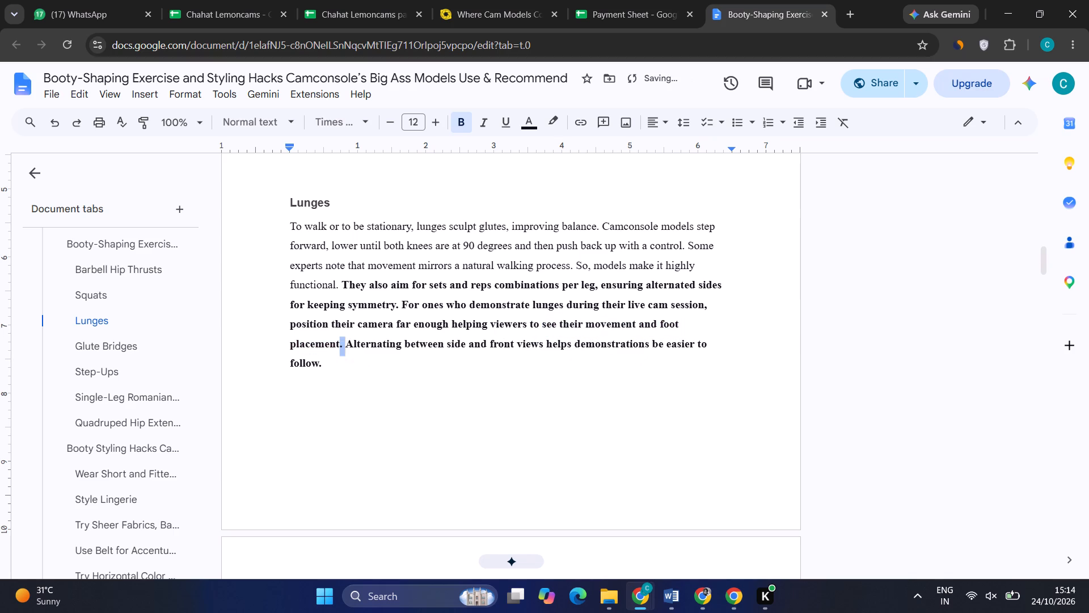
key("ctrl+shift+Right")
key("ctrl+shift+Right")
key("ctrl+shift+Right")
key("ctrl+shift+Right")
key("Right")
key("ctrl+shift+Right")
key("Right")
key("ctrl+shift+Right")
key("Right")
key("ctrl+shift+Right")
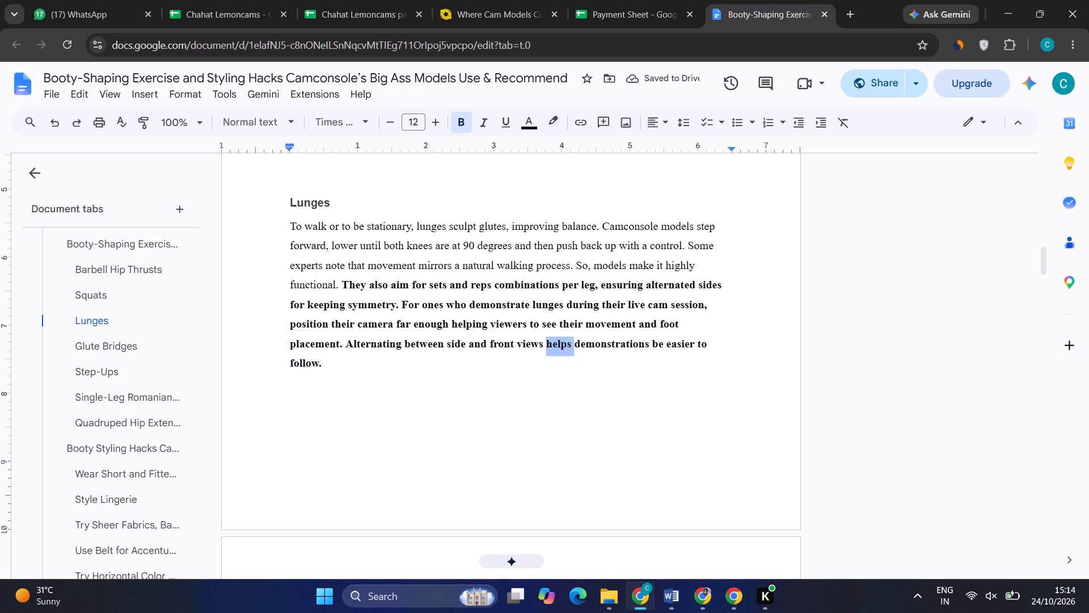
key("Right")
key("ctrl+shift+Left")
key("ctrl+shift+Left")
key("ctrl+shift+Left")
key("ctrl+shift+Left")
key("Right")
key("ctrl+shift+Right")
key("ctrl+shift+Right")
Change "be" to "become" before "easier to follow" in the closing Lunges sentence.
key("Right")
key("Right")
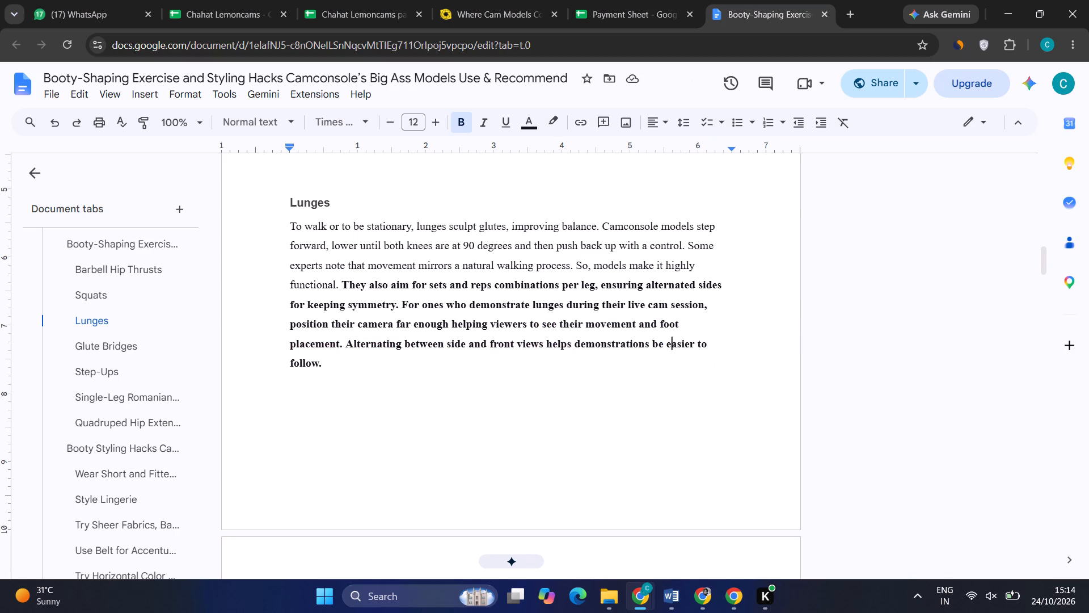
key("Left")
key("Left")
type("come")
key("Right")
key("Left")
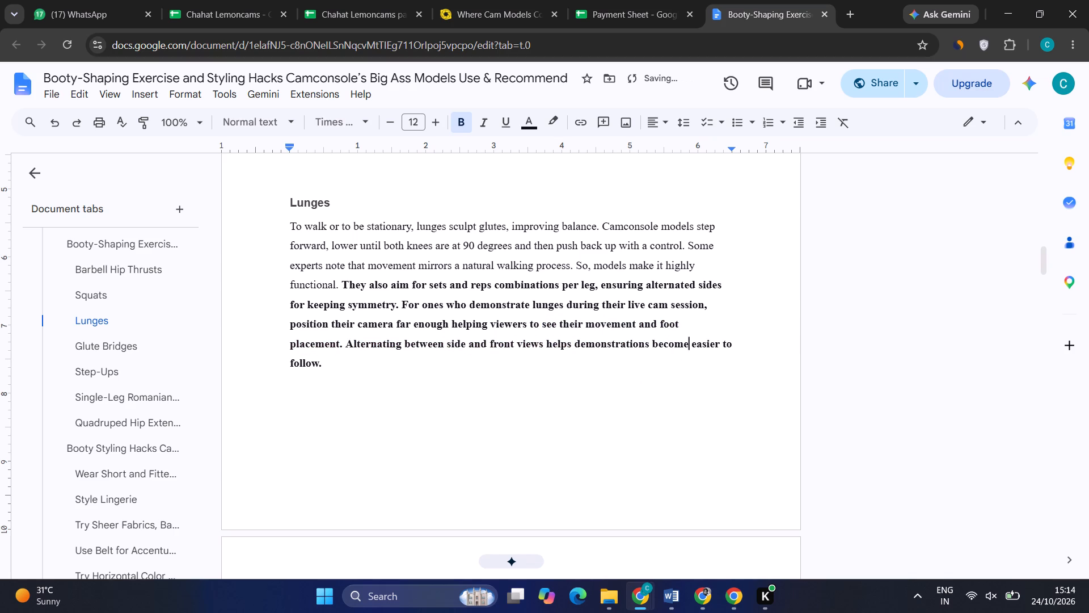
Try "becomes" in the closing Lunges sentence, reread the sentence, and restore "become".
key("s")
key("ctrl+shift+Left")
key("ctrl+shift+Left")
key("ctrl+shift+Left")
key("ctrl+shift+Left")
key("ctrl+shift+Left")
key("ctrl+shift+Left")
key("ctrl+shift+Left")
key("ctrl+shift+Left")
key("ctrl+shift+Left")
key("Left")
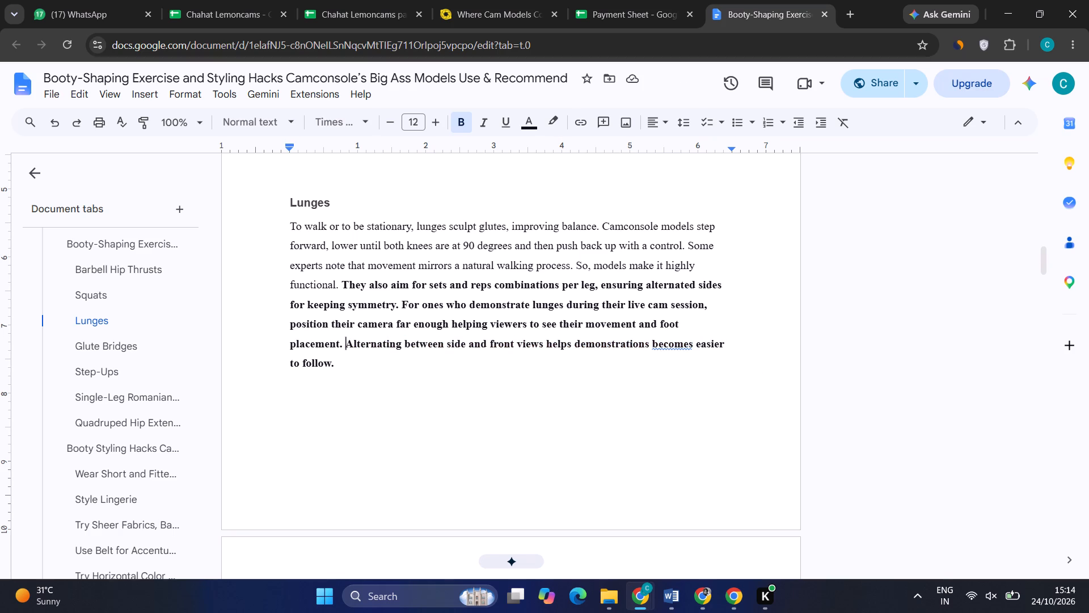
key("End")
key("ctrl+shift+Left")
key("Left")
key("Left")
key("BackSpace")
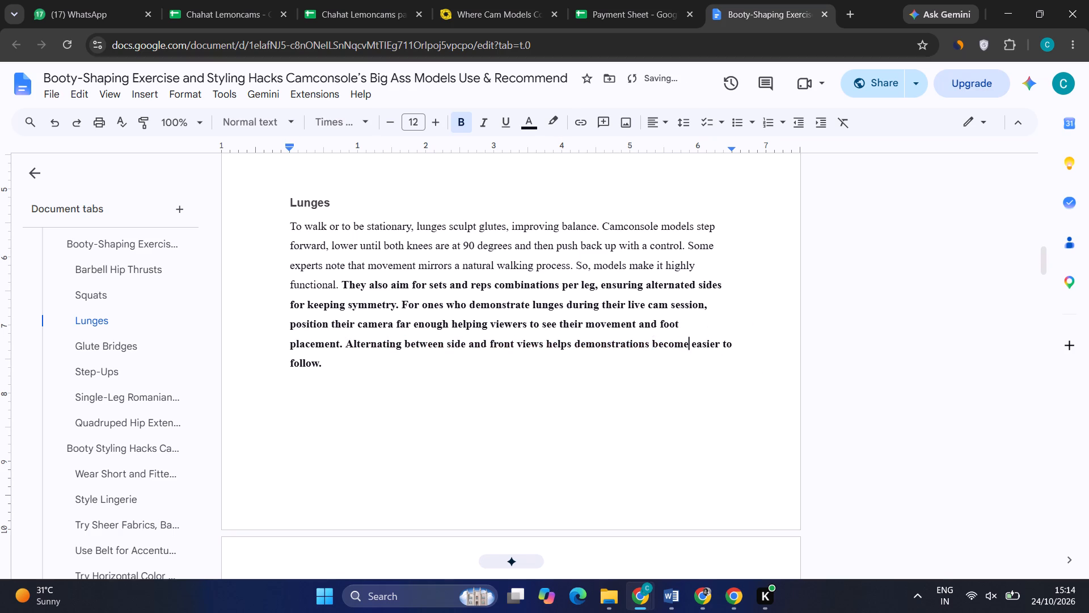
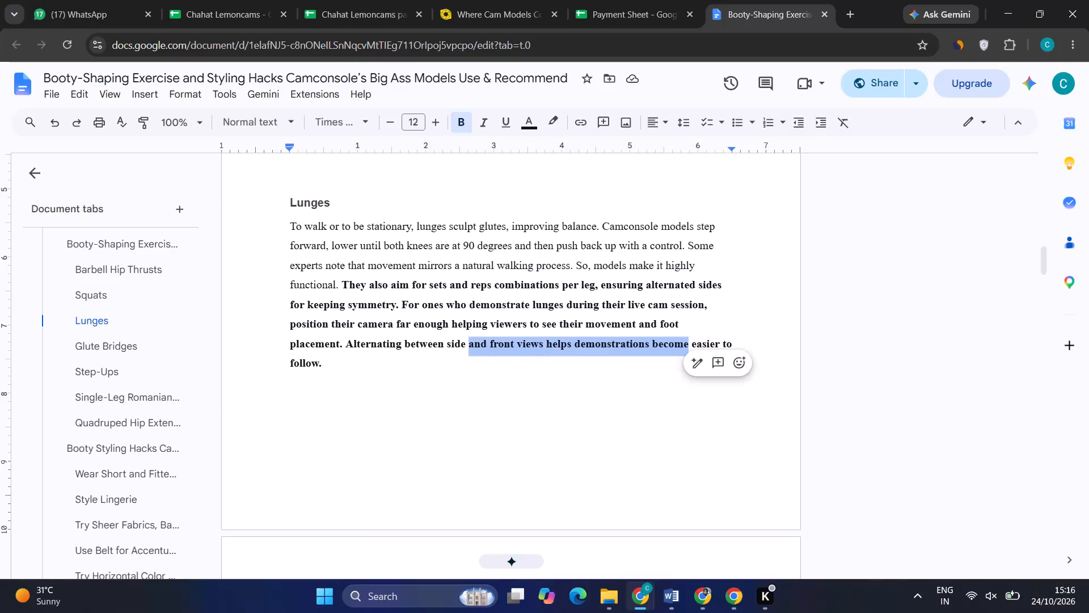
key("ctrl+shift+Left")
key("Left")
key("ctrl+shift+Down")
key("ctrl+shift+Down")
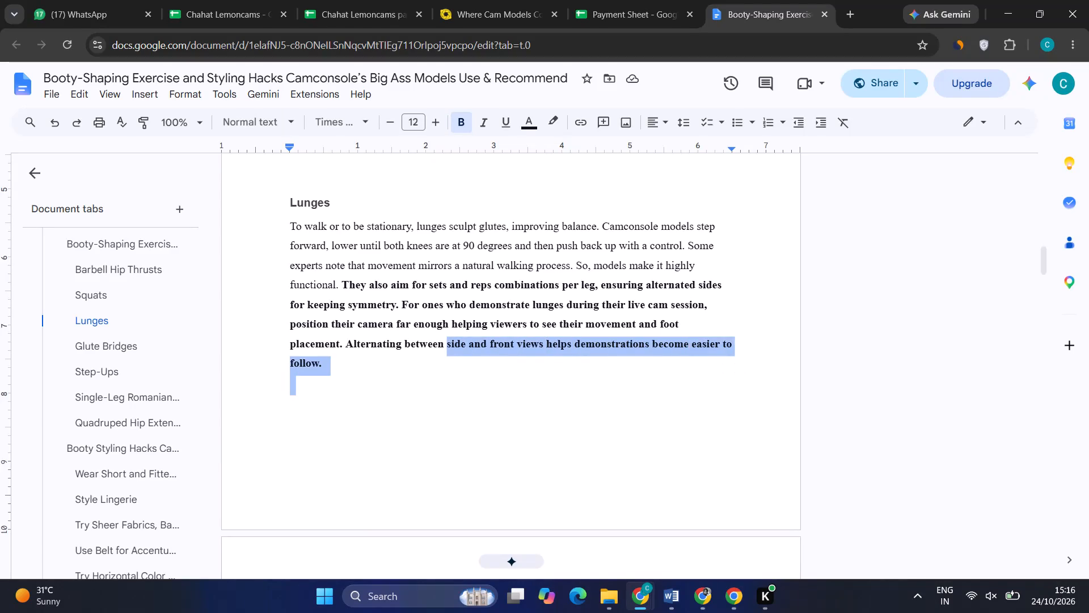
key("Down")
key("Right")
Switch to the Word draft and delete the finished Lunges heading with its two paragraphs above Step-Ups.
key("alt+Tab")
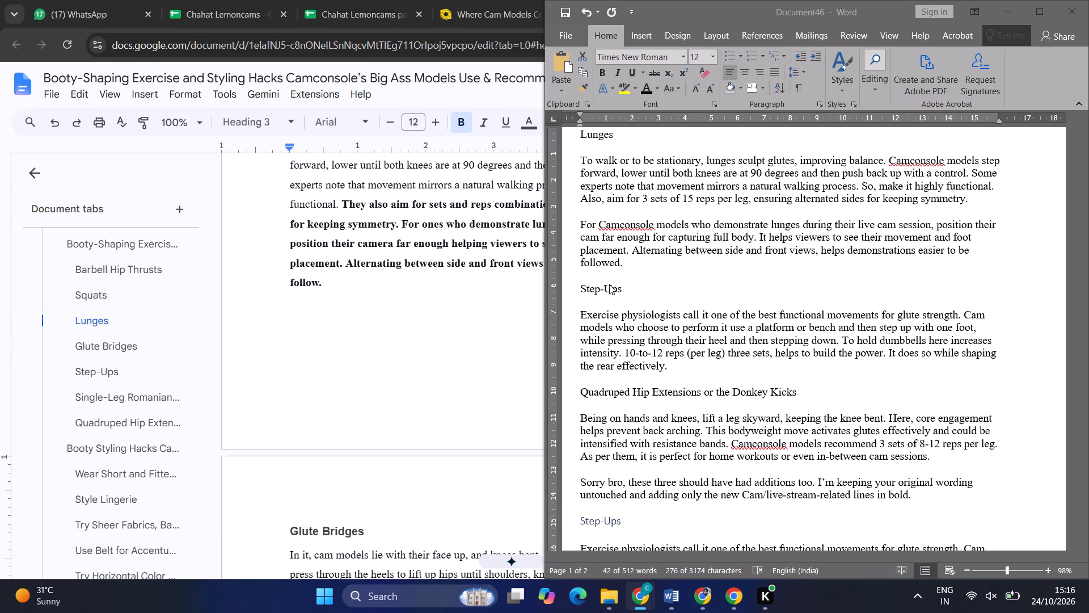
key("Right")
key("ctrl+shift+Up")
key("ctrl+shift+Up")
key("ctrl+shift+Up")
key("ctrl+shift+Up")
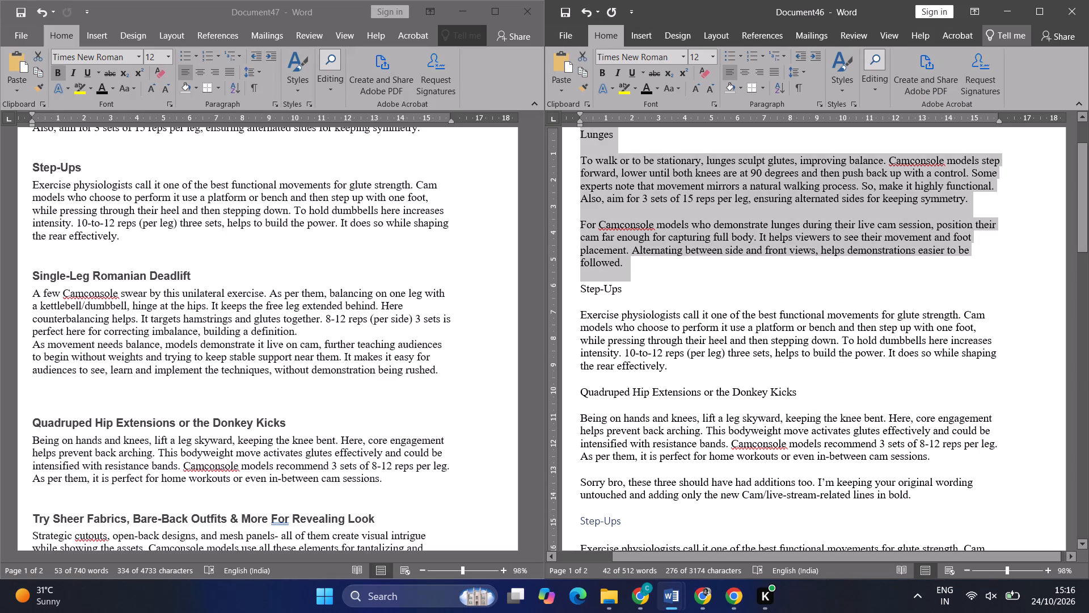
key("BackSpace")
Delete the duplicate Step-Ups heading and the repeated "Exercise physiologists" paragraph below the "Sorry bro" note.
key("ctrl+shift+Down")
key("ctrl+shift+Down")
key("ctrl+shift+Down")
key("ctrl+shift+Down")
key("ctrl+shift+Down")
key("Right")
key("ctrl+shift+Down")
key("BackSpace")
key("ctrl+shift+Down")
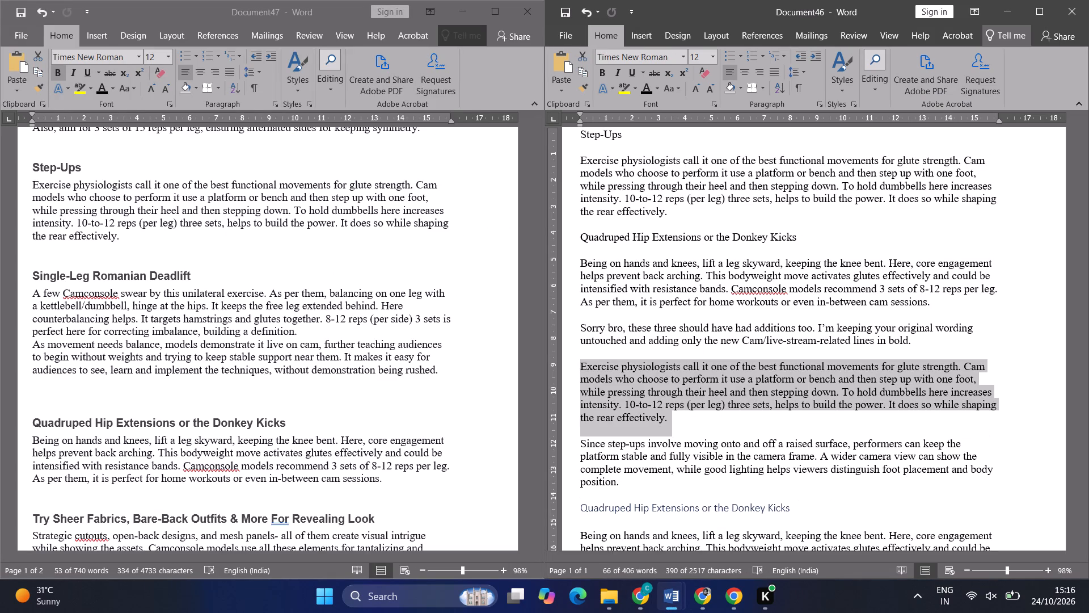
key("BackSpace")
Move the "Since step-ups involve moving" paragraph directly below the original Step-Ups paragraph, above the Quadruped Hip Extensions heading.
key("ctrl+shift+Down")
key("ctrl+x")
key("ctrl+shift+Up")
key("ctrl+shift+Up")
key("ctrl+shift+Up")
key("Up")
key("Down")
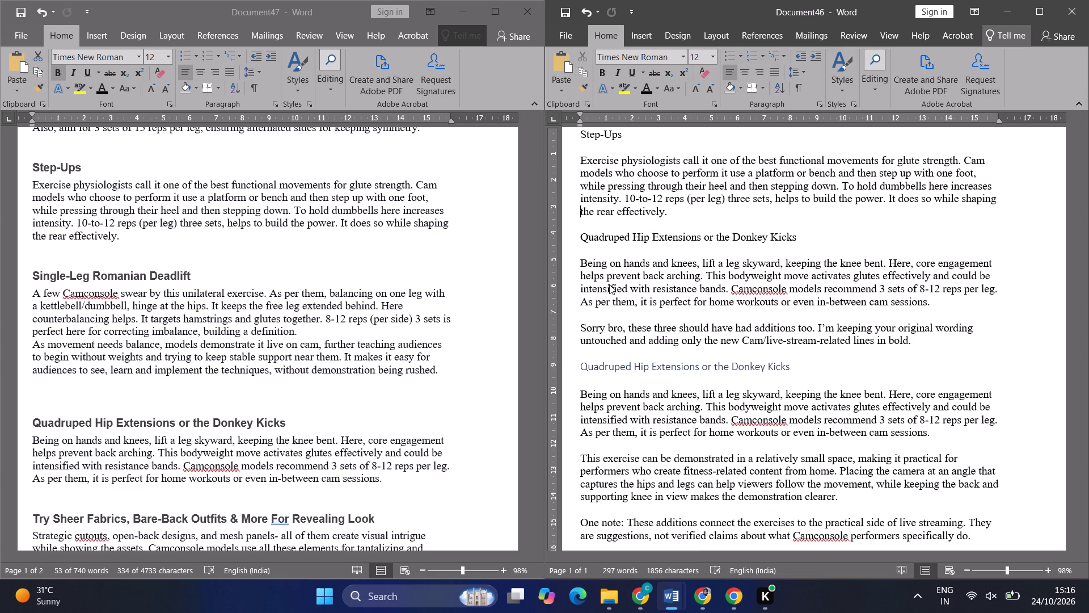
key("ctrl+v")
Append to the original Step-Ups paragraph: "As step-ups include moving onto and off raised surfaces, models keep platform stable and".
key("ctrl+shift+Up")
key("Up")
key("Left")
key("Down")
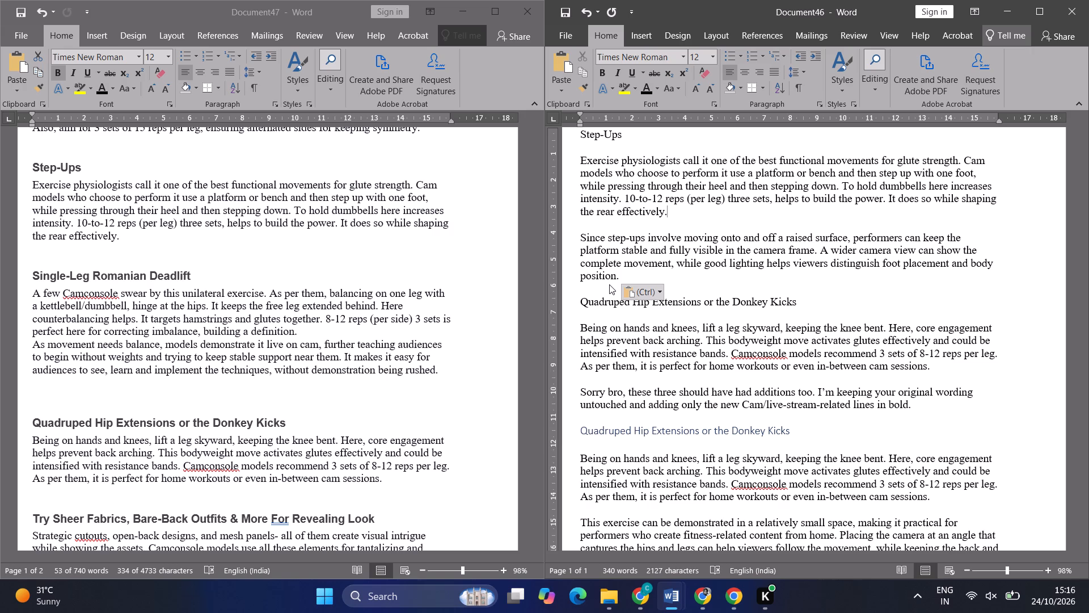
key("space")
type("As")
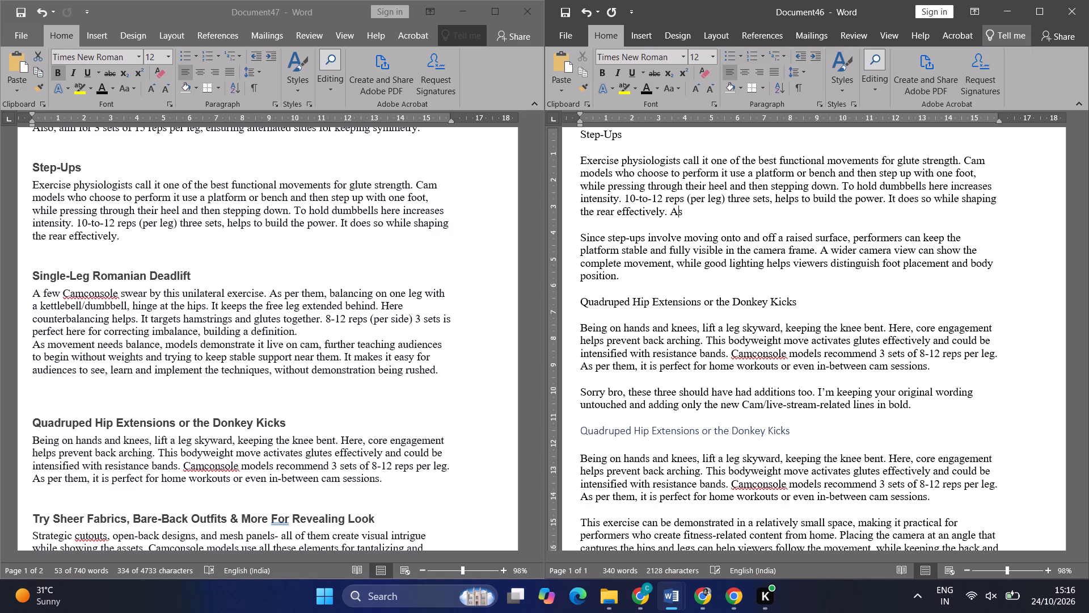
key("space")
type("step")
type("-ups include moving onto and off")
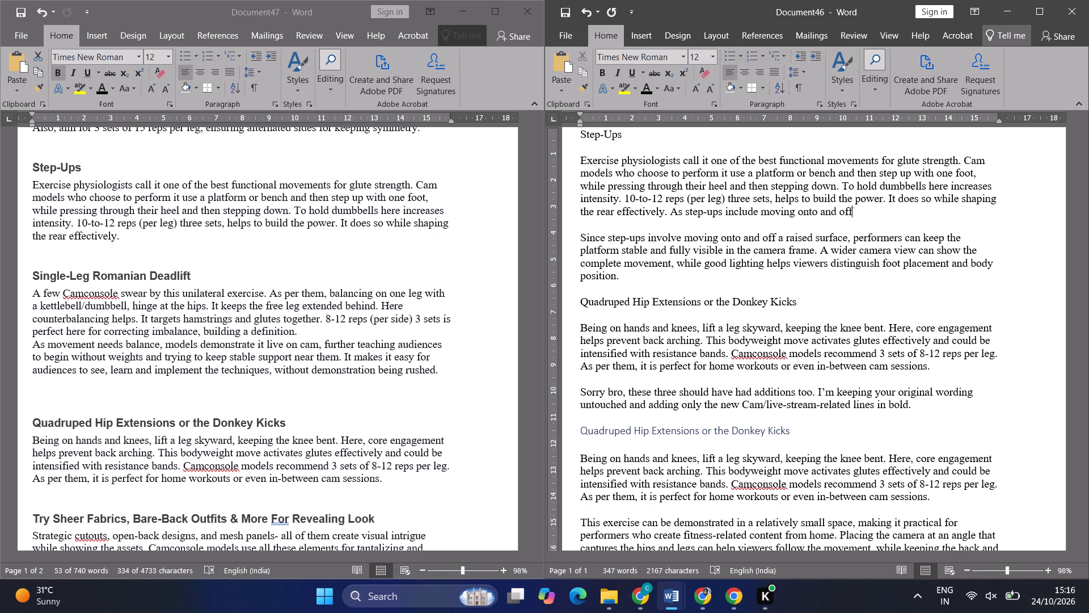
key("space")
type("raised surfaces, models")
key("space")
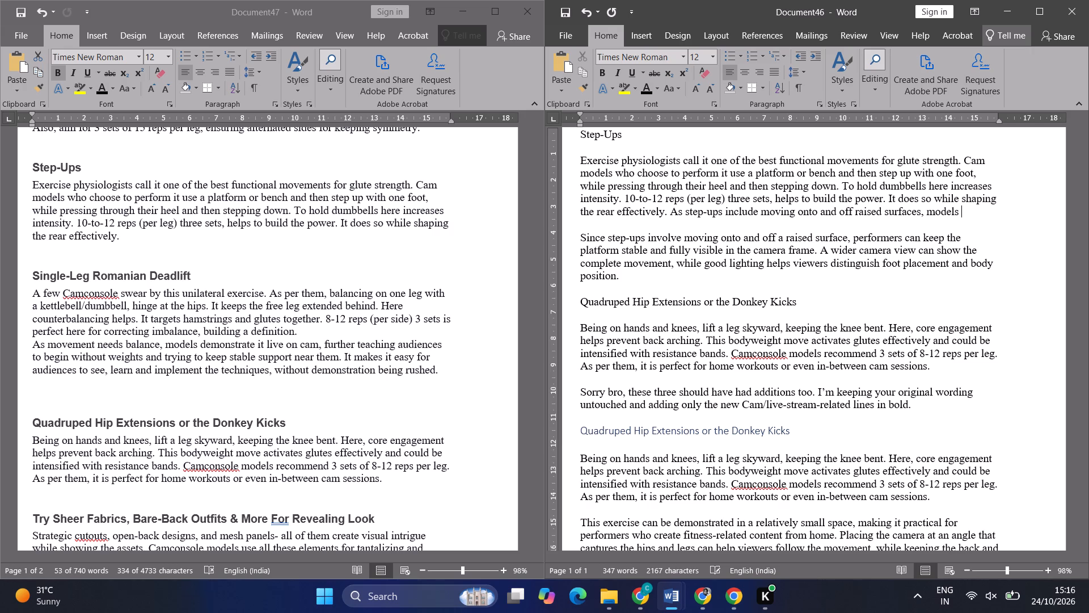
type("keep")
key("space")
type("plafo")
key("BackSpace")
key("BackSpace")
type("tform stable and")
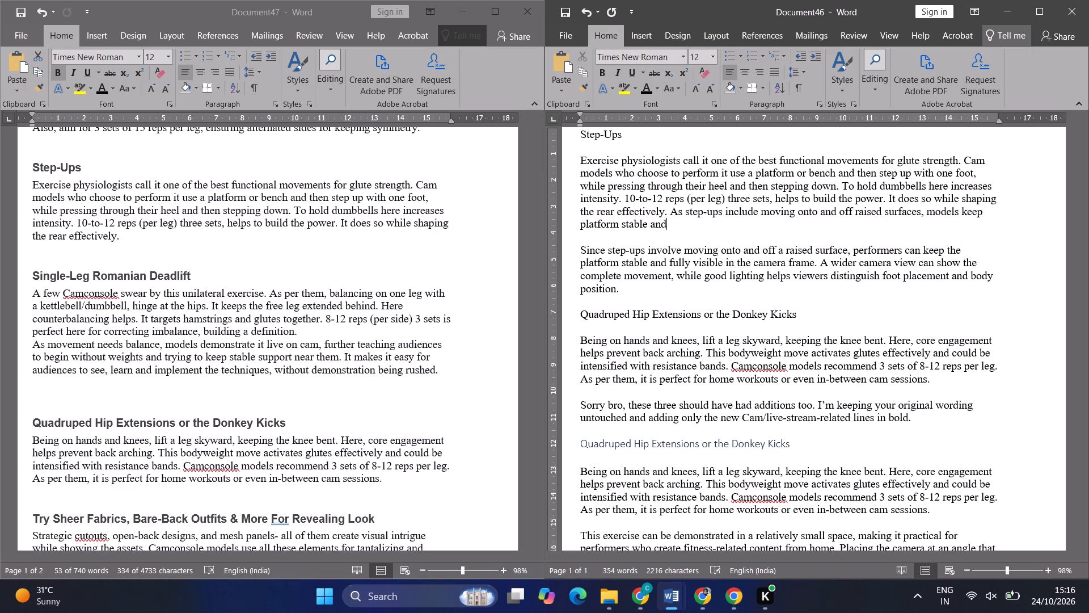
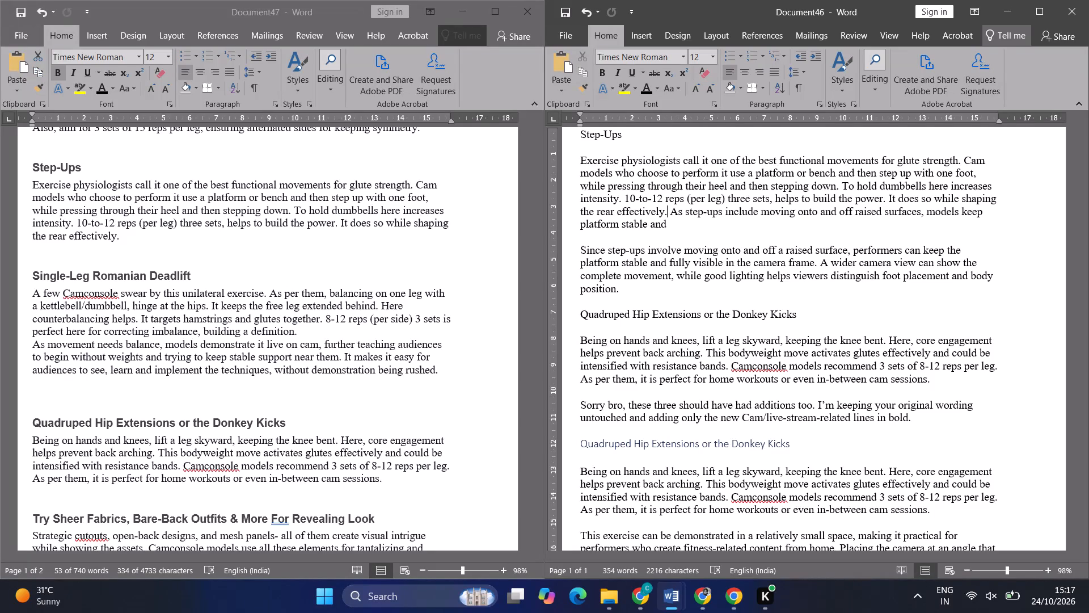
Make the added sentence "As step-ups include moving onto and off raised surfaces, models keep platform stable and" bold.
key("Right")
key("ctrl+shift+Down")
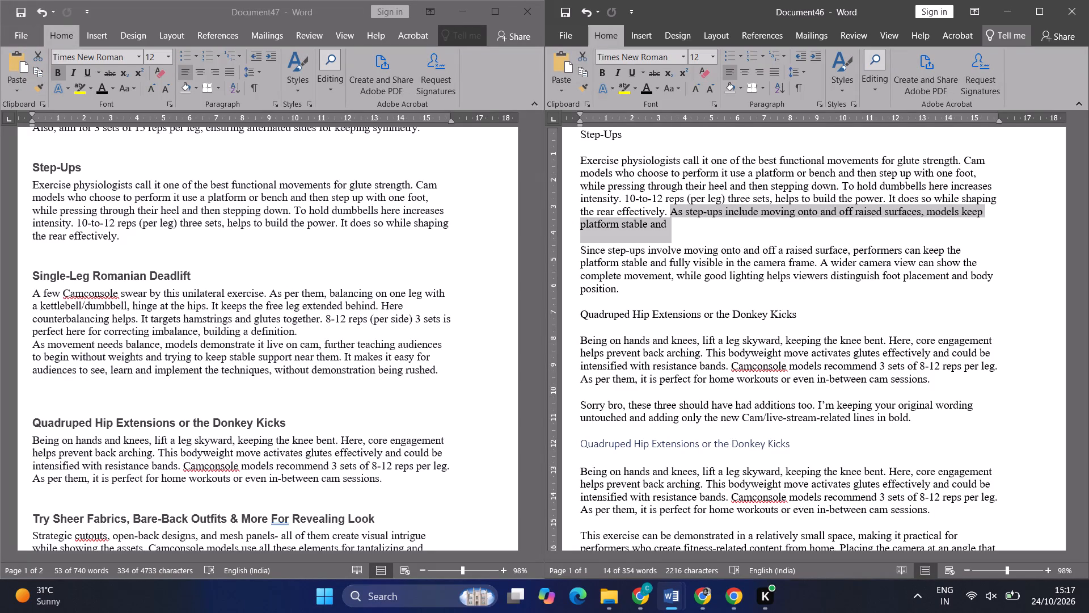
key("ctrl+b")
Complete the bold Step-Ups sentence with "visible in camera frame.".
key("End")
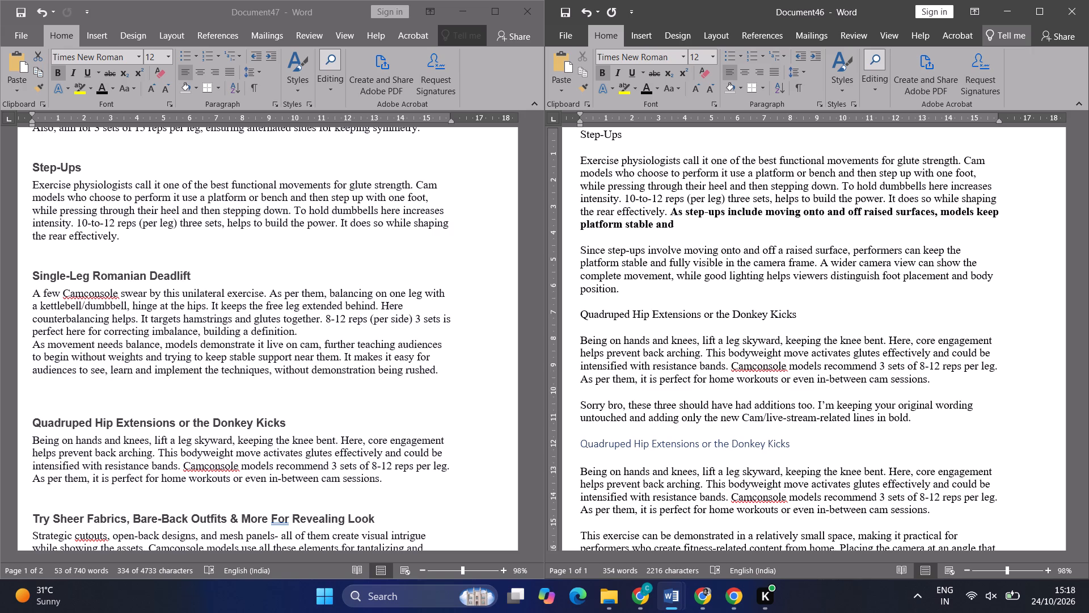
key("space")
type("visible in famer")
key("BackSpace")
key("BackSpace")
key("BackSpace")
key("BackSpace")
key("BackSpace")
type("camera frame.")
key("space")
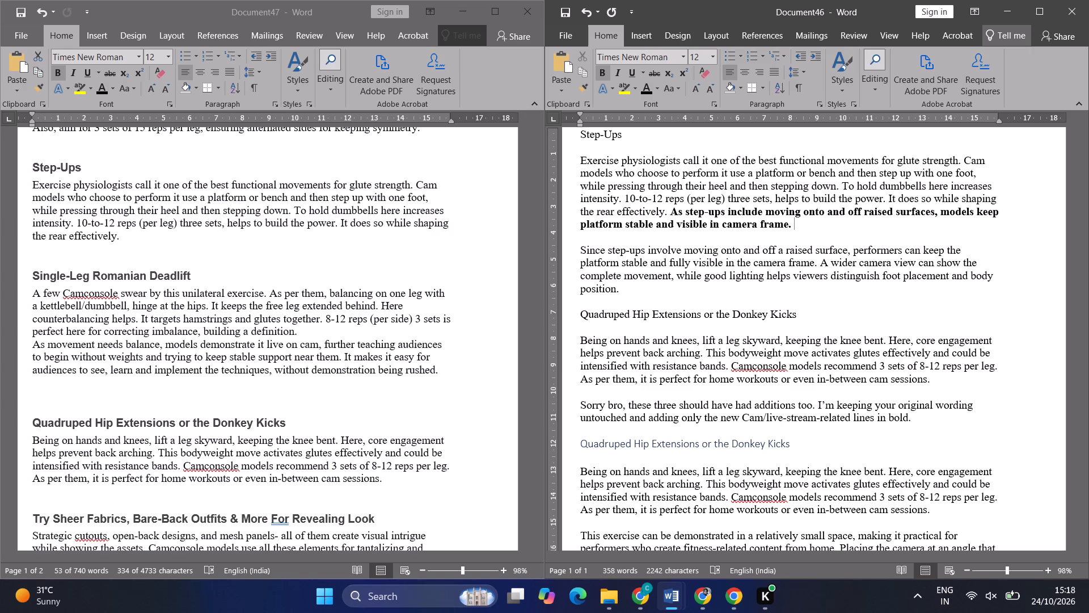
Replace "To" before "hold dumbbells" in the draft's Step-Ups paragraph with "As per them,".
key("Up")
key("Up")
key("Up")
key("ctrl+shift+Right")
key("ctrl+shift+Right")
key("ctrl+shift+Right")
key("Right")
key("ctrl+shift+Right")
type("As per them")
key("space")
key("BackSpace")
type(",")
key("space")
Make the Step-Ups paragraph bold from "As per them," through its end.
key("ctrl+shift+Left")
key("ctrl+shift+Left")
key("ctrl+shift+Left")
key("ctrl+shift+Left")
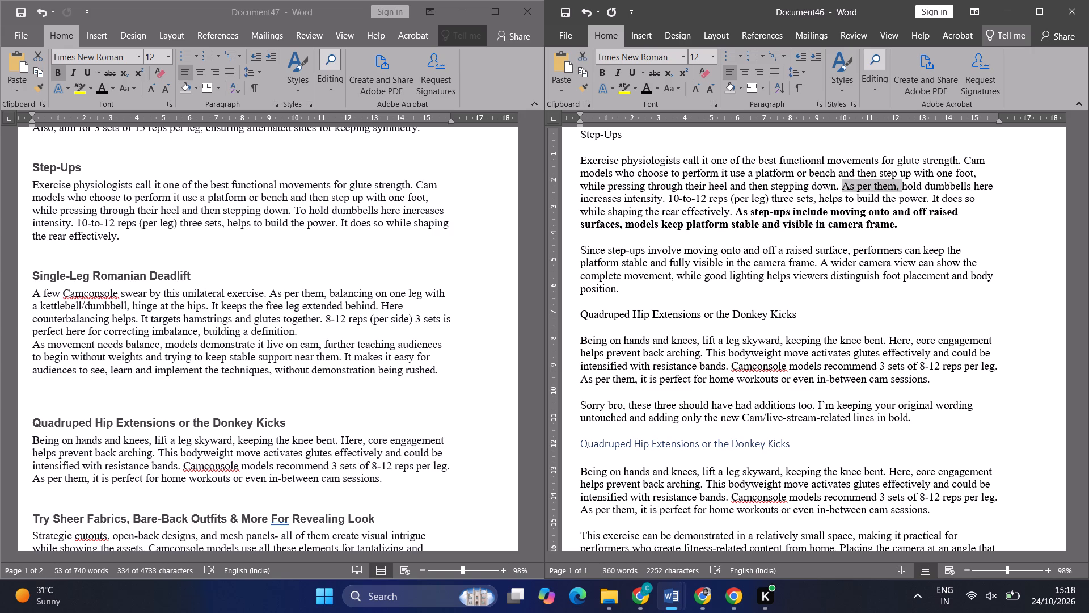
key("Left")
key("ctrl+shift+Down")
key("ctrl+b")
key("ctrl+b")
key("ctrl+b")
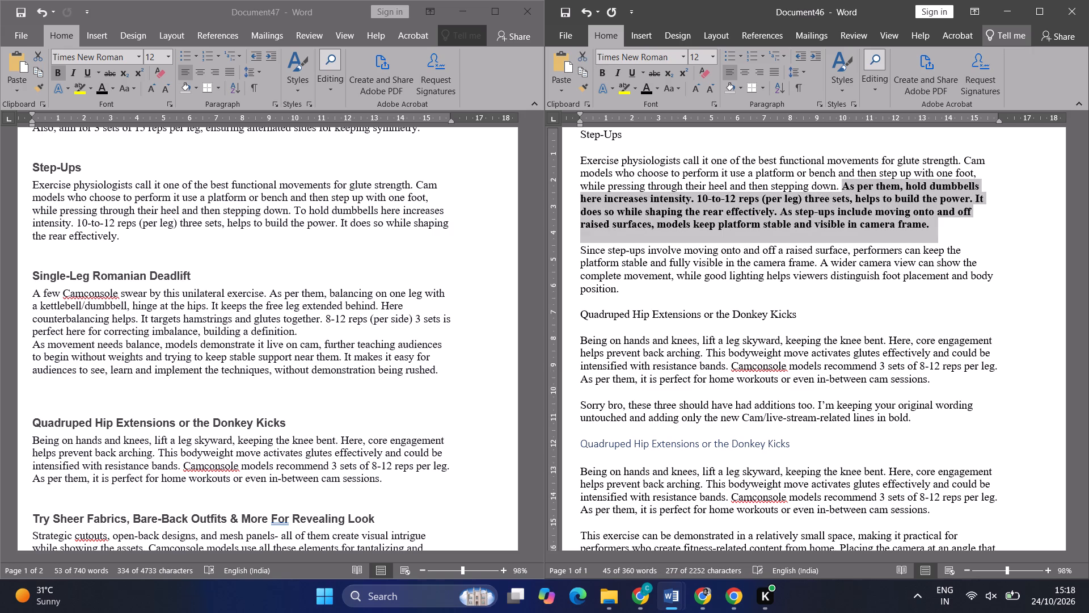
Change "hold" to "holding" before "dumbbells" in the bold Step-Ups text.
key("Left")
key("ctrl+shift+Right")
key("ctrl+shift+Right")
key("ctrl+shift+Right")
key("ctrl+shift+Right")
key("ctrl+shift+Right")
key("Right")
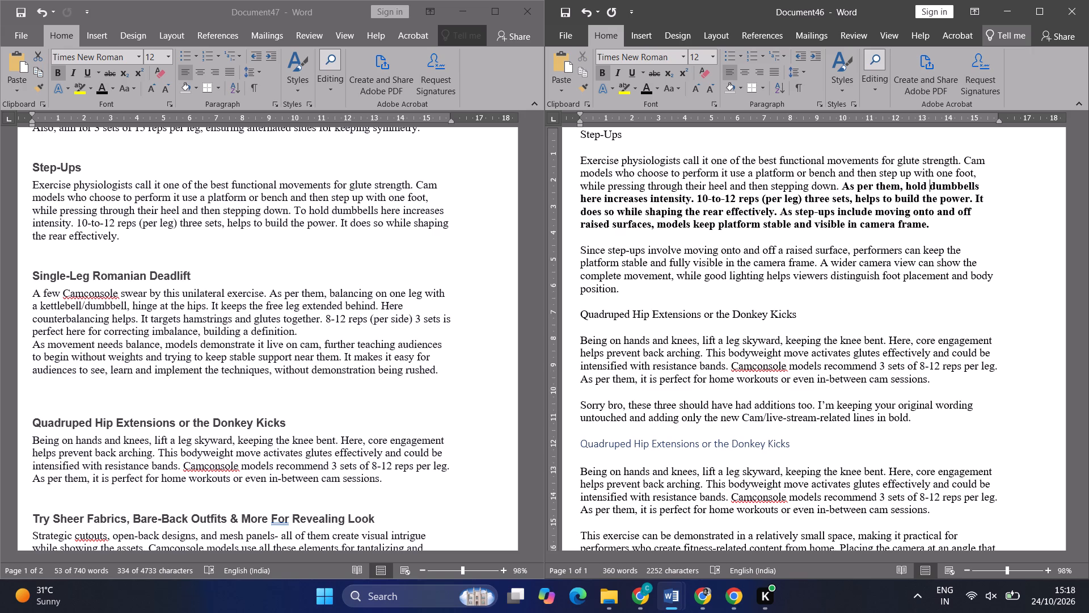
key("ctrl+shift+Left")
key("ctrl+shift+Left")
key("Left")
key("ctrl+shift+Right")
key("ctrl+shift+Right")
key("Right")
key("ctrl+shift+Right")
key("Left")
key("BackSpace")
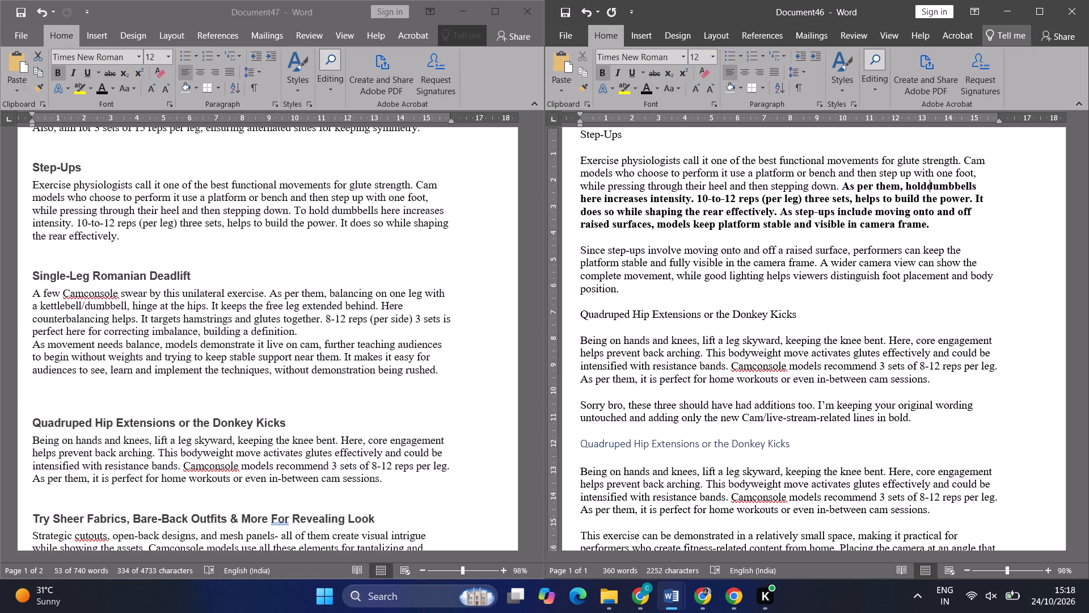
type("on")
key("BackSpace")
key("BackSpace")
type("ing")
key("space")
Reread the bold Step-Ups text from "dumbbells" through the closing sentence about the camera frame.
key("ctrl+shift+Right")
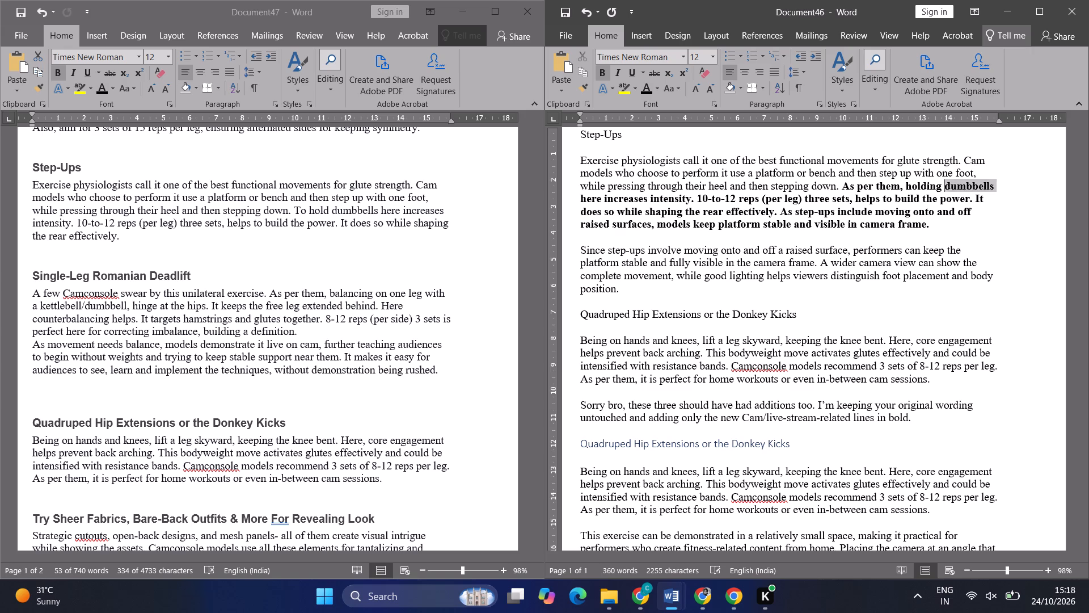
key("ctrl+shift+Right")
key("ctrl+shift+Right")
key("ctrl+shift+Right")
key("ctrl+shift+Right")
key("ctrl+shift+Right")
key("ctrl+shift+Right")
key("ctrl+shift+Right")
key("ctrl+shift+Right")
key("ctrl+shift+Right")
key("ctrl+shift+Right")
key("ctrl+shift+Right")
key("ctrl+shift+Right")
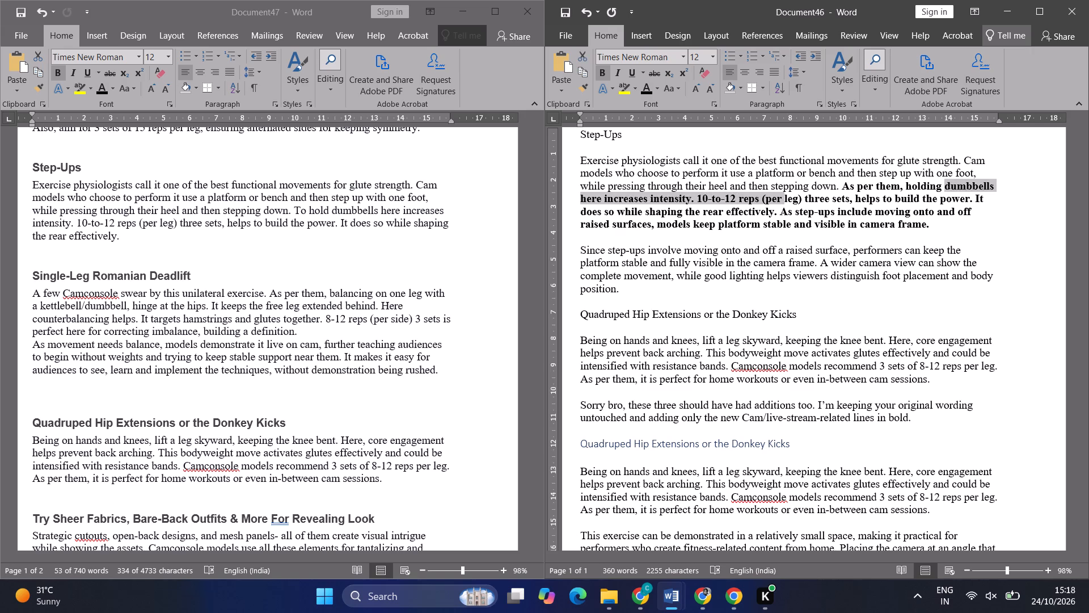
key("ctrl+shift+Right")
key("ctrl+shift+Right")
key("ctrl+shift+Right")
key("ctrl+shift+Right")
key("ctrl+shift+Right")
key("ctrl+shift+Right")
key("Right")
key("ctrl+shift+Right")
key("ctrl+shift+Right")
key("ctrl+shift+Right")
key("ctrl+shift+Right")
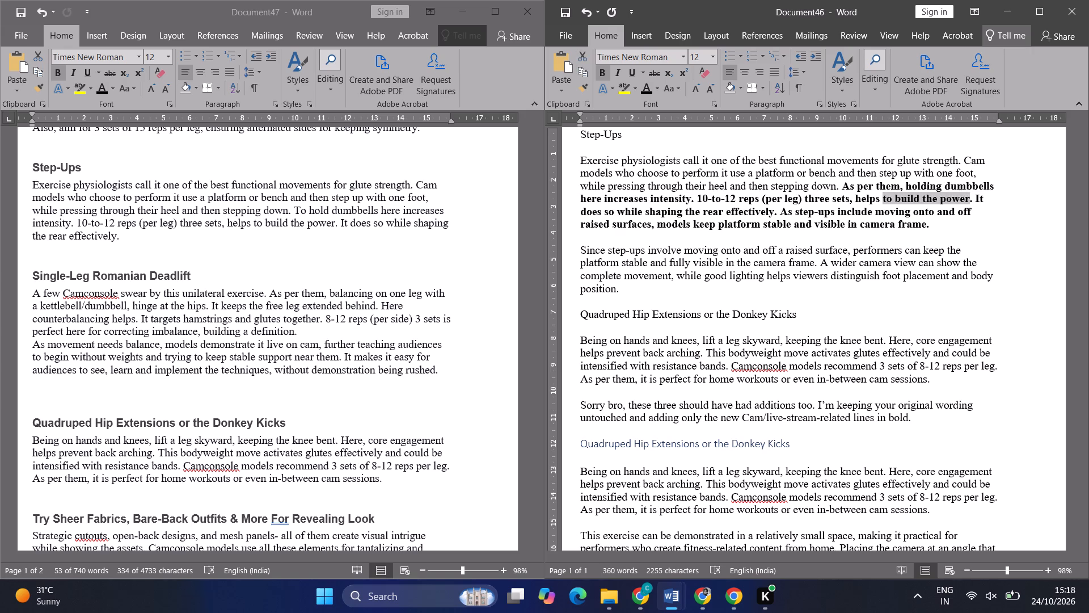
key("Right")
key("ctrl+shift+Right")
key("Left")
key("ctrl+shift+Left")
key("Right")
key("Right")
key("Right")
key("ctrl+shift+Right")
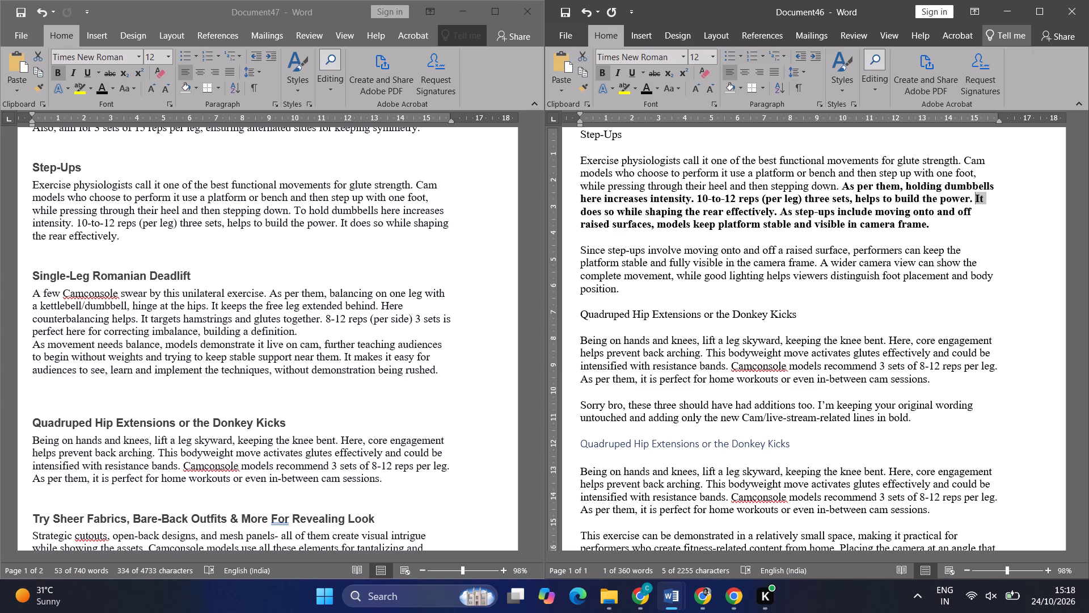
key("ctrl+shift+Right")
key("ctrl+shift+Right")
key("ctrl+shift+Right")
key("Right")
key("ctrl+shift+Left")
key("Left")
key("ctrl+shift+Right")
key("ctrl+shift+Right")
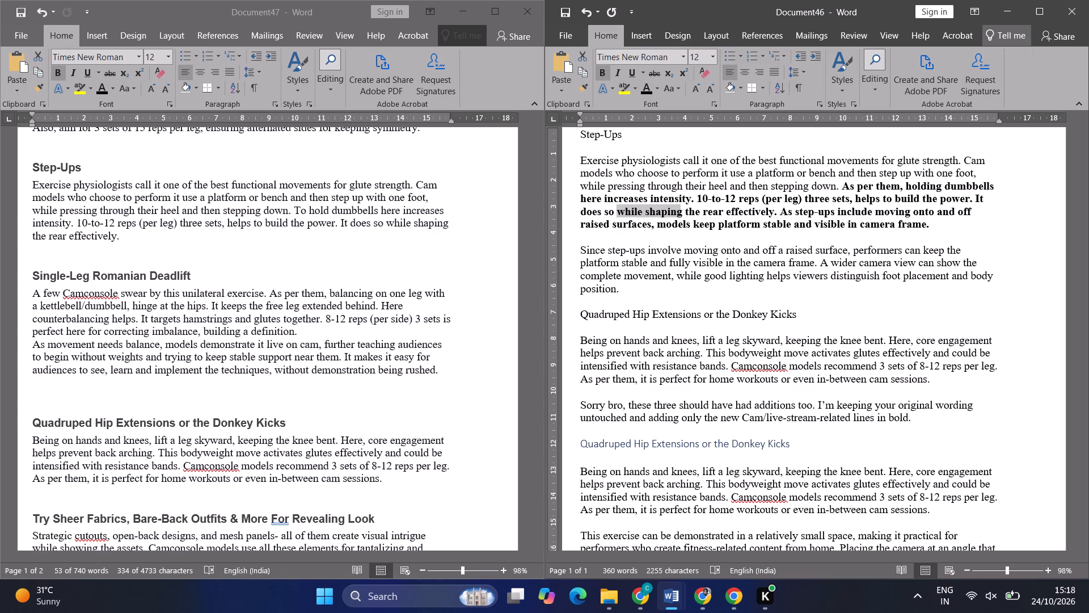
key("ctrl+shift+Right")
key("Right")
key("ctrl+shift+Right")
key("ctrl+shift+Right")
key("ctrl+shift+Right")
key("ctrl+shift+Right")
key("ctrl+shift+Right")
key("Right")
key("ctrl+shift+Right")
key("Right")
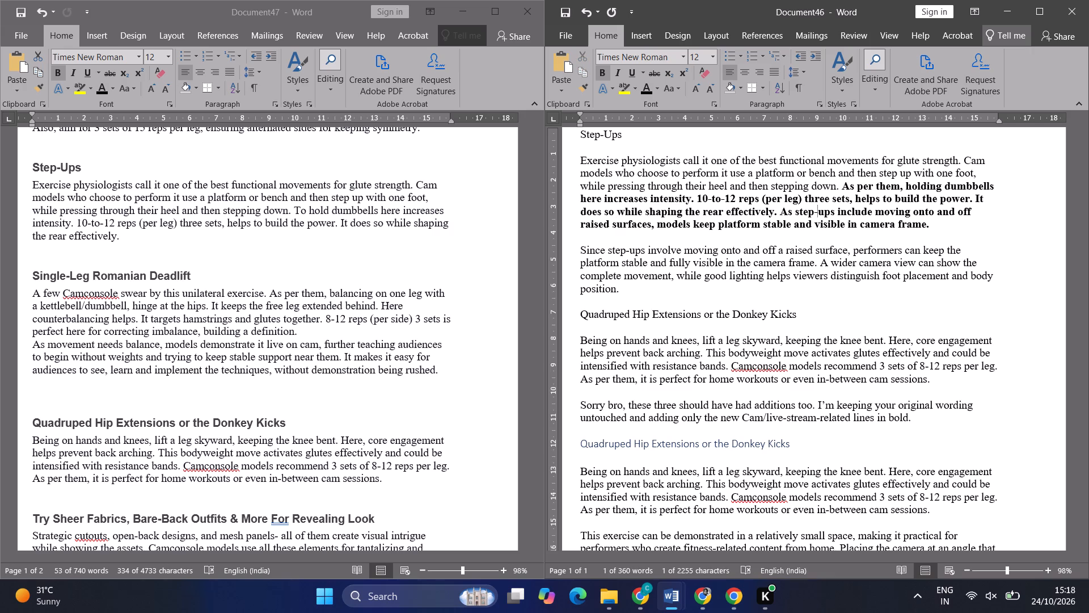
key("ctrl+shift+Left")
key("ctrl+shift+Left")
key("ctrl+shift+Left")
key("Left")
key("ctrl+shift+Right")
key("ctrl+shift+Right")
key("ctrl+shift+Right")
key("ctrl+shift+Right")
key("ctrl+shift+Right")
key("ctrl+shift+Right")
key("ctrl+shift+Right")
key("ctrl+shift+Right")
key("ctrl+shift+Right")
key("ctrl+shift+Right")
key("ctrl+shift+Right")
key("ctrl+shift+Right")
key("ctrl+shift+Right")
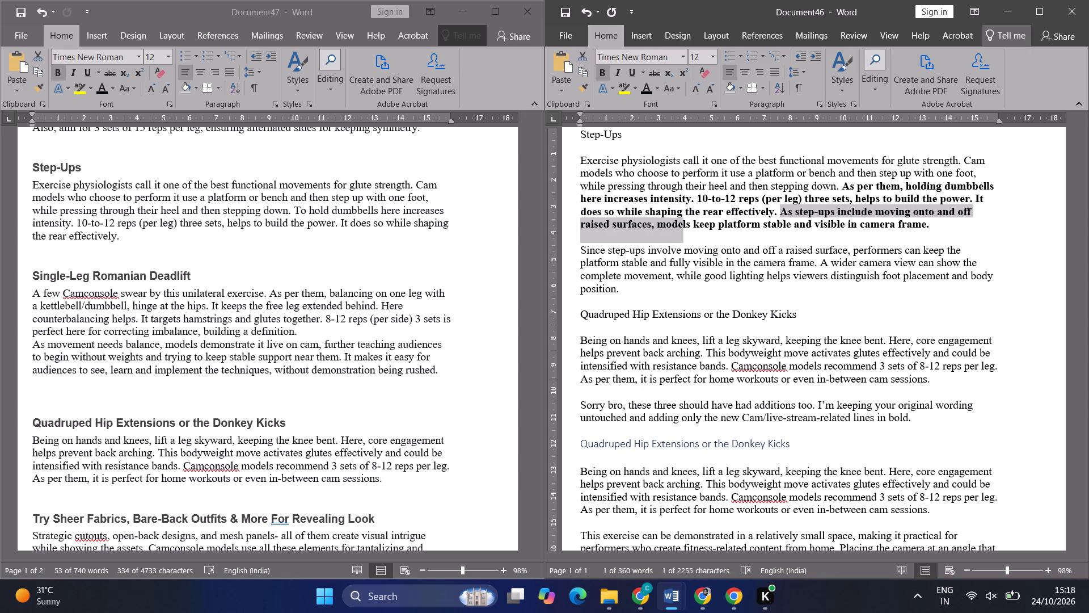
key("ctrl+shift+Right")
key("ctrl+shift+Right")
key("ctrl+shift+Right")
key("ctrl+shift+Right")
key("Right")
key("ctrl+shift+Right")
key("ctrl+shift+Right")
key("ctrl+shift+Right")
key("ctrl+shift+Right")
key("ctrl+shift+Right")
key("Right")
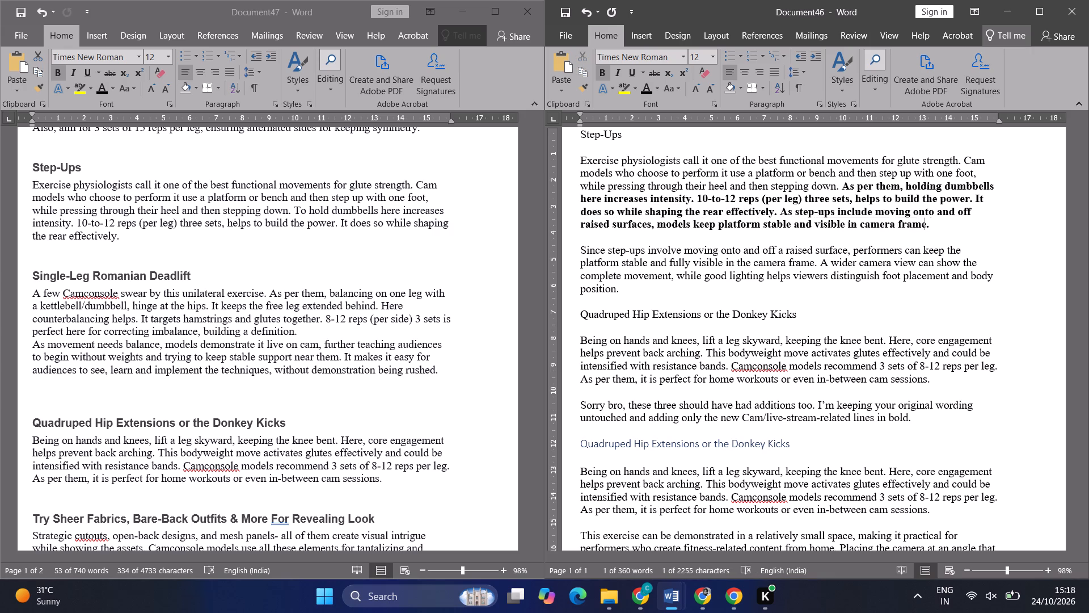
Insert "many times showing" after "models keep platform" in the bold Step-Ups sentence.
key("ctrl+shift+Left")
key("ctrl+shift+Left")
key("ctrl+shift+Left")
key("ctrl+shift+Left")
key("ctrl+shift+Left")
key("ctrl+shift+Left")
key("ctrl+shift+Left")
key("Left")
type("many tu")
key("BackSpace")
type("imes showing")
key("space")
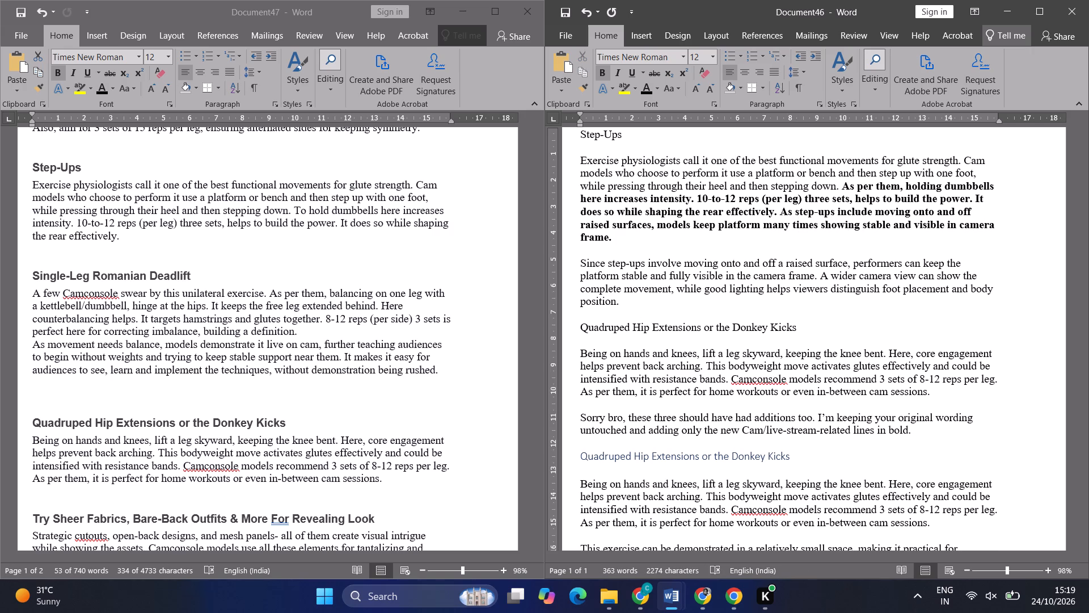
Move the words "many times showing" to the end of the Step-Ups paragraph, after "camera frame.".
key("ctrl+shift+Left")
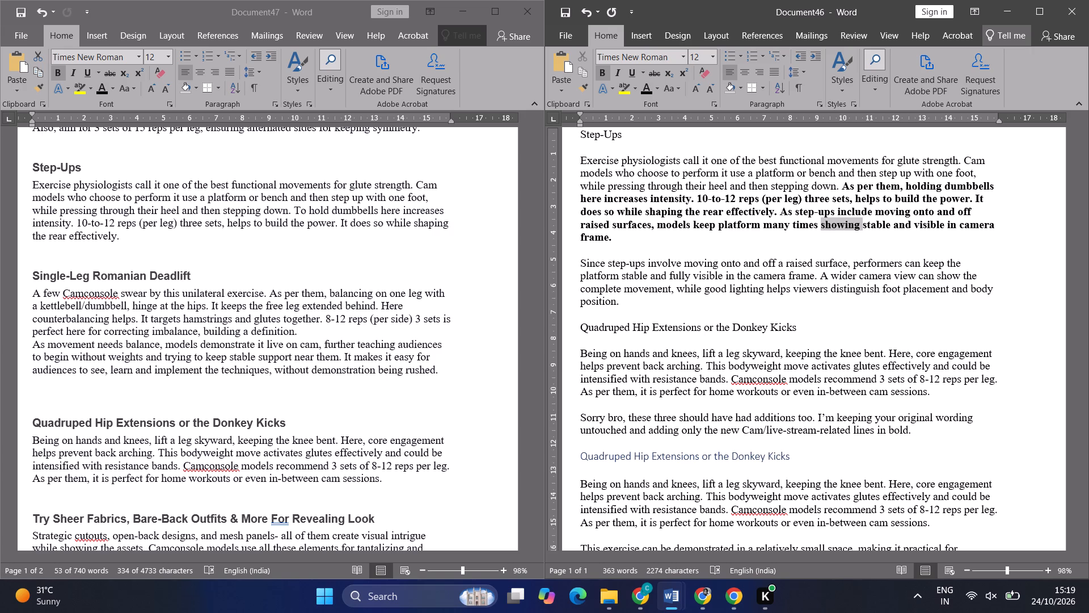
key("ctrl+shift+Left")
key("ctrl+shift+Left")
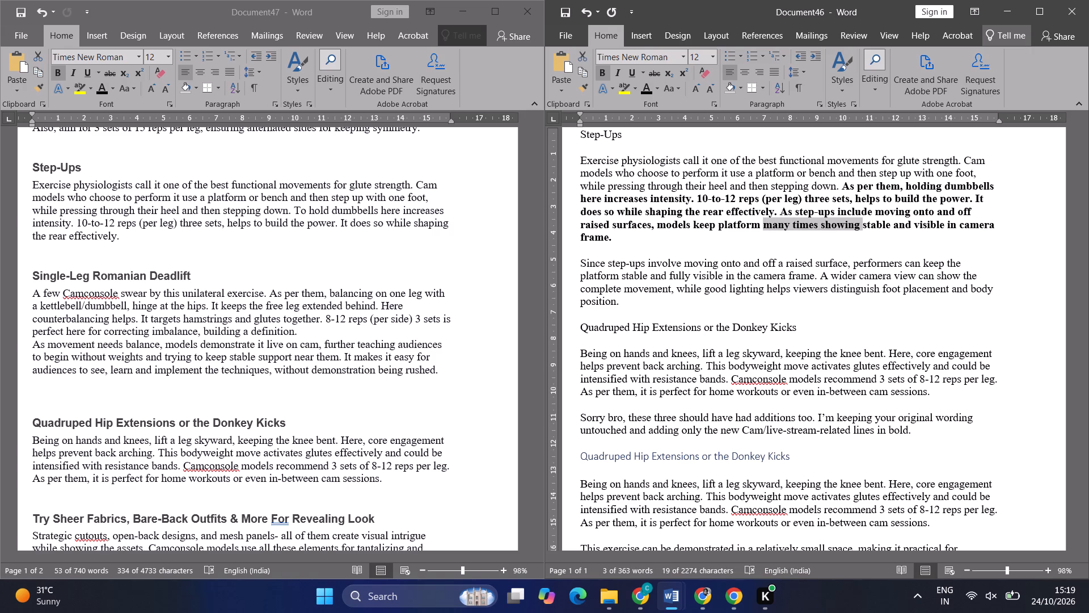
key("ctrl+x")
key("End")
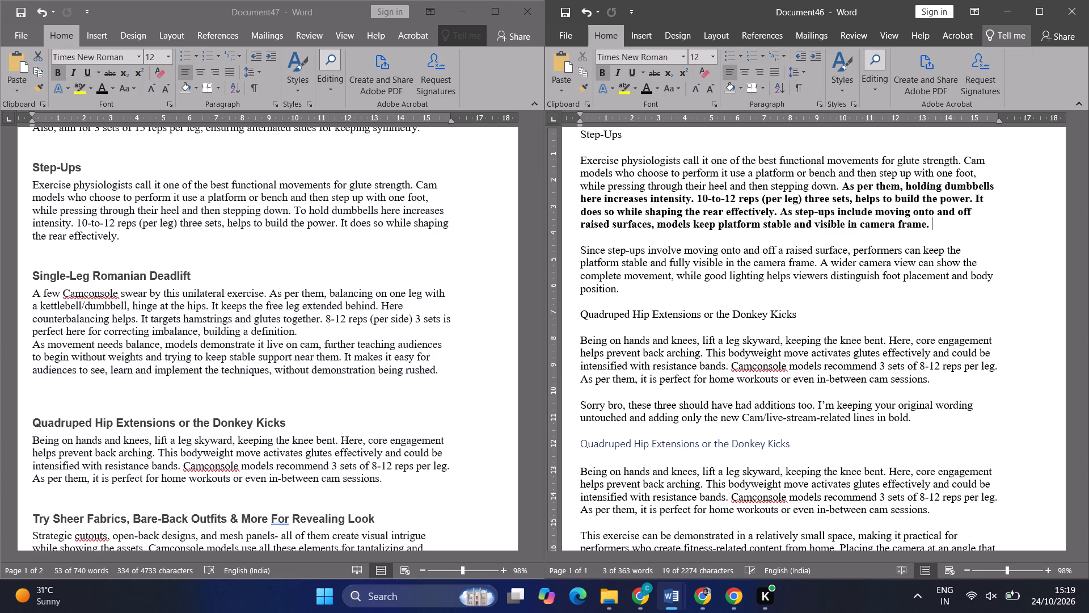
key("space")
key("BackSpace")
key("ctrl+v")
key("ctrl+shift+Left")
key("ctrl+shift+Left")
key("ctrl+shift+Left")
key("Left")
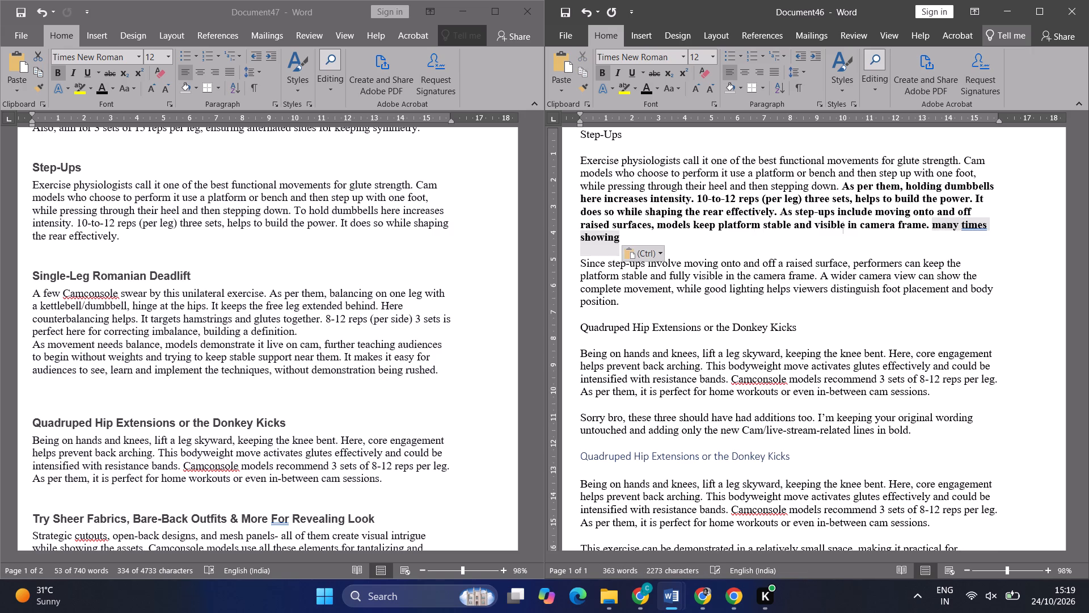
Capitalise "many" as "Many" at the start of the last bold sentence in the Step-Ups paragraph.
key("Right")
key("shift+BackSpace")
key("shift+m")
key("End")
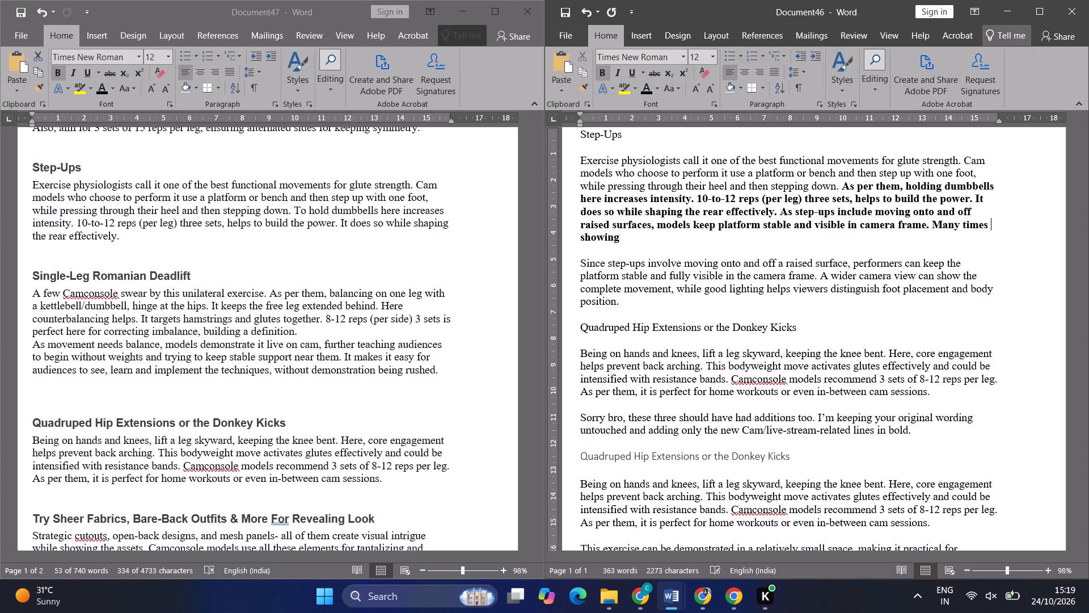
Replace "times showing" with "who choose to show" after "Many" in the last bold Step-Ups sentence.
key("Down")
key("ctrl+shift+Left")
key("Left")
key("ctrl+shift+Left")
key("Left")
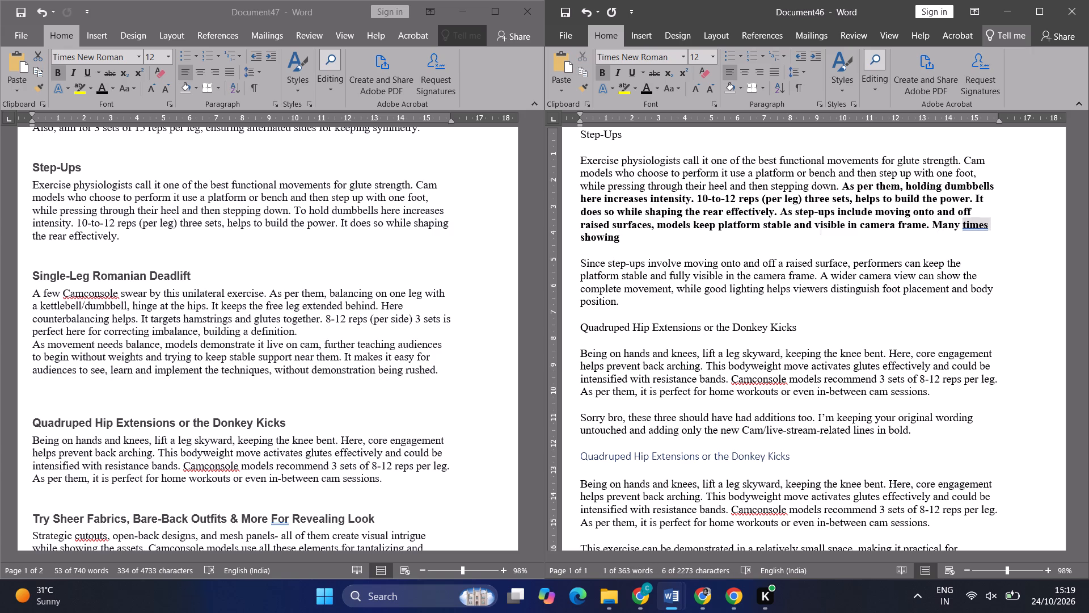
key("ctrl+shift+Right")
type("who choose to")
key("space")
type("show")
key("ctrl+shift+Right")
key("BackSpace")
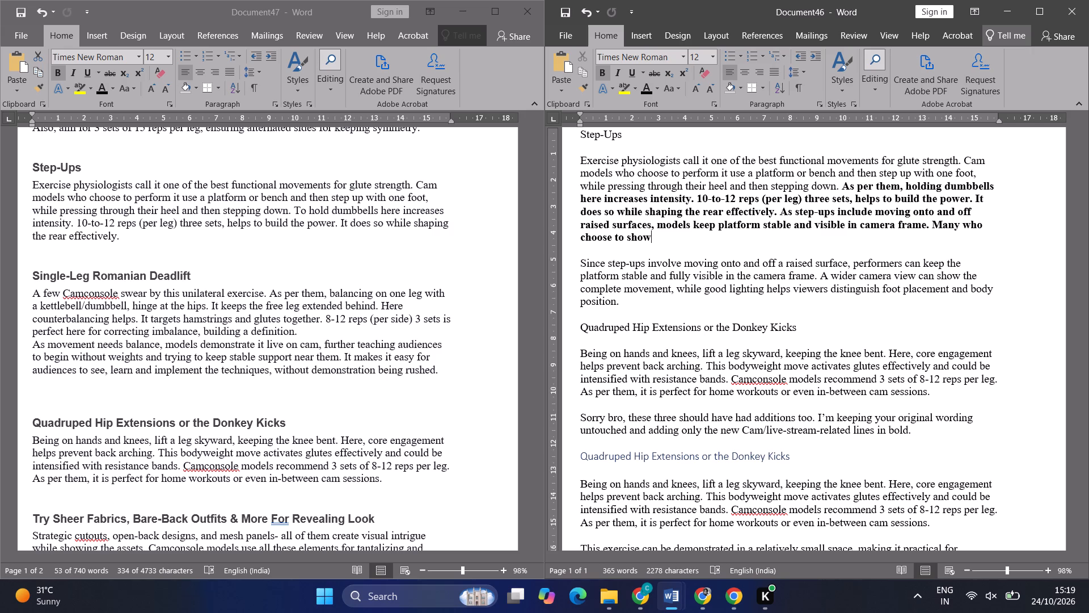
Continue the last bold Step-Ups sentence after "show" with ", choose wide".
type(", choose wide")
key("space")
Insert "on-cam" after "show" in the last bold Step-Ups sentence.
key("ctrl+shift+Left")
key("ctrl+shift+Left")
key("ctrl+shift+Left")
key("ctrl+shift+Left")
key("Left")
key("ctrl+shift+Right")
key("Right")
key("space")
type("on-cam")
Add "camera view" after "choose wide" at the end of the bold Step-Ups text.
key("End")
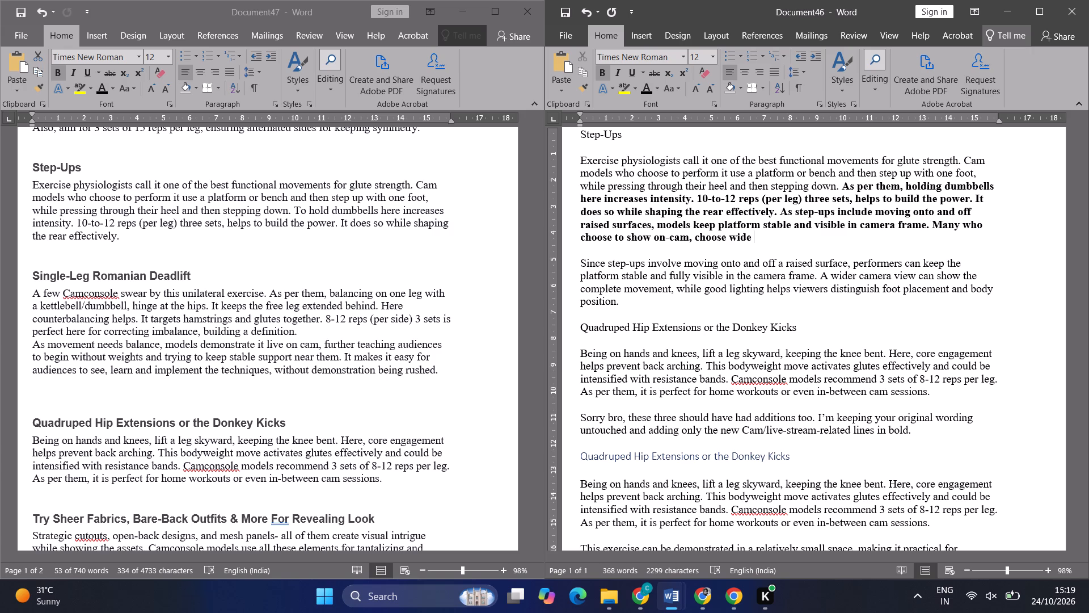
type("camera view")
Reread the last bold Step-Ups sentence from "show on-cam" through "camera view".
key("ctrl+shift+Left")
key("ctrl+shift+Left")
key("ctrl+shift+Left")
key("ctrl+shift+Left")
key("ctrl+shift+Left")
key("ctrl+shift+Left")
key("ctrl+shift+Left")
key("Left")
key("ctrl+shift+Right")
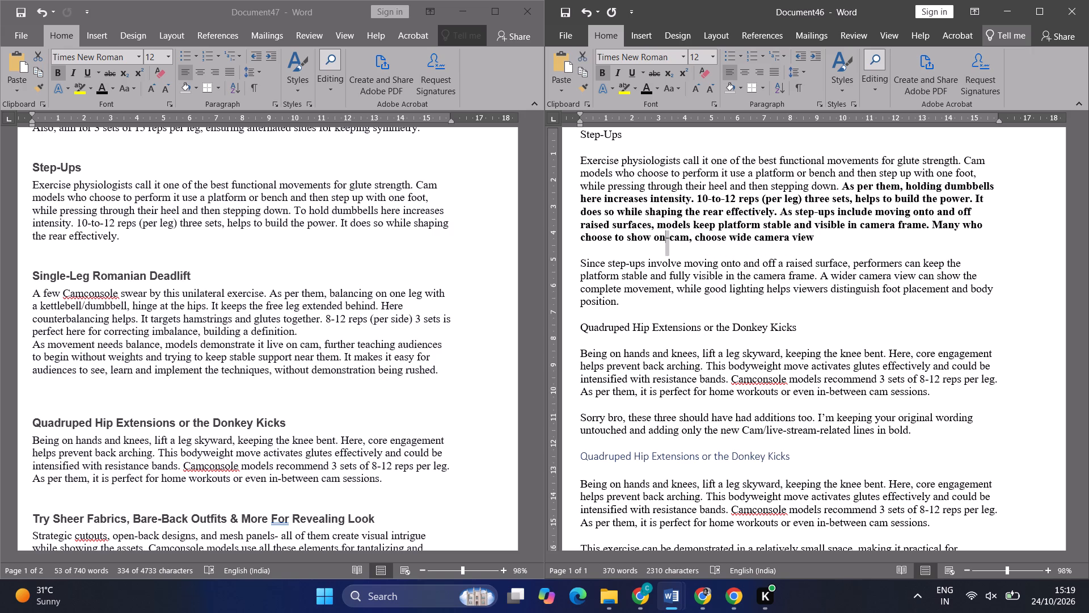
key("ctrl+shift+Right")
key("ctrl+shift+Right")
key("Right")
key("ctrl+shift+Right")
key("ctrl+shift+Right")
key("ctrl+shift+Right")
key("ctrl+shift+Right")
key("End")
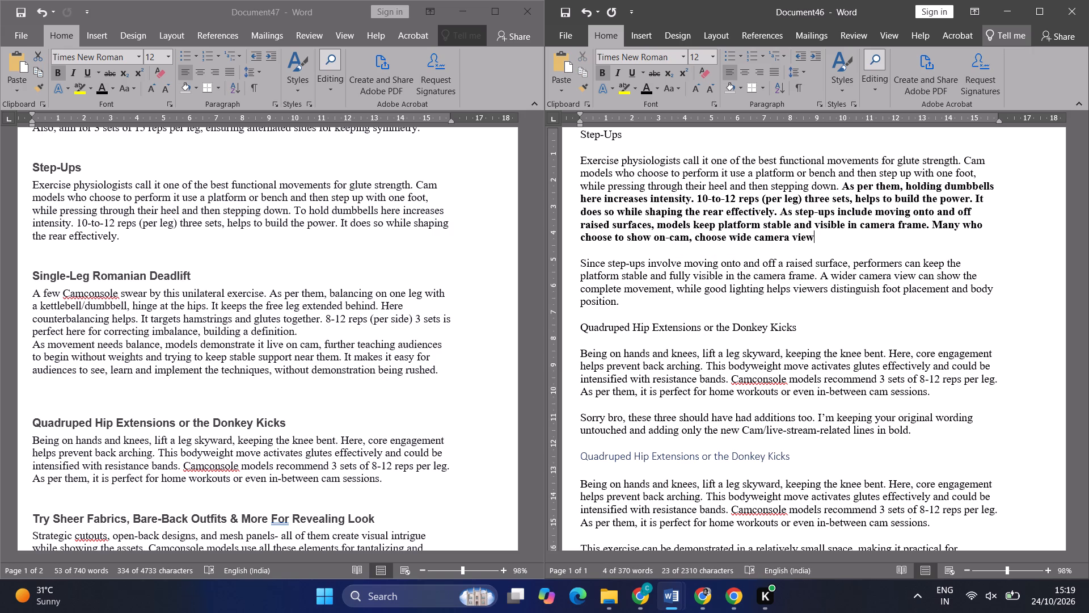
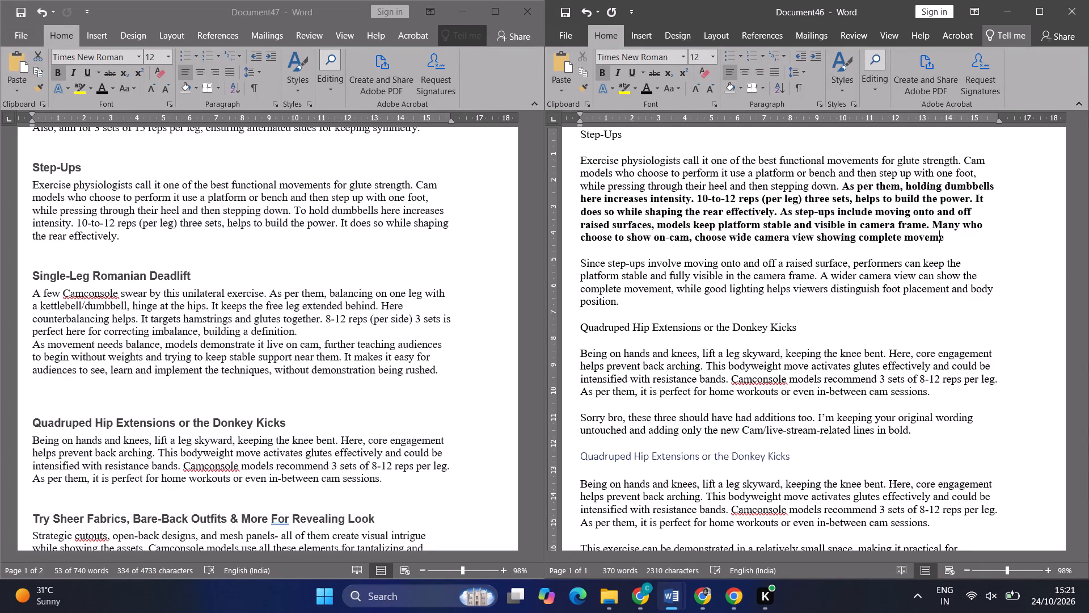
Finish the bold Step-Ups clause after "camera view" with "showing complete movement".
key("BackSpace")
key("BackSpace")
key("BackSpace")
key("BackSpace")
key("BackSpace")
key("BackSpace")
key("BackSpace")
key("space")
key("BackSpace")
Add the bold sentence "They also use good lighting letting viewers distinguish body positioning and foot placement." to the Step-Ups paragraph.
type(". they also use good lighting letting viewers distingusih")
key("space")
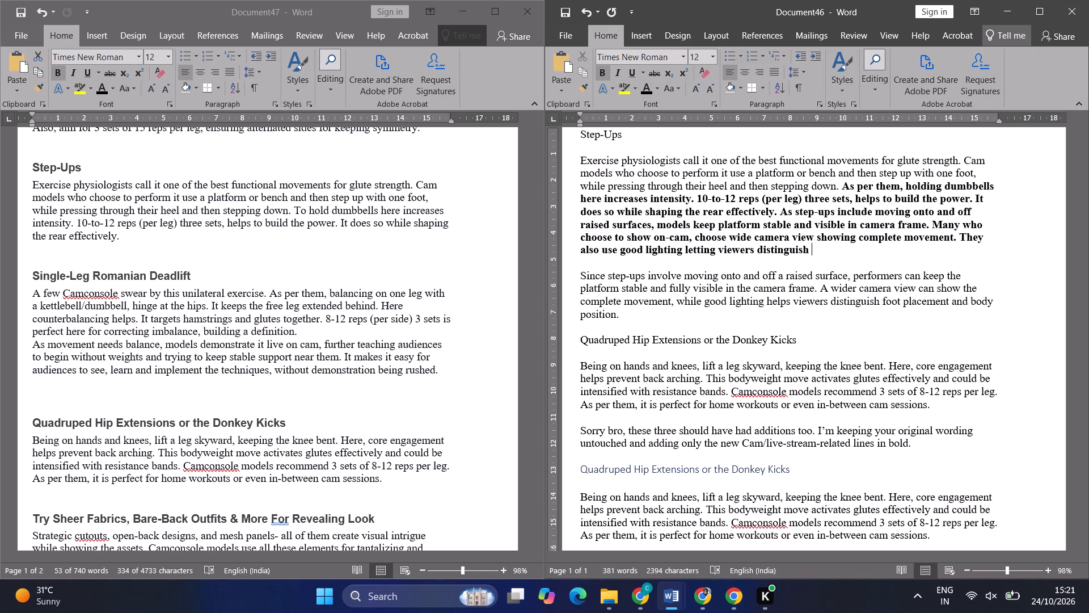
type("bd")
key("BackSpace")
type("ody positioning and bo")
key("BackSpace")
key("BackSpace")
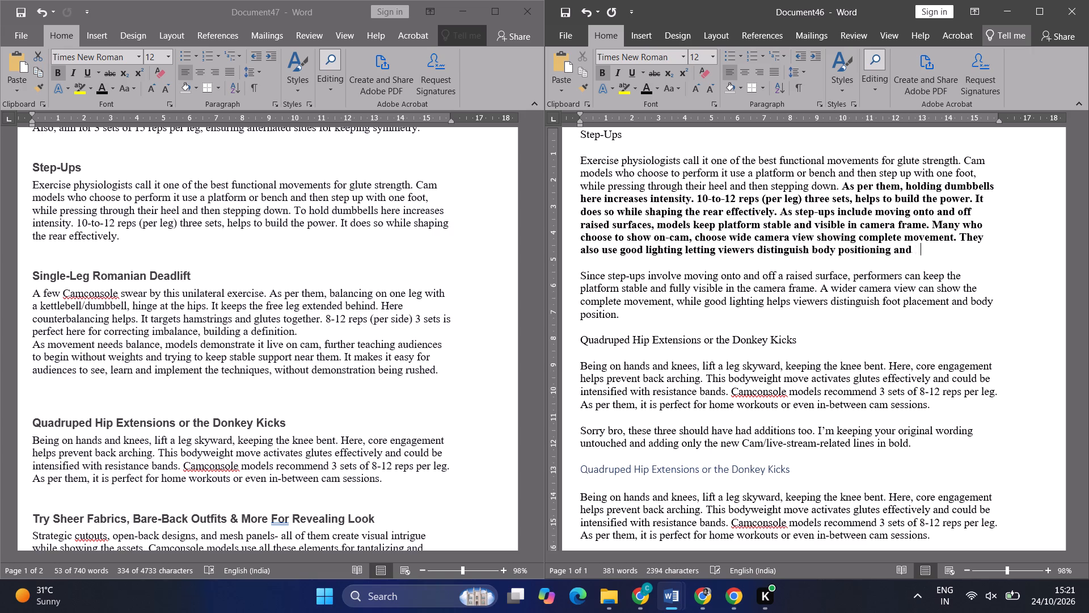
type("foot placeen")
key("BackSpace")
key("BackSpace")
type("ment.")
Delete the source paragraph starting "Since step-ups involve moving" below the rewritten Step-Ups text.
key("Right")
key("ctrl+shift+Down")
key("BackSpace")
Copy the complete Step-Ups paragraph from the Word draft into the empty Grammarly document.
key("ctrl+shift+Up")
key("ctrl+c")
key("alt+Tab")
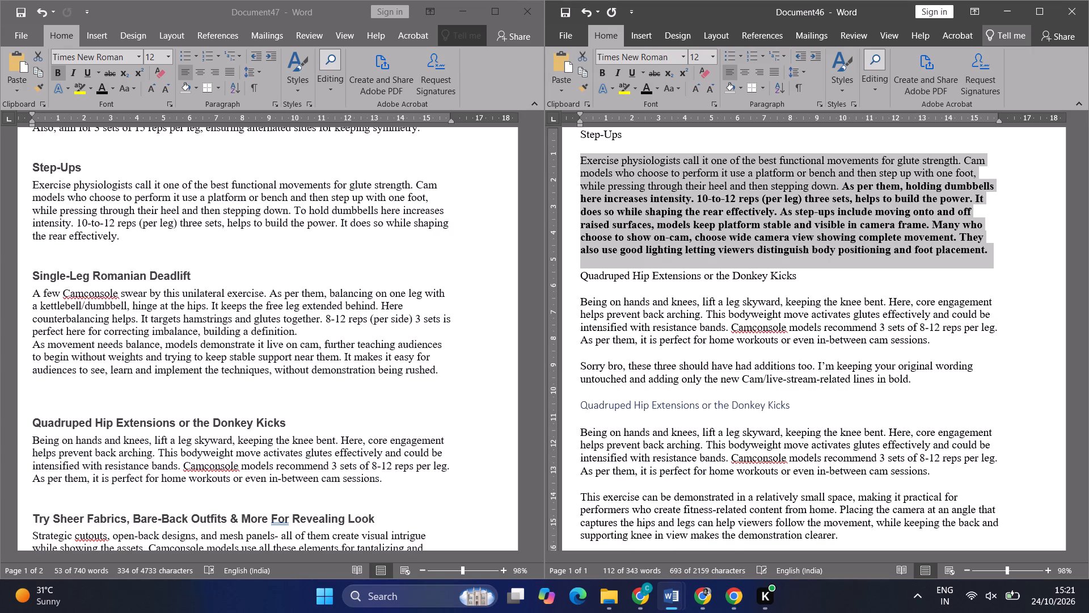
key("alt+Right")
key("ctrl+v")
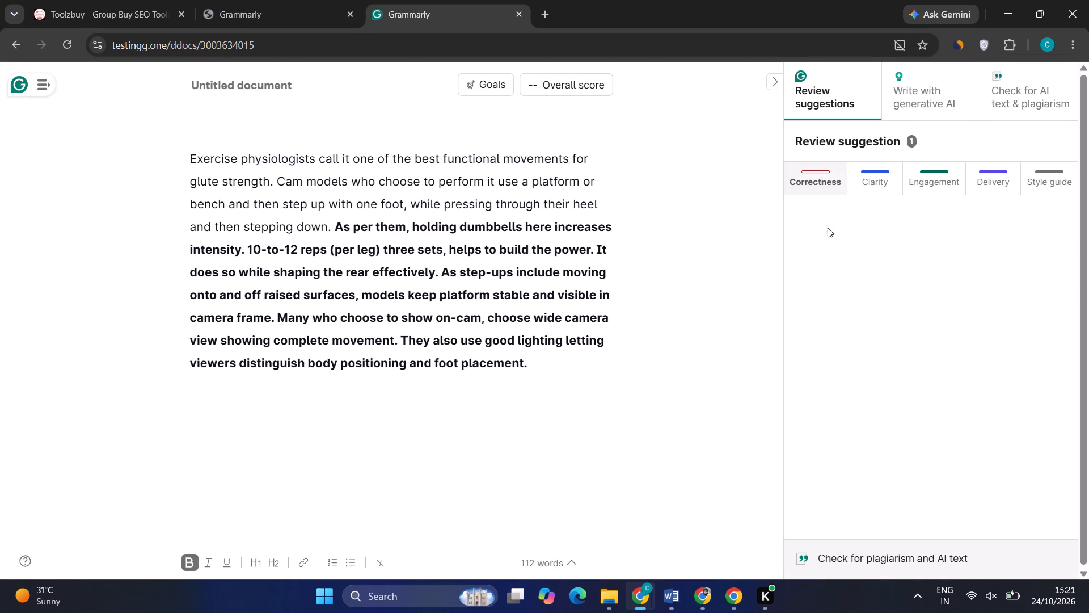
Accept all Grammarly correctness suggestions for the Step-Ups paragraph, including "According to" and "a wide camera view".
left_click(846, 228)
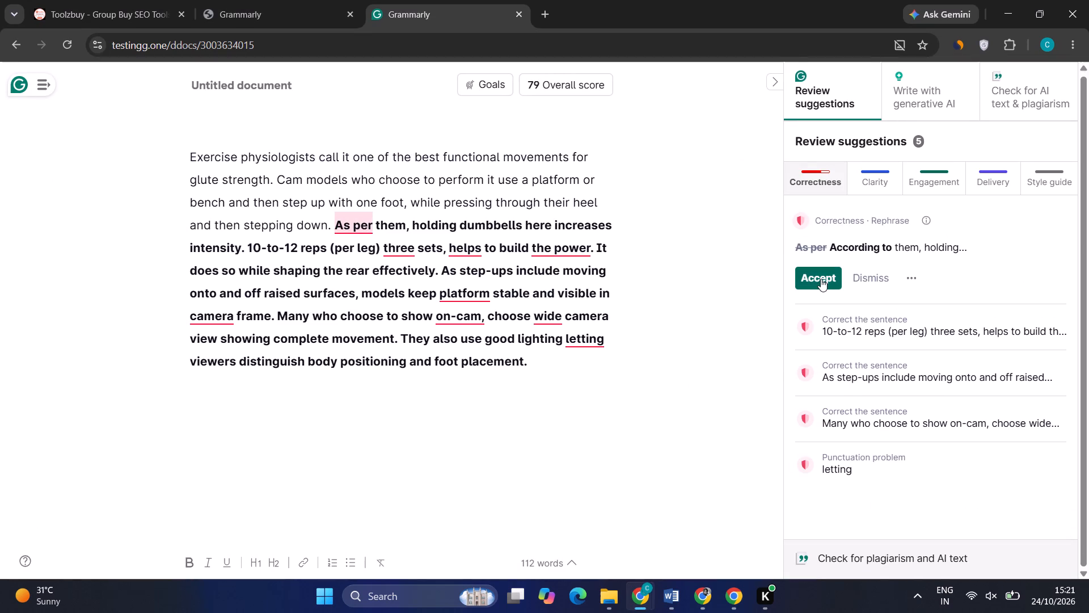
left_click(820, 281)
left_click(820, 295)
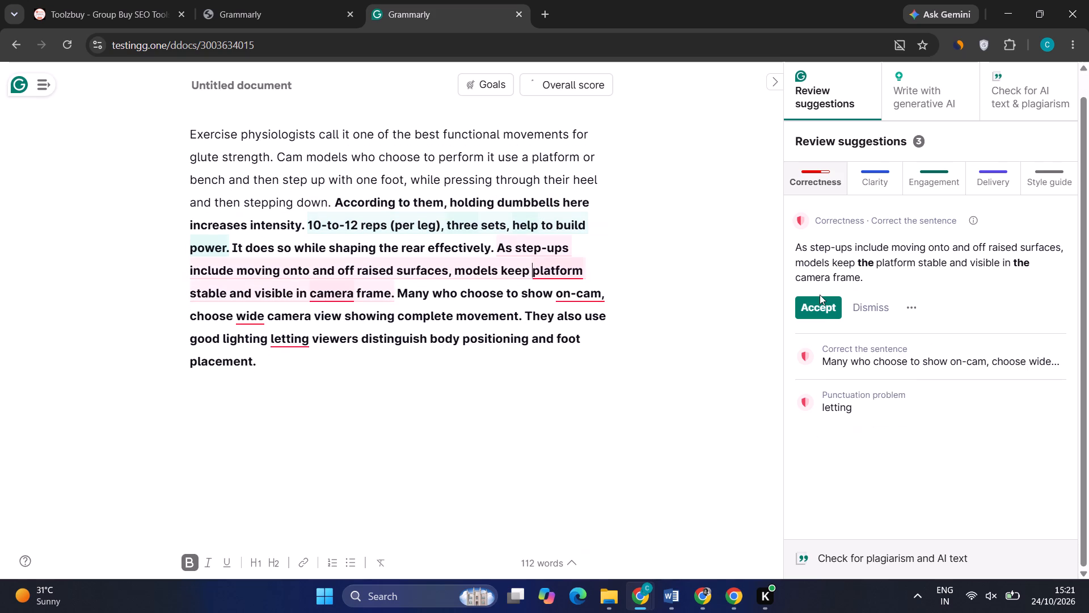
left_click(822, 306)
left_click(822, 294)
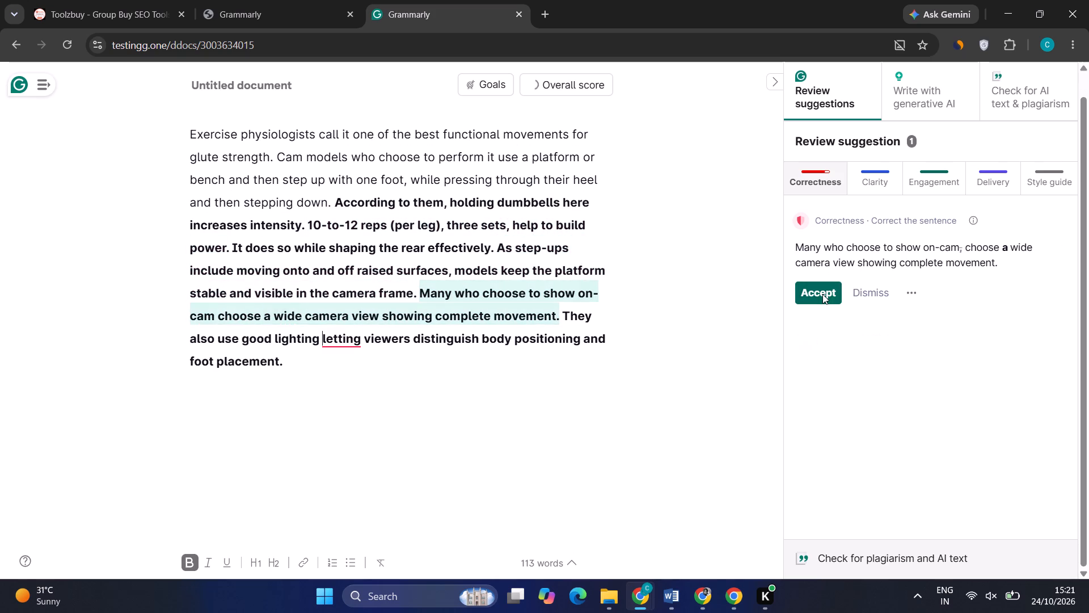
left_click(825, 281)
Cut the corrected paragraph from Grammarly and paste it over the old Step-Ups paragraph in the Google Docs article.
triple_click(515, 284)
key("ctrl+x")
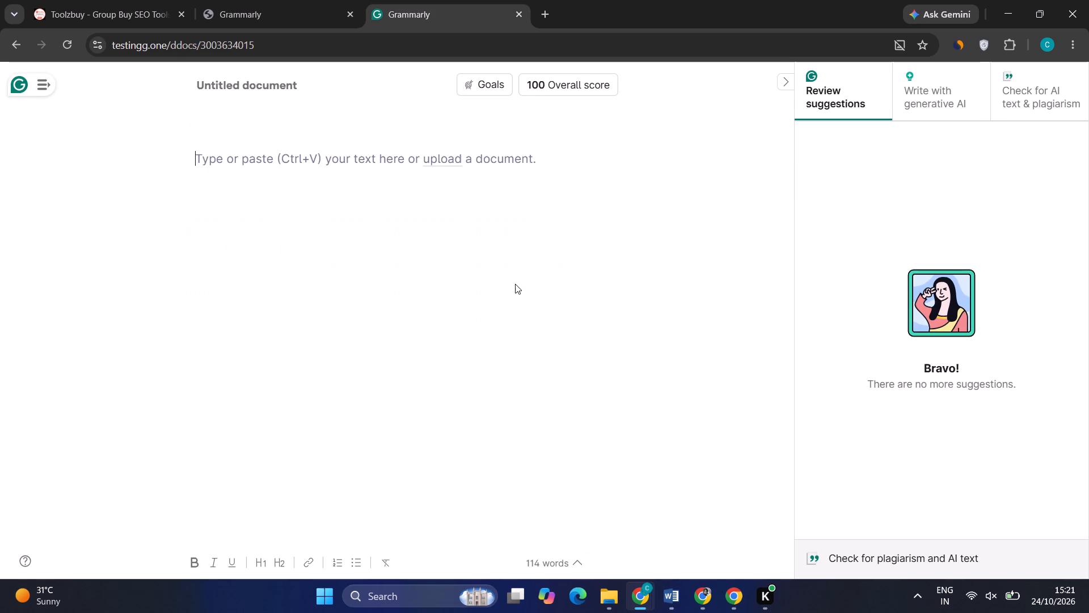
key("alt+Tab")
key("alt+Tab")
key("alt+Tab")
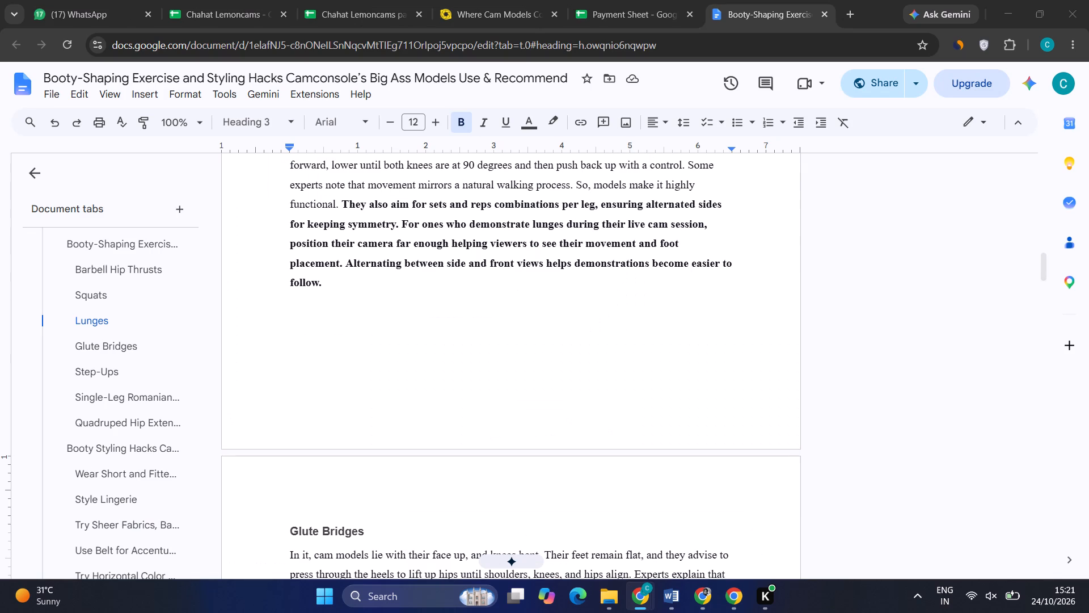
scroll(515, 284, "down", 2)
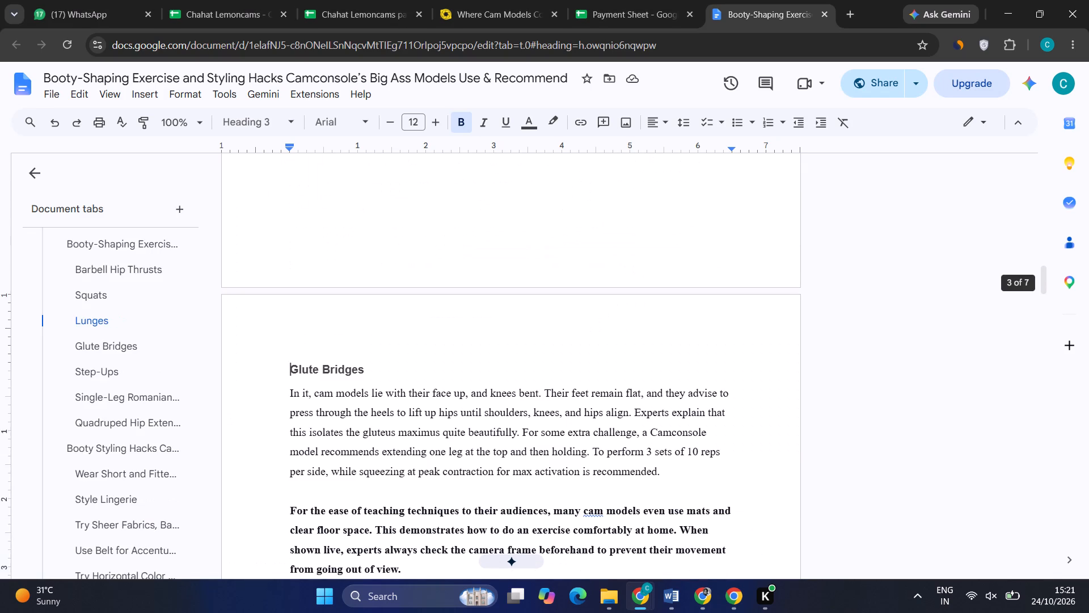
scroll(515, 284, "down", 5)
key("alt+Tab")
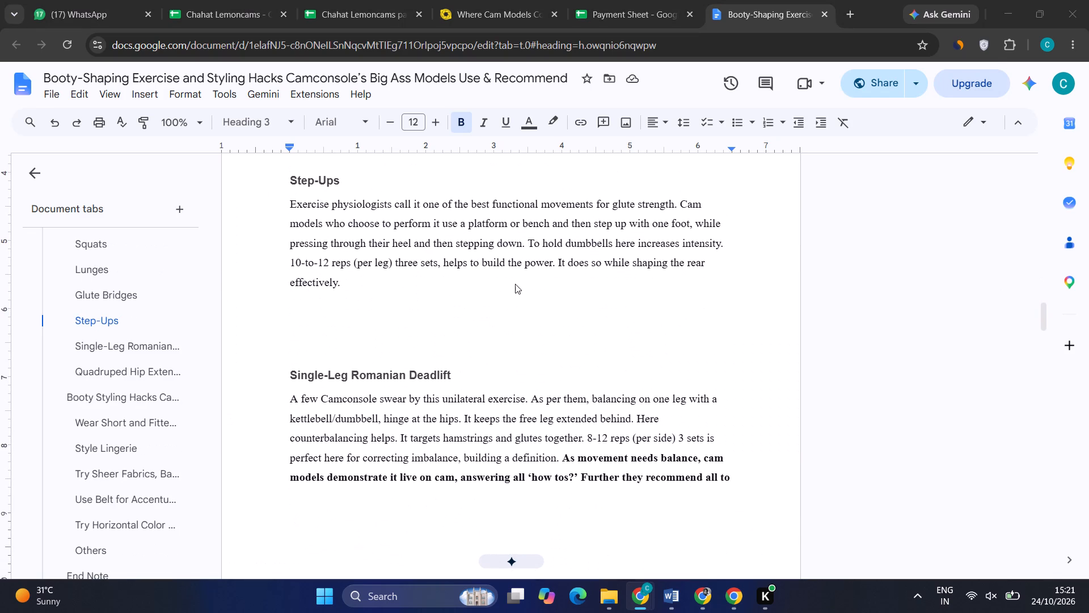
key("alt+Tab")
key("alt+Tab")
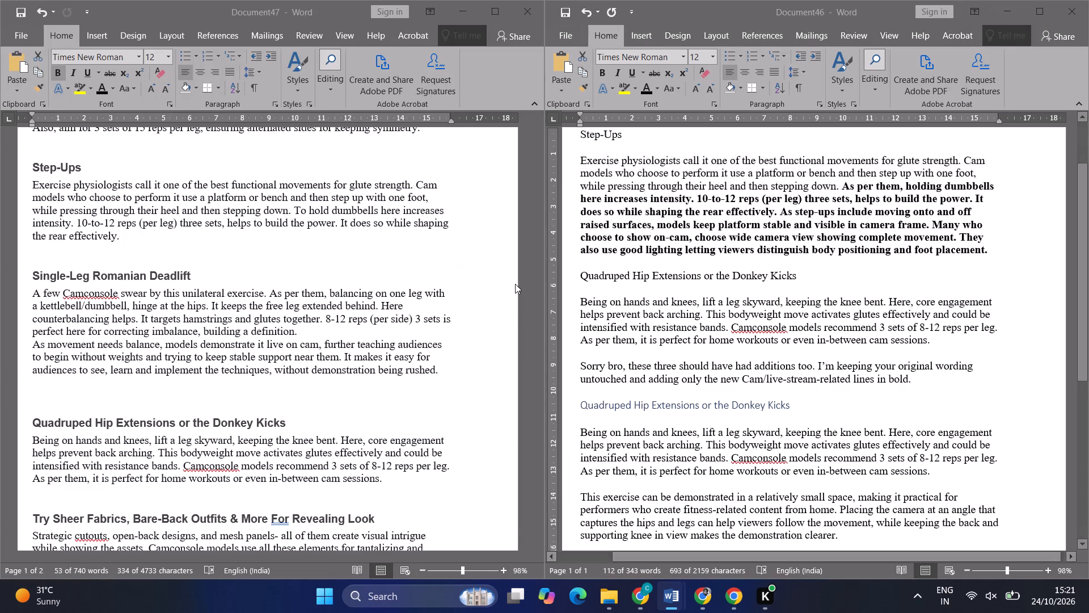
triple_click(443, 227)
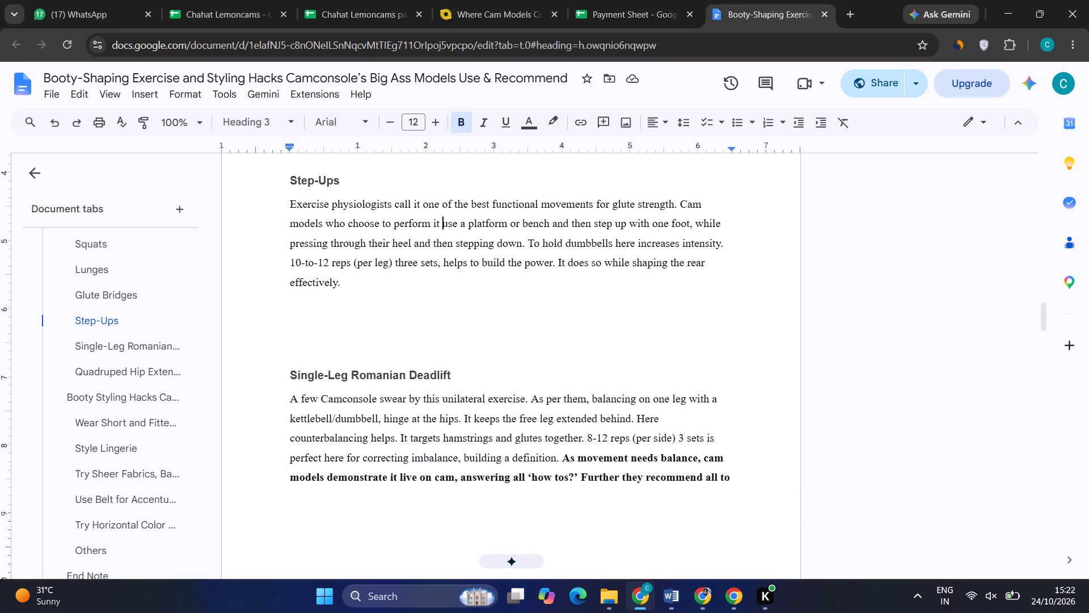
key("ctrl+v")
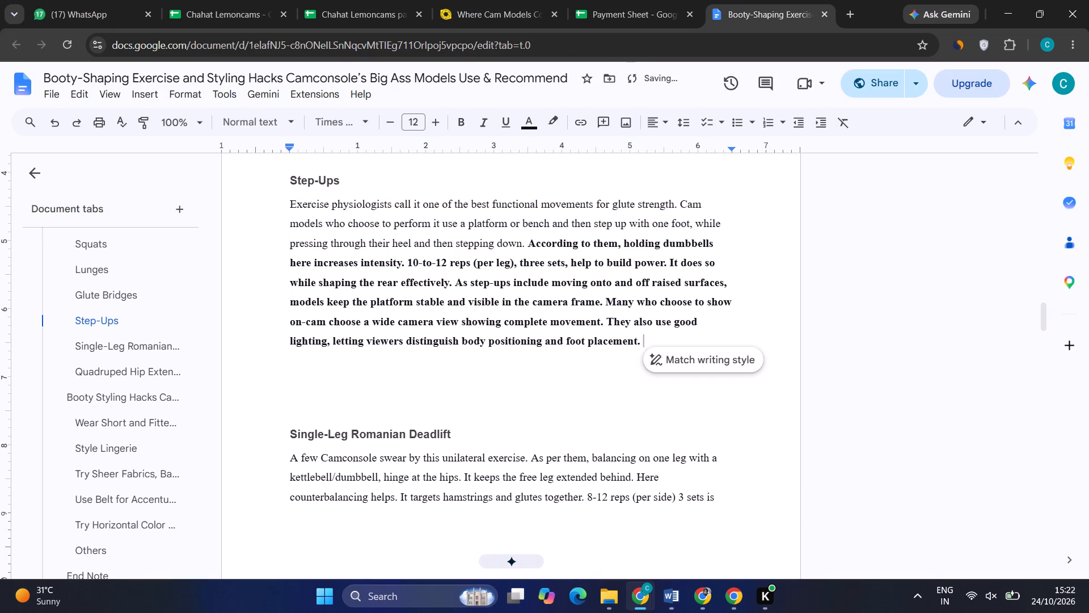
Remove one extra blank line between the Step-Ups paragraph and the Single-Leg Romanian Deadlift heading.
key("Right")
key("Right")
key("Right")
key("BackSpace")
key("Up")
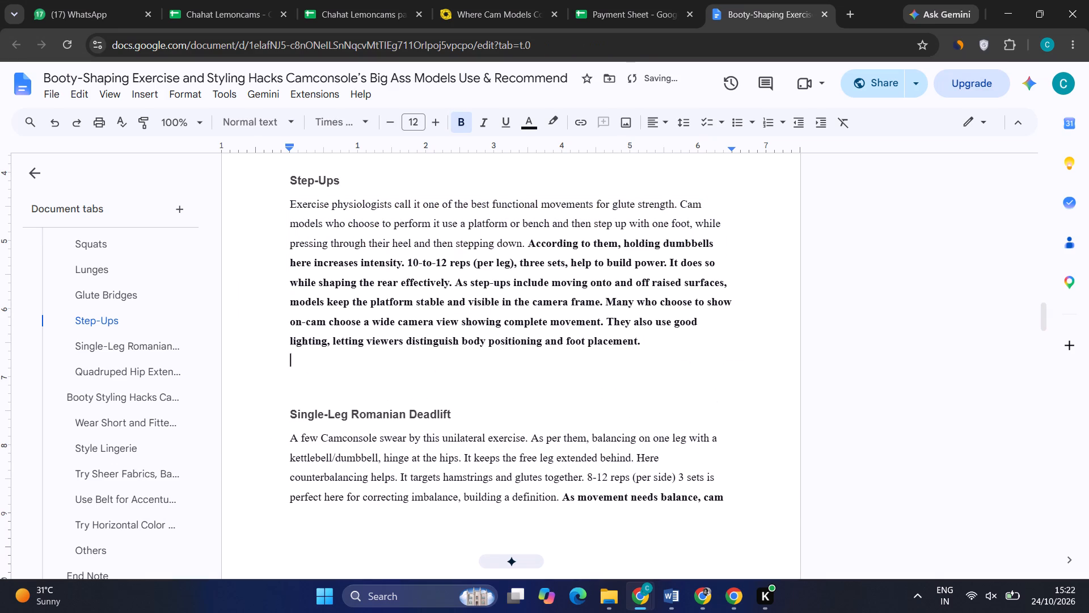
Look over the Single-Leg Romanian Deadlift and Donkey Kicks sections of the Google Docs article for existing bold additions.
key("Up")
key("Down")
key("Down")
key("Down")
key("Down")
key("Down")
key("Up")
key("ctrl+shift+Down")
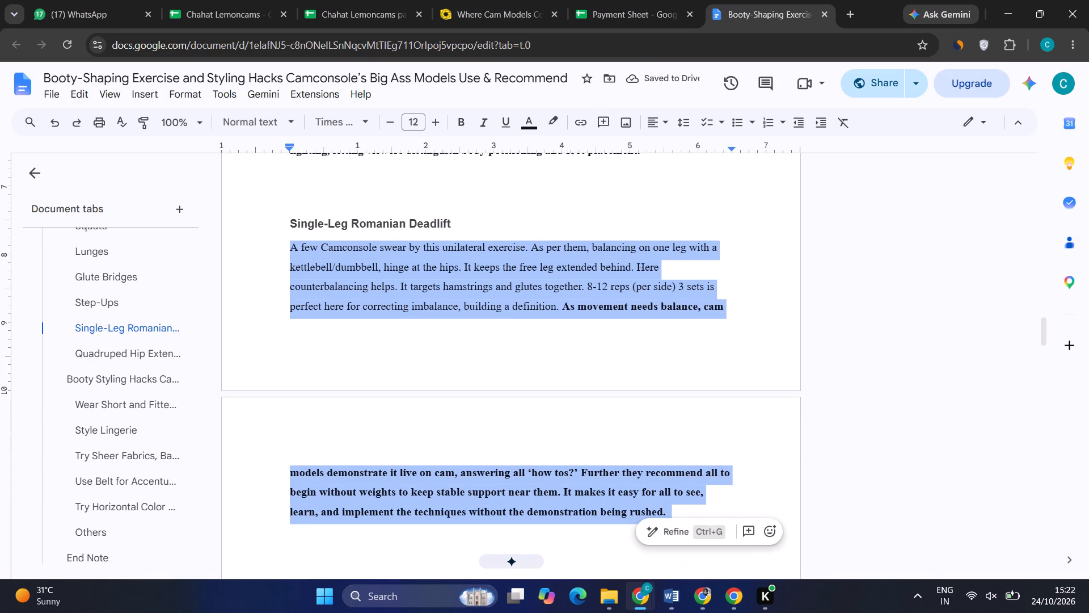
key("alt+Tab")
key("alt+Left")
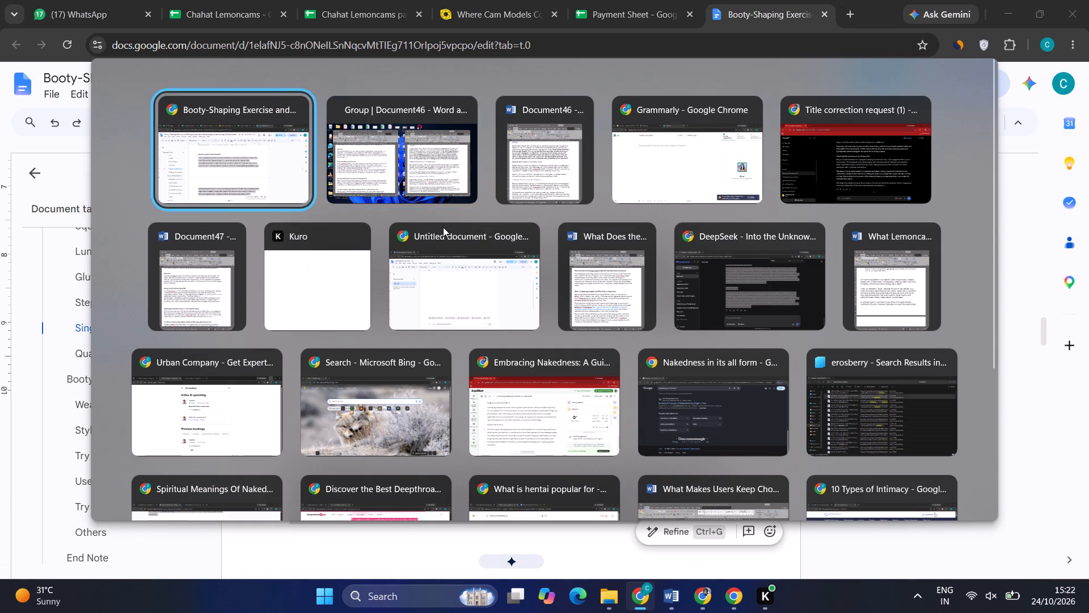
key("Right")
key("Down")
key("Down")
key("Down")
key("ctrl+shift+Down")
key("ctrl+shift+Down")
key("Right")
key("ctrl+shift+Up")
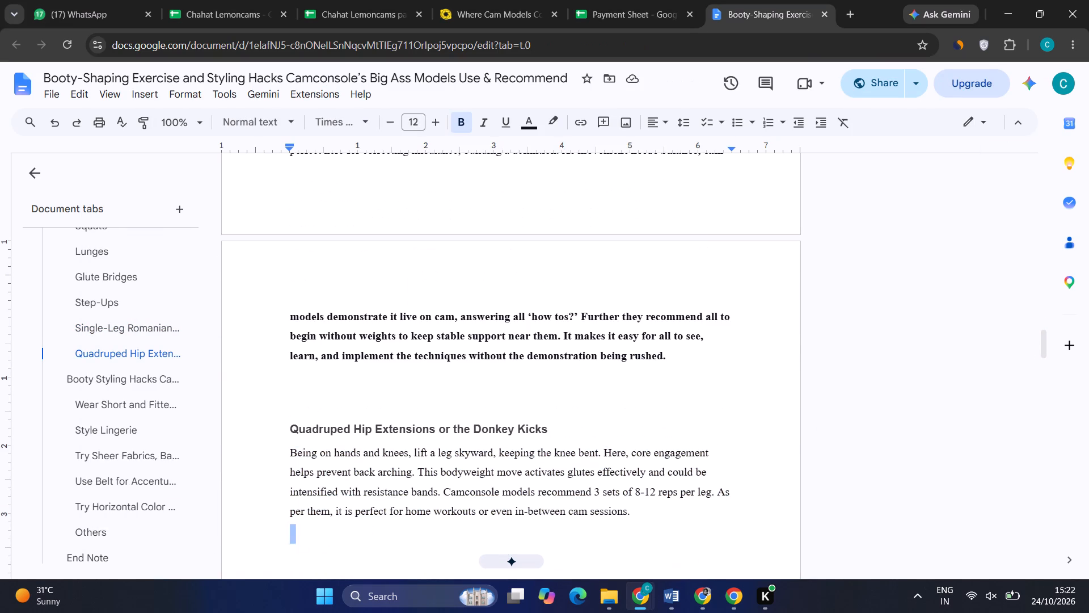
key("ctrl+shift+Up")
key("Left")
Switch to the Word draft and delete the completed Step-Ups paragraph and its heading.
key("alt+Tab")
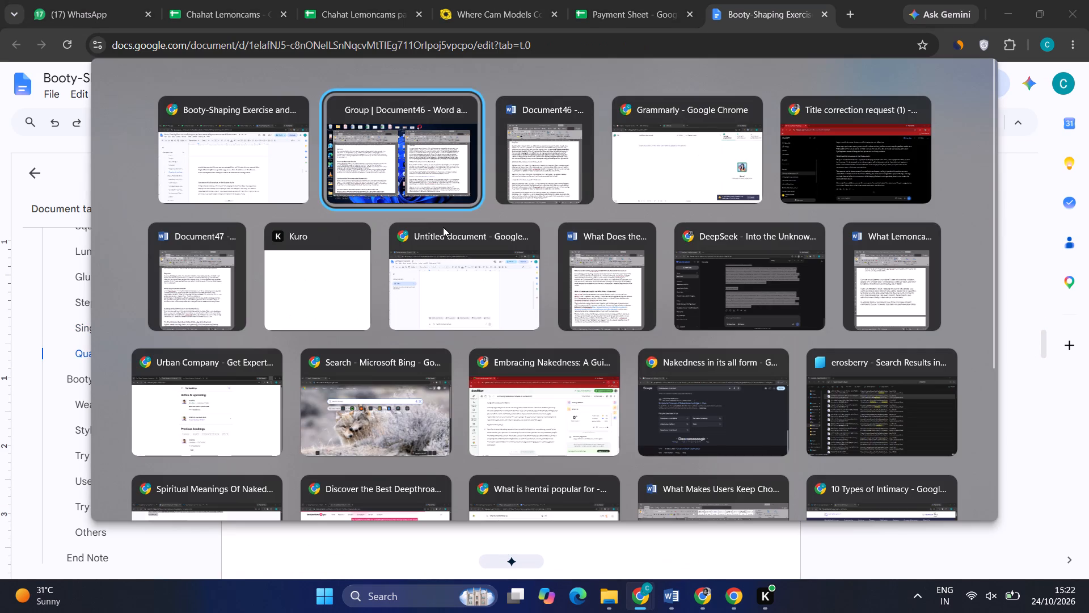
key("alt+Right")
key("alt+Left")
key("BackSpace")
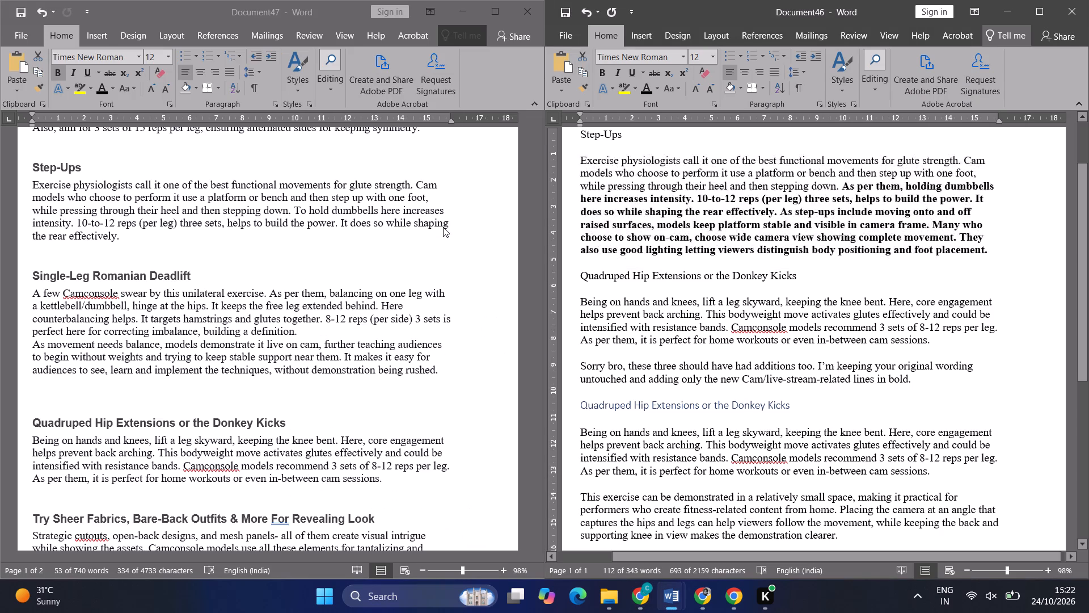
key("ctrl+shift+Up")
key("BackSpace")
Delete the "Sorry bro" note, the duplicate Donkey Kicks heading and the duplicate "Being on hands and knees" paragraph from the draft.
key("ctrl+shift+Down")
key("ctrl+shift+Down")
key("Right")
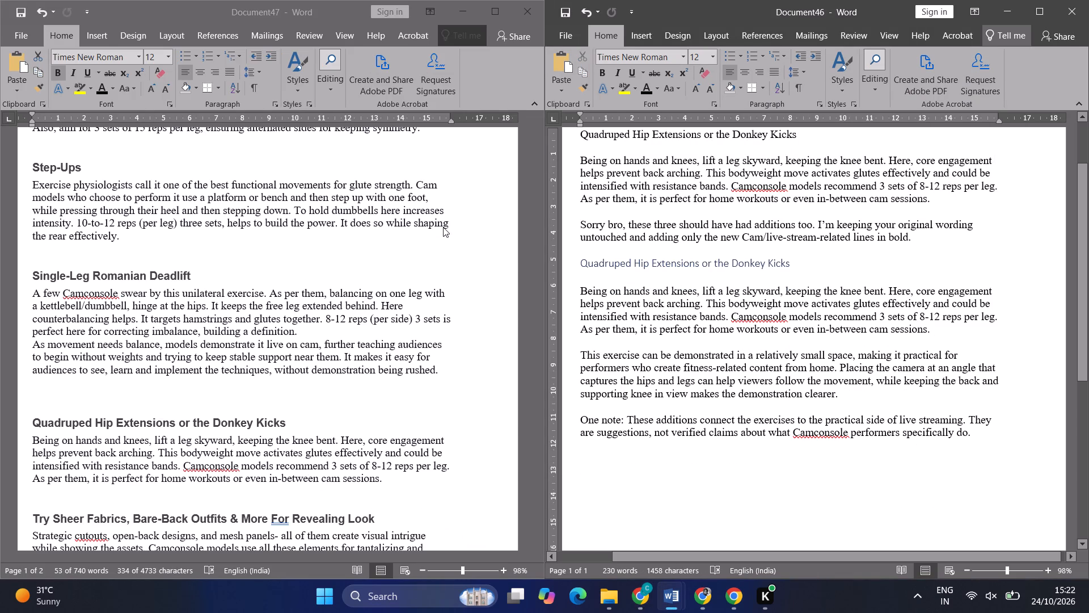
key("ctrl+shift+Down")
key("BackSpace")
key("ctrl+shift+Down")
key("BackSpace")
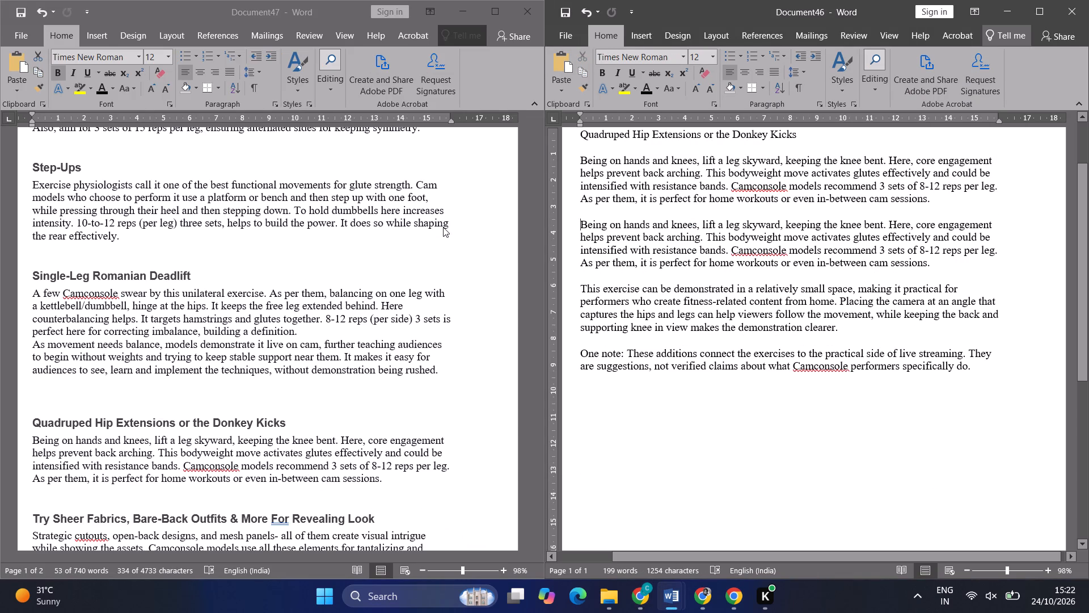
key("ctrl+shift+Down")
key("BackSpace")
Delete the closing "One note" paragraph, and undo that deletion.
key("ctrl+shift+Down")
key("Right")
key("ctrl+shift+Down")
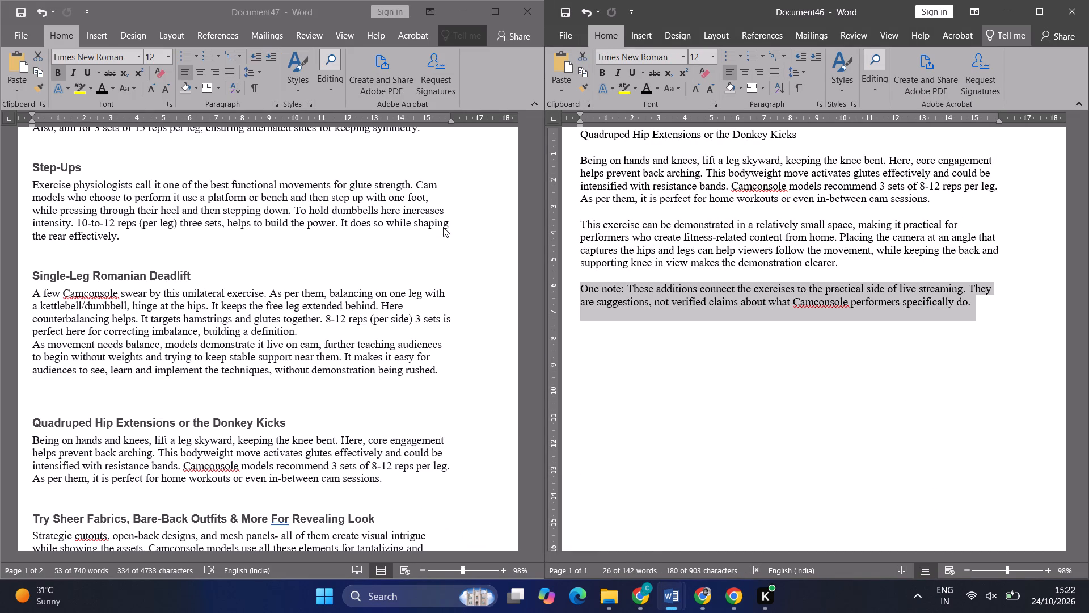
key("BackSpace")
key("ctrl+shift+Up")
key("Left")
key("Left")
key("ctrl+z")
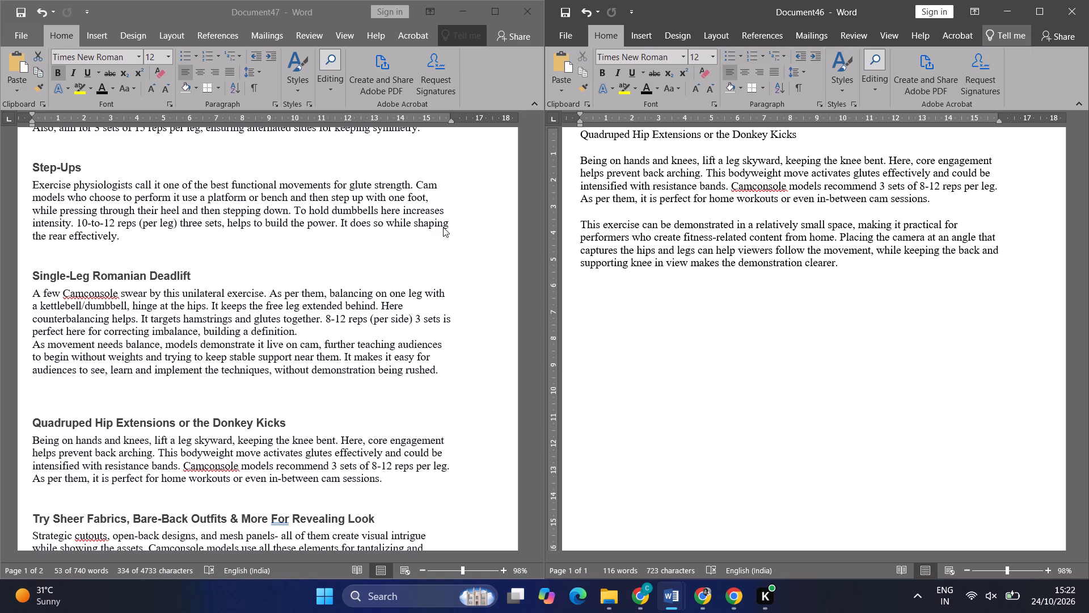
Read through the closing "One note" paragraph and delete it from the draft.
key("Left")
key("ctrl+shift+Right")
key("ctrl+shift+Right")
key("ctrl+shift+Right")
key("ctrl+shift+Right")
key("ctrl+shift+Right")
key("ctrl+shift+Right")
key("ctrl+shift+Right")
key("ctrl+shift+Right")
key("ctrl+shift+Right")
key("ctrl+shift+Right")
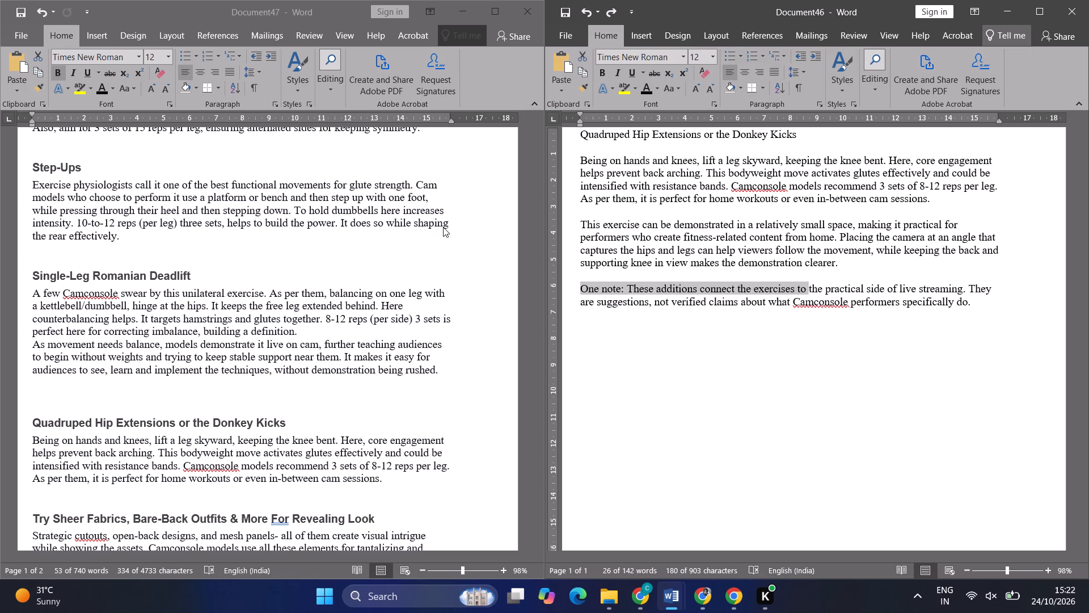
key("ctrl+shift+Right")
key("ctrl+shift+Right")
key("ctrl+shift+Right")
key("ctrl+shift+Right")
key("ctrl+shift+Right")
key("ctrl+shift+Right")
key("ctrl+shift+Right")
key("ctrl+shift+Right")
key("ctrl+shift+Right")
key("ctrl+shift+Right")
key("ctrl+shift+Right")
key("ctrl+shift+Right")
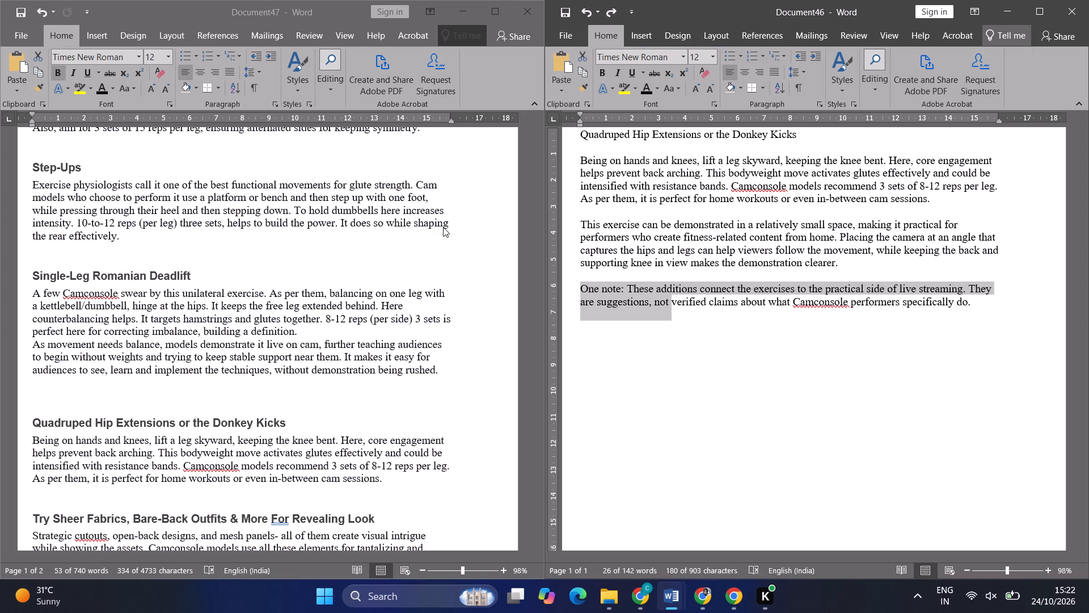
key("ctrl+shift+Right")
key("ctrl+shift+Right")
key("ctrl+shift+Right")
key("ctrl+shift+Right")
key("ctrl+shift+Down")
key("BackSpace")
Join the "This exercise" text to the first Donkey Kicks paragraph, replacing its opening "This" with "Many even show this".
key("ctrl+shift+Up")
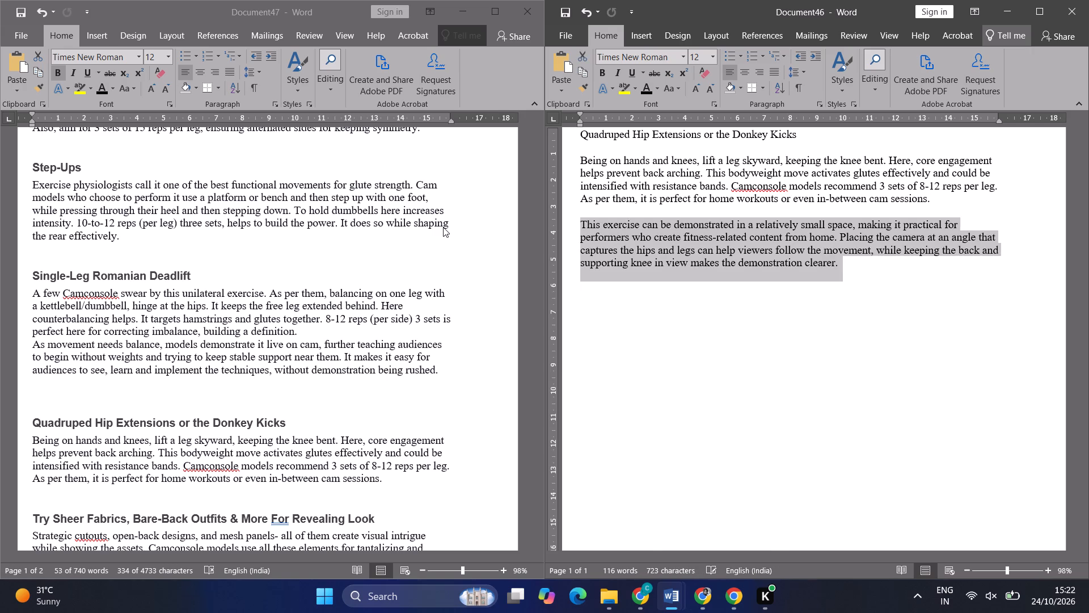
key("Left")
key("Left")
key("Right")
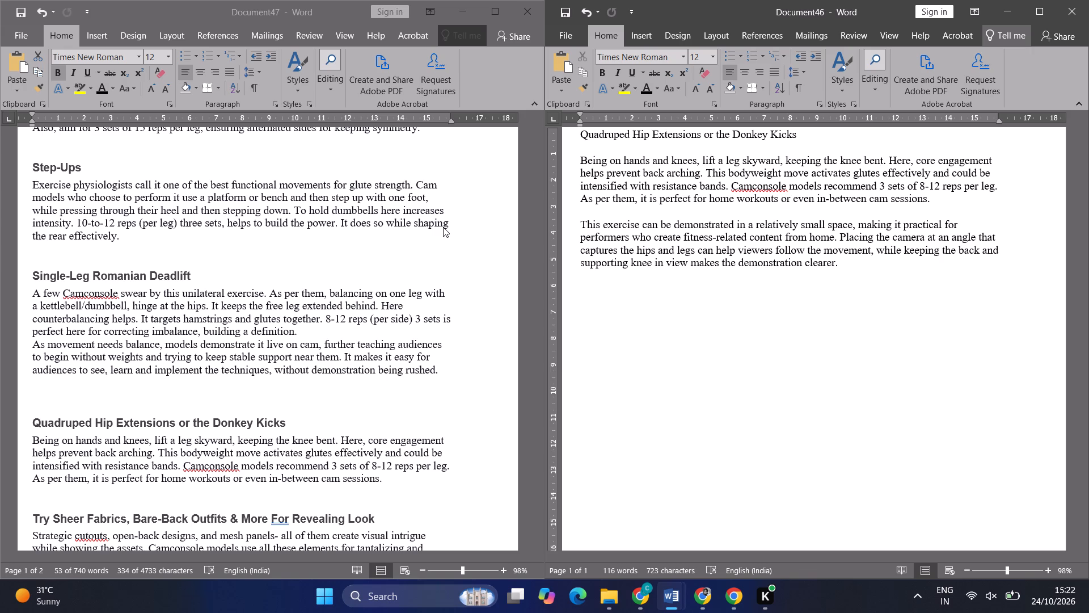
key("BackSpace")
key("space")
type("Many even show this")
key("space")
key("ctrl+shift+Right")
key("BackSpace")
key("ctrl+shift+Right")
key("ctrl+shift+Right")
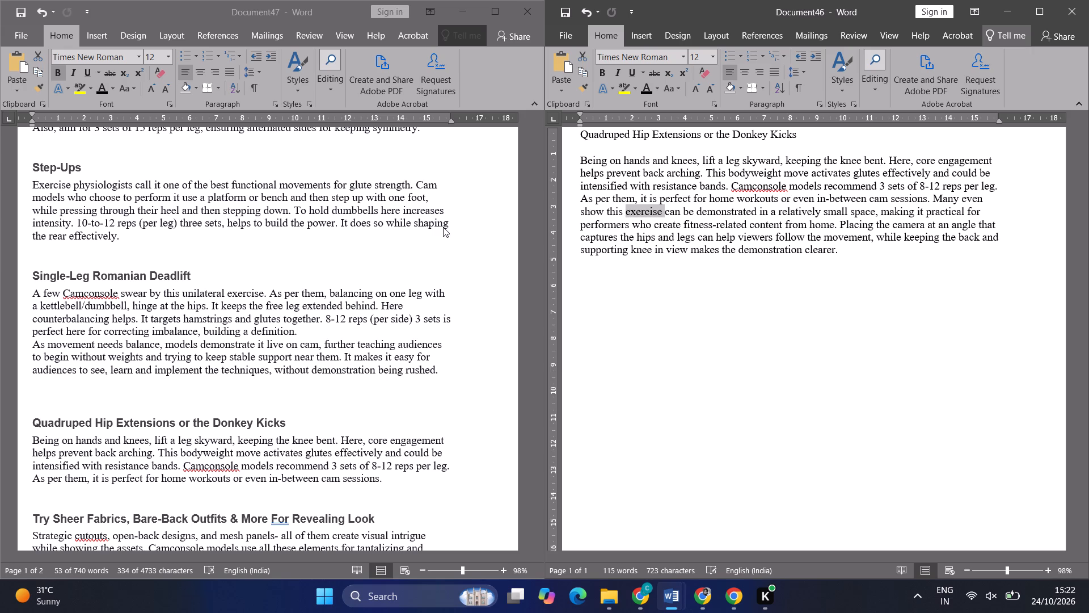
Split the remaining source text starting "can be demonstrated" into its own paragraph after "Many even show this exercise".
key("Right")
key("ctrl+shift+Left")
key("Left")
key("Return")
key("Left")
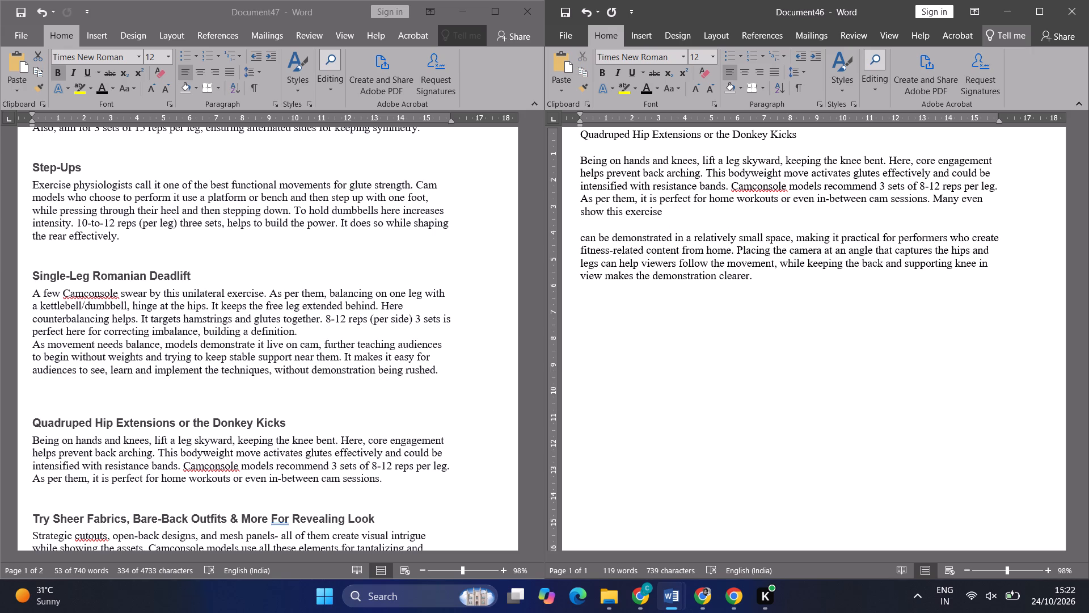
Continue the Donkey Kicks sentence after "exercise" with "on cam, within their small space, making it practical for models".
type("on")
key("space")
type("cam, wihtint")
key("BackSpace")
key("space")
type("their small space, making it practical")
key("space")
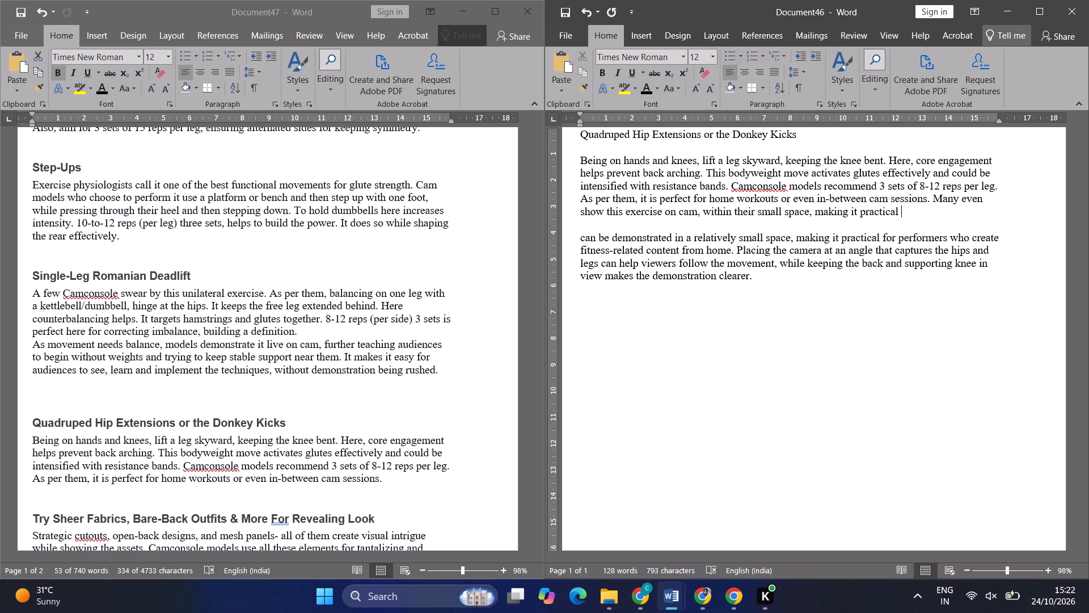
type("for models")
key("space")
Replace "models" in the unfinished Donkey Kicks sentence with "all to have a fitness-related content right".
key("ctrl+shift+Left")
type("for")
key("space")
key("BackSpace")
key("BackSpace")
key("BackSpace")
key("BackSpace")
type("all to creatwe fit")
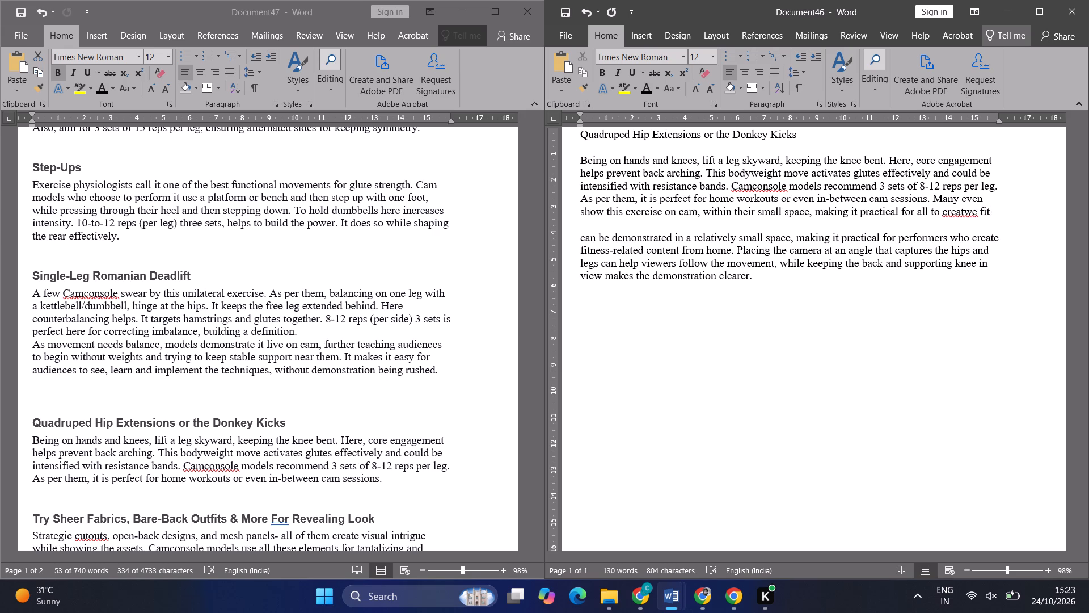
key("BackSpace")
key("BackSpace")
key("BackSpace")
key("BackSpace")
key("BackSpace")
key("BackSpace")
key("ctrl+shift+Left")
type("have a fitness-related content right befo")
Finish the Donkey Kicks sentence after "right" with "beside them.".
key("BackSpace")
key("BackSpace")
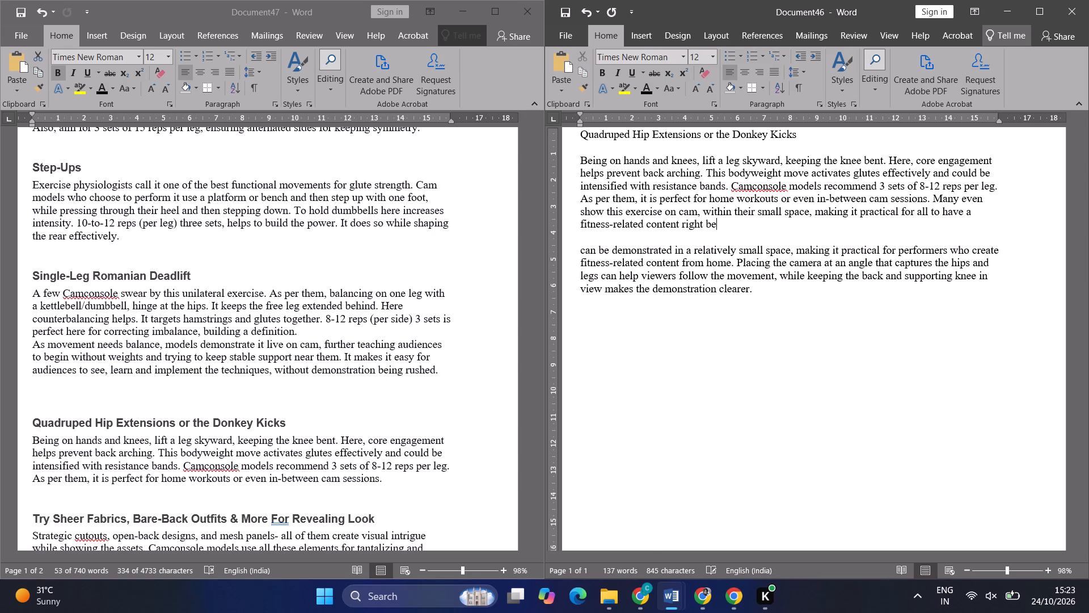
key("BackSpace")
type("side")
key("BackSpace")
key("BackSpace")
key("BackSpace")
key("BackSpace")
type("eside them,")
key("BackSpace")
key("period")
Replace "content" after "fitness-related" with "time at home," ahead of "right beside them".
key("ctrl+shift+Left")
key("ctrl+shift+Left")
key("ctrl+shift+Left")
key("Left")
key("ctrl+shift+Left")
key("Left")
key("ctrl+shift+Left")
key("Right")
key("ctrl+shift+Left")
key("Left")
key("ctrl+shift+Right")
type("tm")
key("BackSpace")
type("ime at om")
key("BackSpace")
key("BackSpace")
type("home")
key("space")
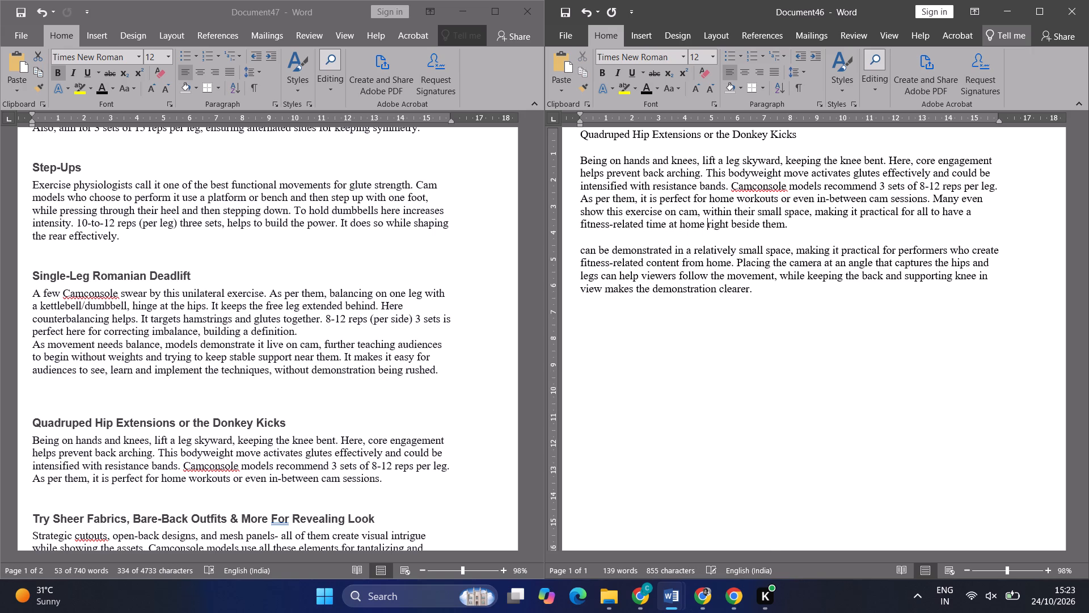
key("BackSpace")
key("space")
key("BackSpace")
type(",")
key("space")
Delete the used source text from "can be demonstrated" through "from home.", leaving the paragraph starting at "Placing the camera".
key("Down")
key("Down")
key("ctrl+shift+Up")
key("BackSpace")
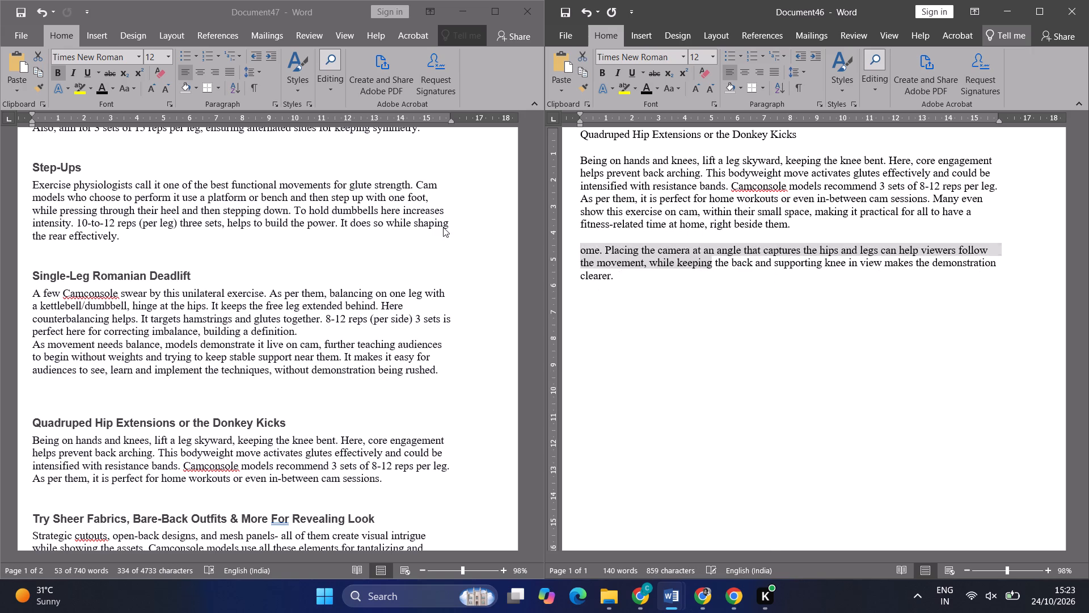
key("ctrl+shift+Right")
key("ctrl+shift+Right")
key("BackSpace")
Add a sentence after "right beside them." starting "They place camera at an angle capturing legs and hips,".
key("Left")
key("Left")
key("End")
key("space")
type("tjey pla")
key("BackSpace")
key("BackSpace")
key("BackSpace")
key("BackSpace")
key("BackSpace")
key("BackSpace")
key("BackSpace")
type("hey place camera at an angle capturing legs and hips hl")
key("BackSpace")
key("BackSpace")
key("BackSpace")
key("BackSpace")
key("e")
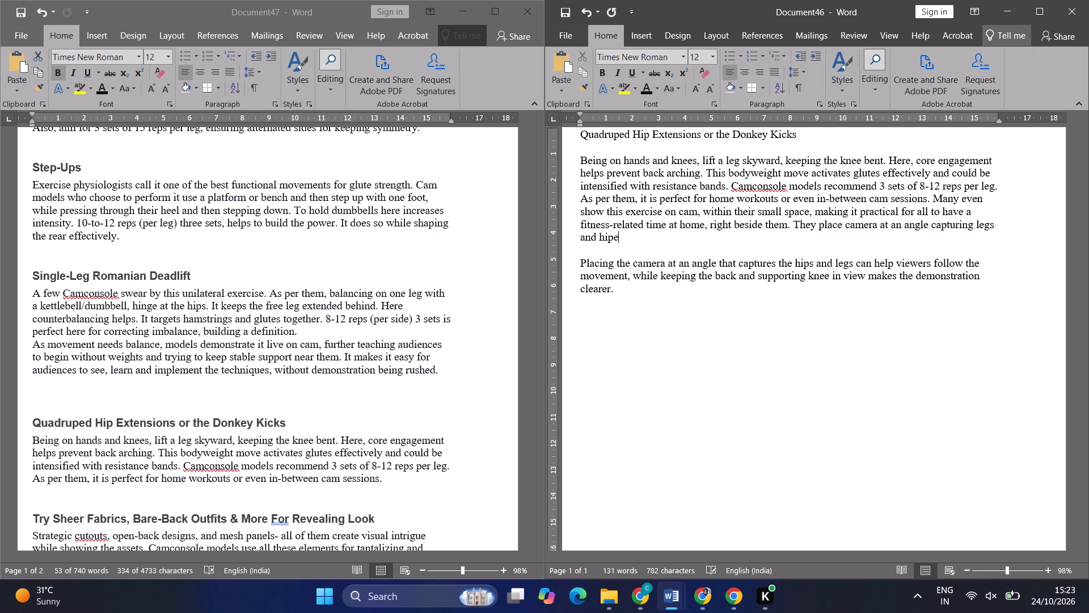
key("BackSpace")
type("s, je")
Continue the camera sentence with "helping audiences follow movement,".
key("BackSpace")
key("h")
key("BackSpace")
key("BackSpace")
type("helping audience")
key("space")
key("BackSpace")
type("s oll")
key("BackSpace")
key("BackSpace")
key("BackSpace")
type("follow movement, whil")
key("BackSpace")
key("BackSpace")
key("BackSpace")
key("BackSpace")
key("BackSpace")
Complete the camera sentence with "keeping back and supporting knee in view, making demonstrations clear.".
type("ke")
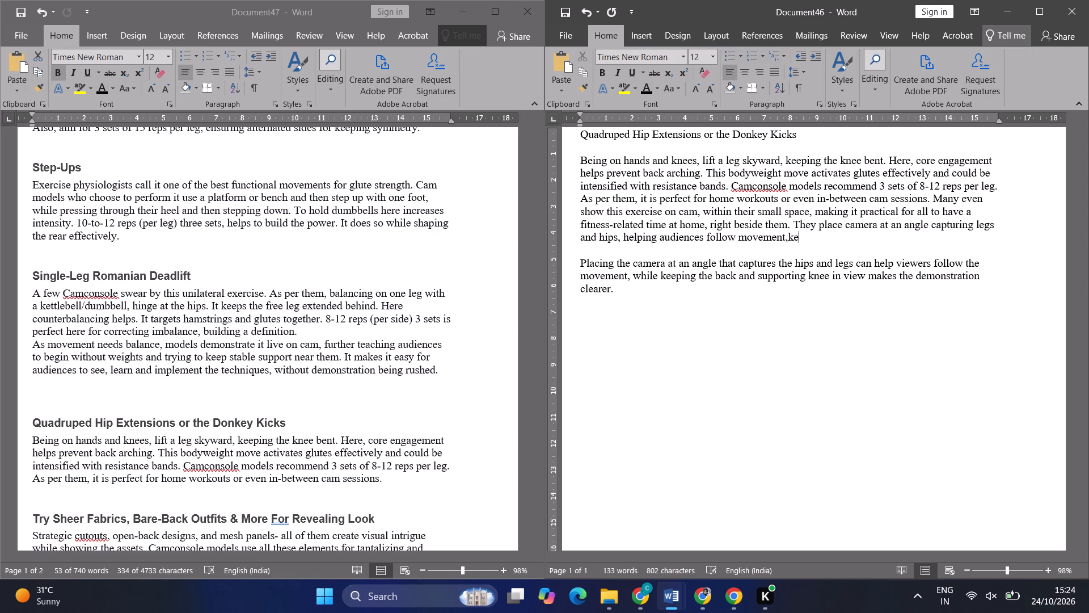
key("BackSpace")
key("BackSpace")
key("space")
type("keeping back and supporting knee")
key("space")
type("in view, a")
key("BackSpace")
type("making demonsrat")
key("BackSpace")
key("BackSpace")
key("BackSpace")
type("tratins")
key("BackSpace")
key("BackSpace")
type("ons clear.")
Delete the remaining "Placing the camera" source paragraph below the rewritten text.
key("Right")
key("ctrl+shift+Down")
key("BackSpace")
Make the Donkey Kicks text bold from "As per them" to the end of the paragraph.
key("Up")
key("Up")
key("Up")
key("Up")
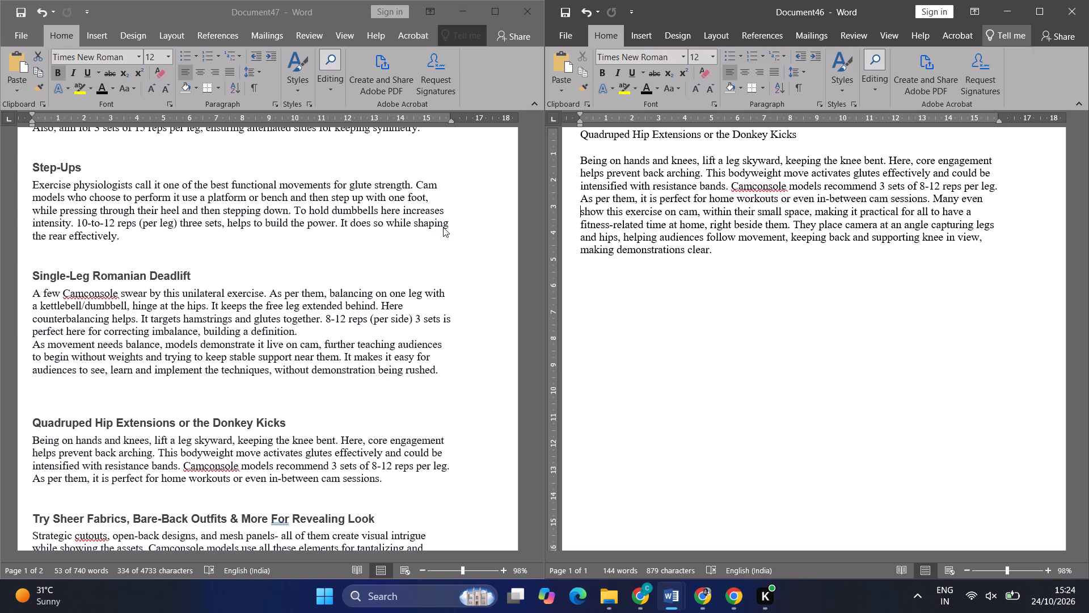
key("ctrl+shift+Down")
key("Up")
key("ctrl+shift+Down")
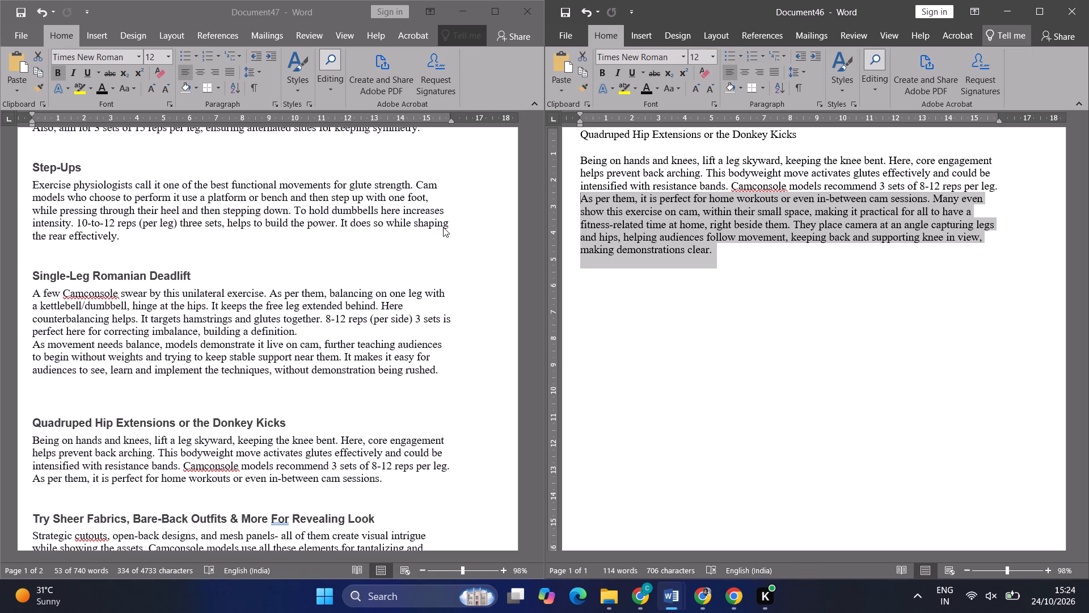
key("ctrl+b")
Copy the bold Donkey Kicks passage into the Grammarly document.
key("ctrl+c")
key("alt+Tab")
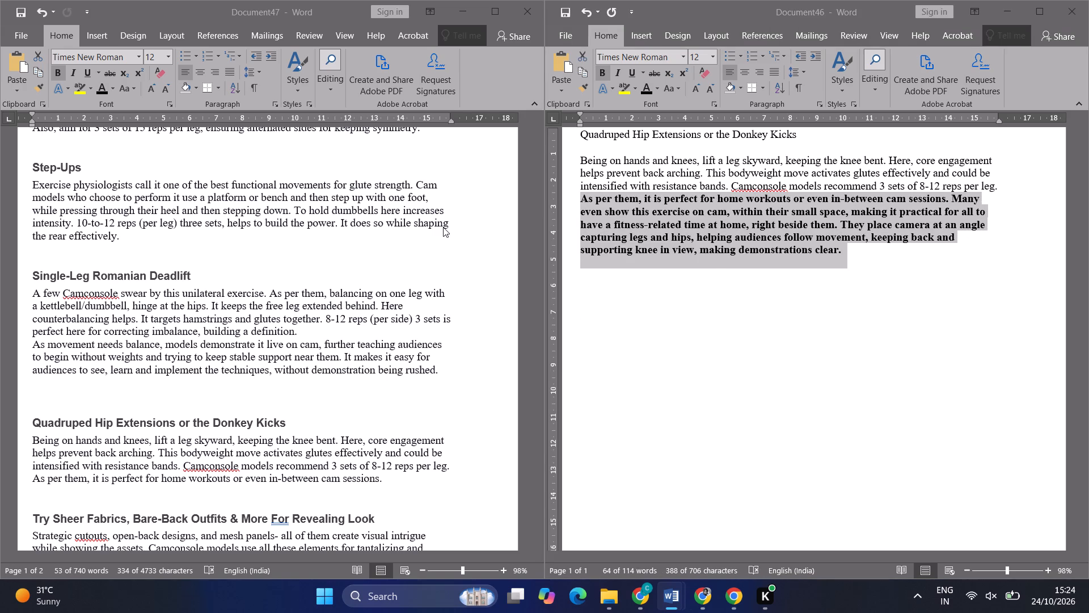
key("alt+Right")
key("ctrl+v")
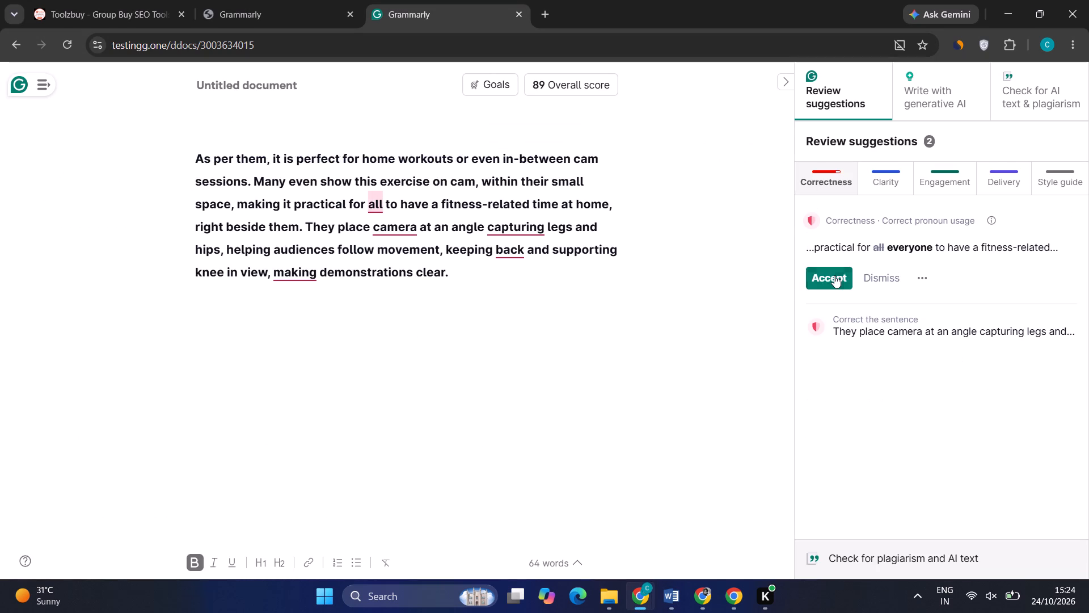
Accept Grammarly's change of "all" to "everyone" and its correction of the "They place camera" sentence.
left_click(834, 275)
left_click(835, 313)
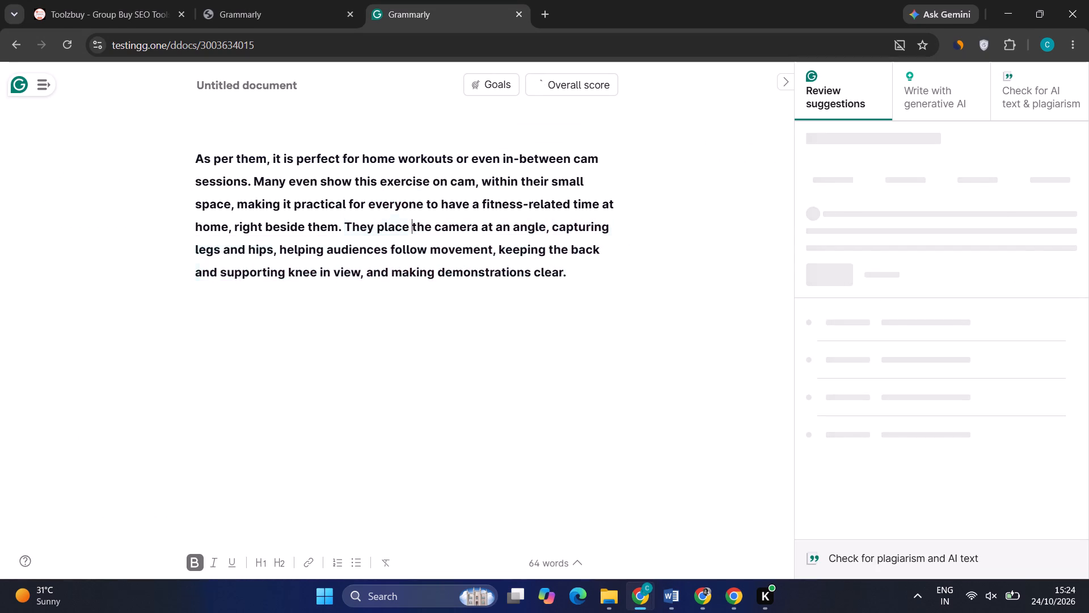
Move the corrected passage from Grammarly to the end of the Donkey Kicks paragraph in the Google Docs article.
triple_click(534, 232)
key("ctrl+x")
key("alt+Tab")
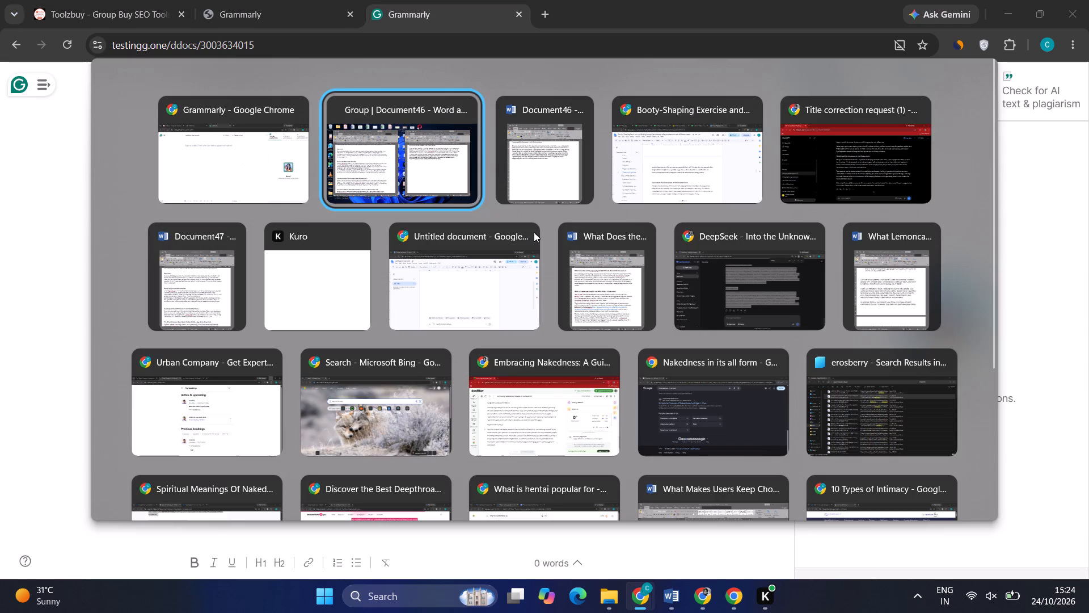
key("alt+Right")
key("alt+Right")
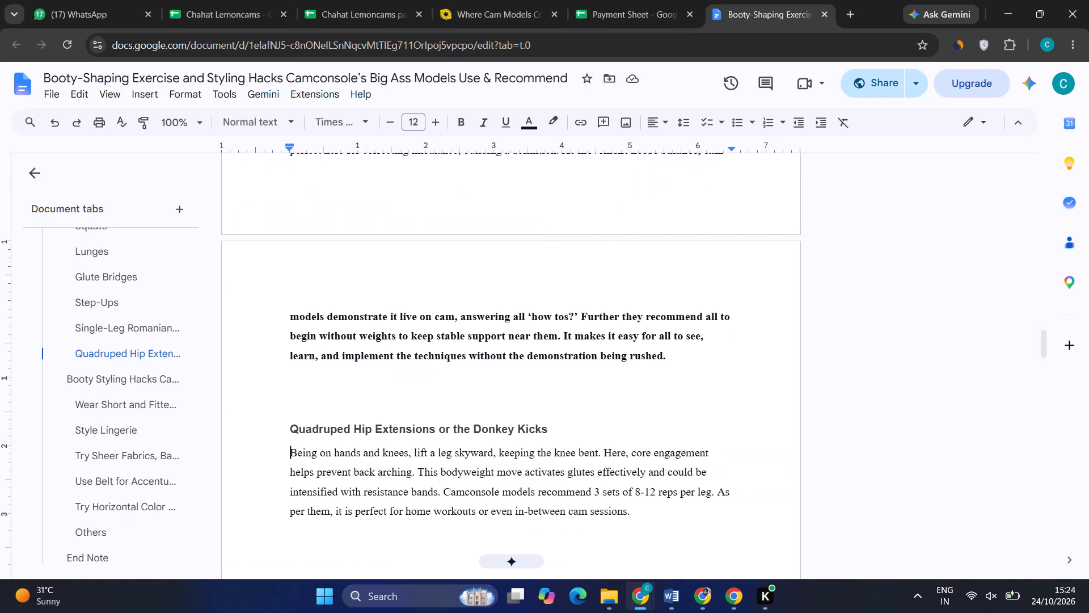
left_click(687, 518)
key("ctrl+v")
Delete the unbolded duplicate sentence "As per them, it is perfect for home workouts or even in-between cam sessions." from the Donkey Kicks paragraph.
key("Up")
key("Up")
key("Up")
key("Up")
key("Up")
key("Up")
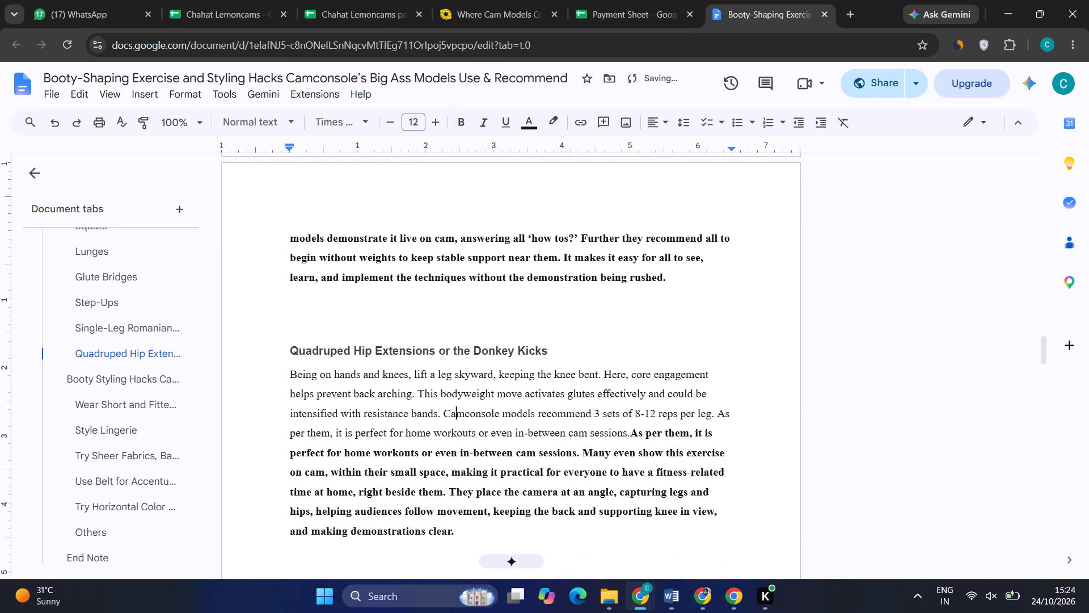
key("End")
key("ctrl+shift+Left")
key("BackSpace")
key("ctrl+shift+Right")
key("ctrl+shift+Right")
key("ctrl+shift+Right")
key("ctrl+shift+Right")
key("ctrl+shift+Right")
key("ctrl+shift+Right")
key("ctrl+shift+Right")
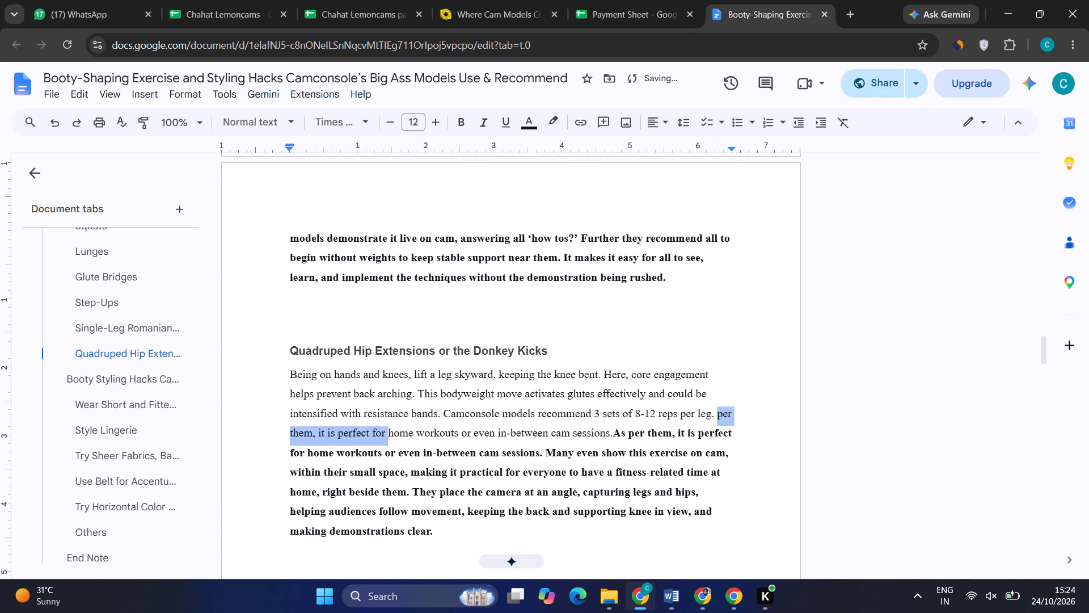
key("BackSpace")
key("ctrl+shift+Right")
key("ctrl+shift+Right")
key("ctrl+shift+Right")
key("ctrl+shift+Right")
key("ctrl+shift+Right")
key("BackSpace")
key("ctrl+shift+Right")
key("ctrl+shift+Right")
key("ctrl+shift+Right")
key("ctrl+shift+Right")
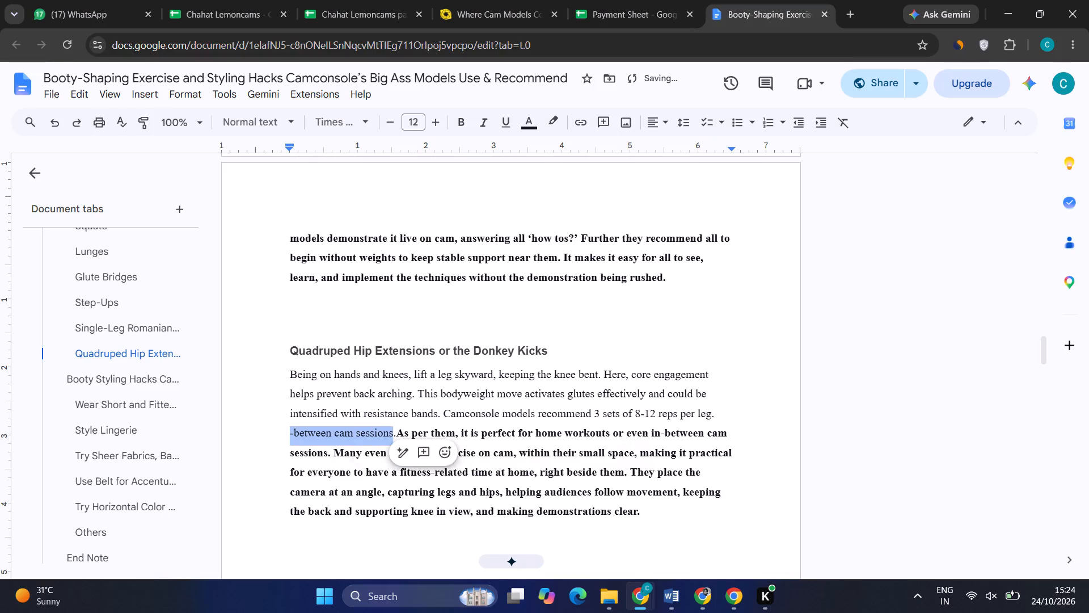
key("ctrl+shift+Right")
key("BackSpace")
key("ctrl+shift+Down")
key("Right")
key("Down")
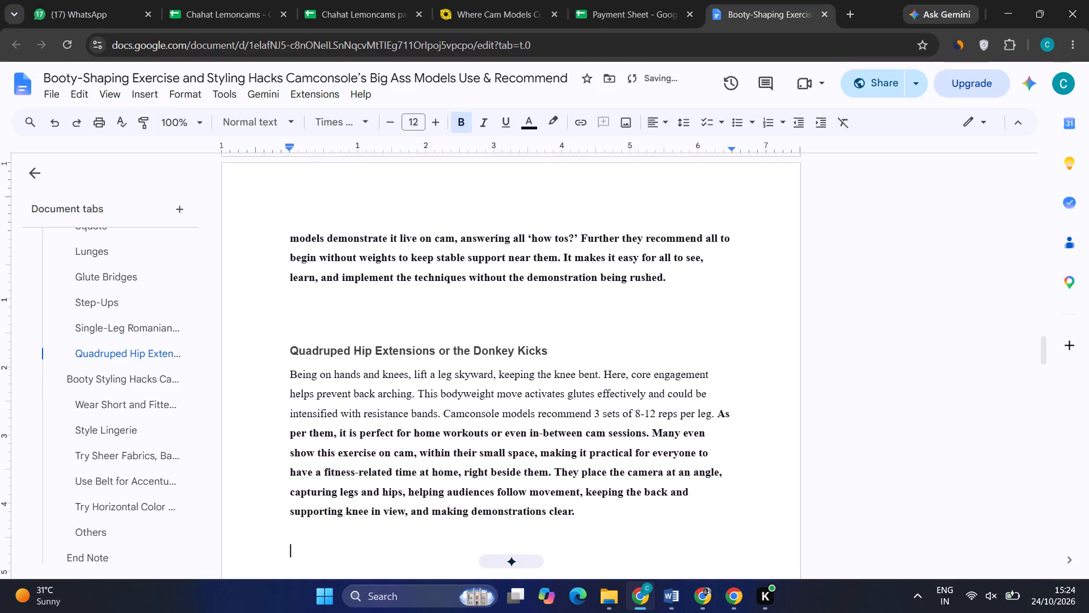
key("Down")
key("Up")
Return to the start of the article and copy its sharing link, leaving the access settings as they are.
key("ctrl+a")
key("Up")
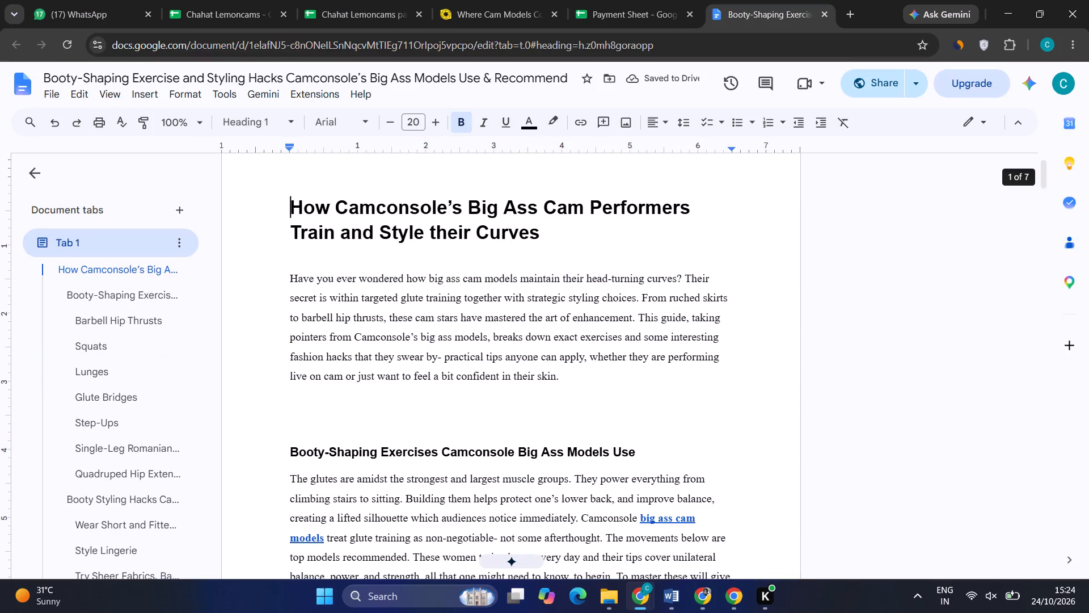
left_click(867, 76)
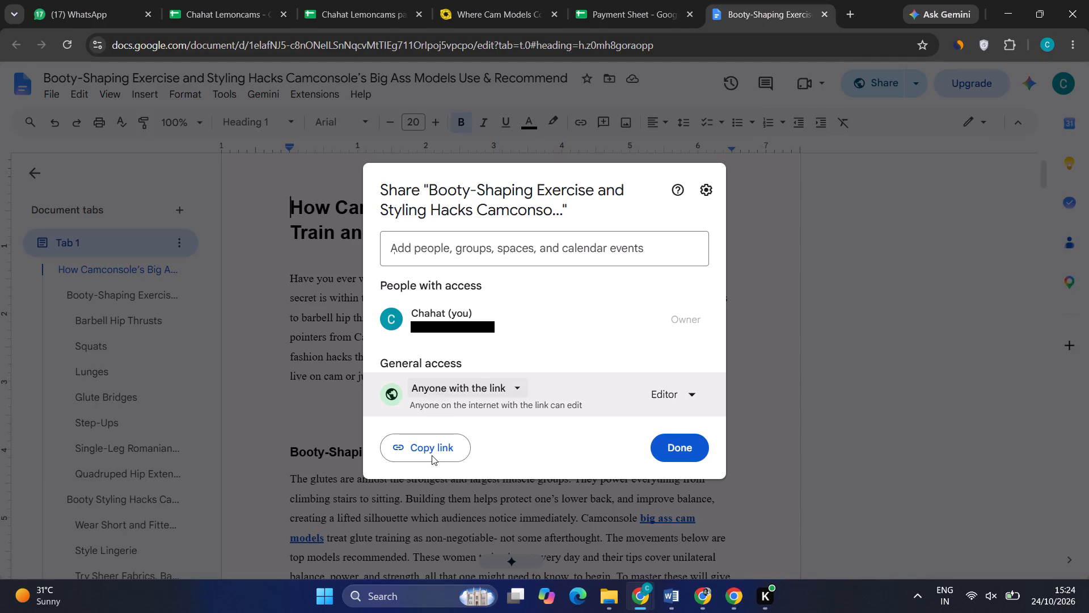
left_click(432, 455)
left_click(673, 443)
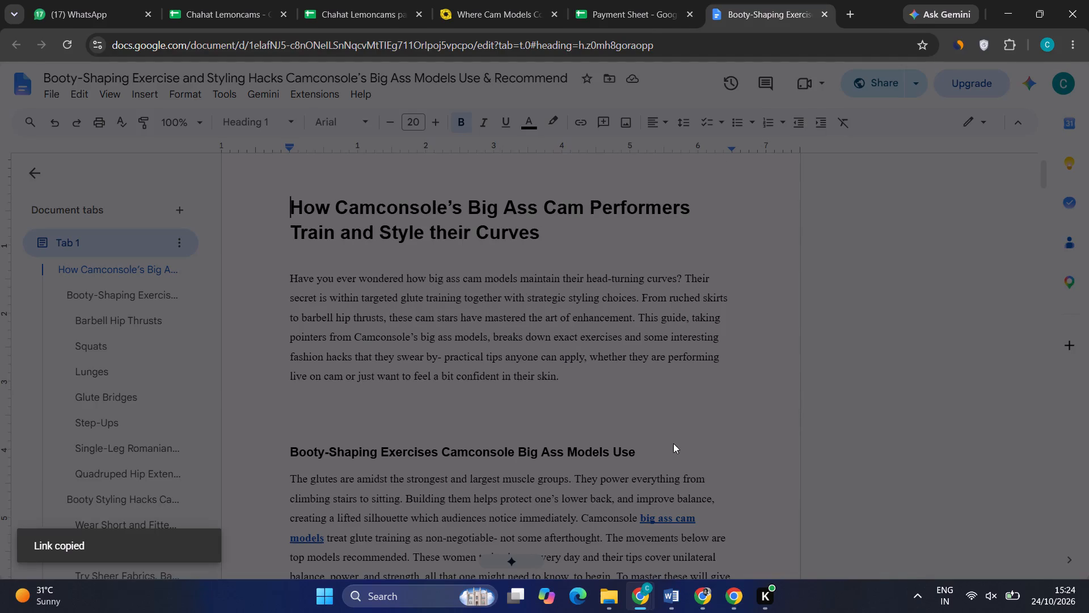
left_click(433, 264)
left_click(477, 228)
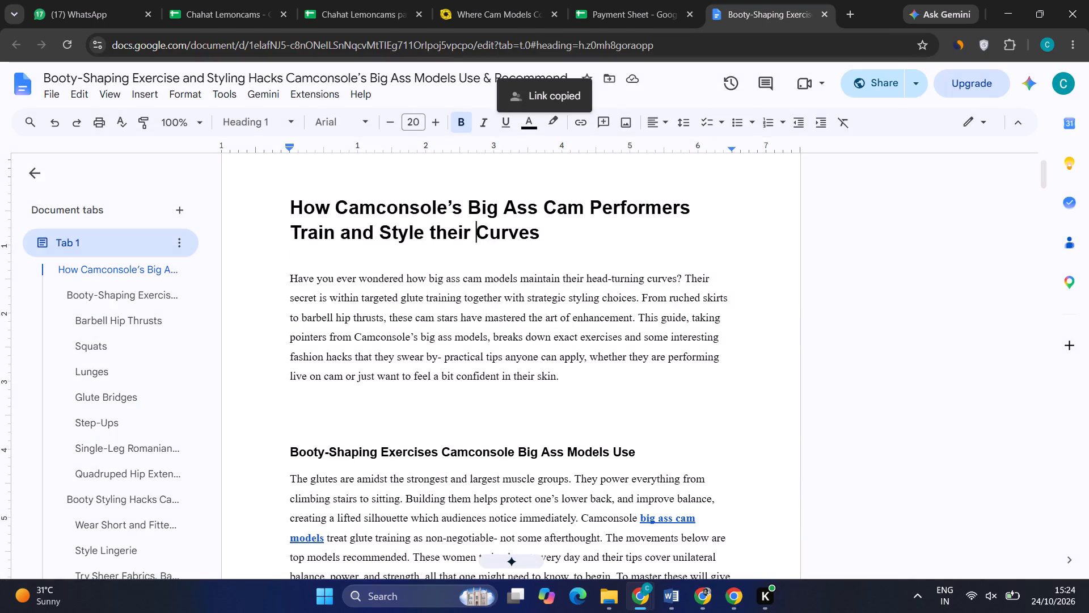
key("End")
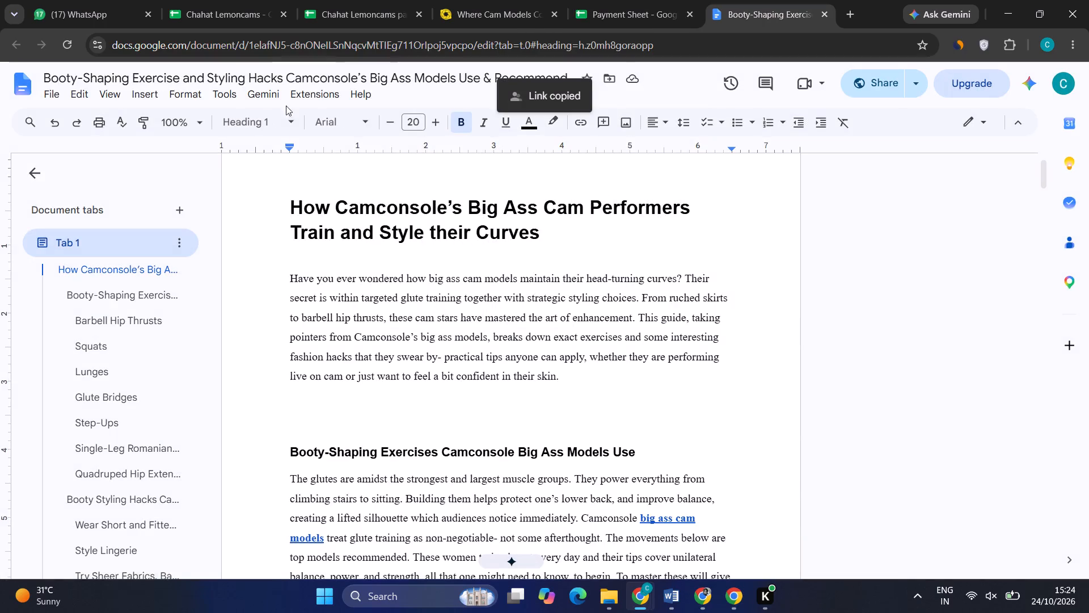